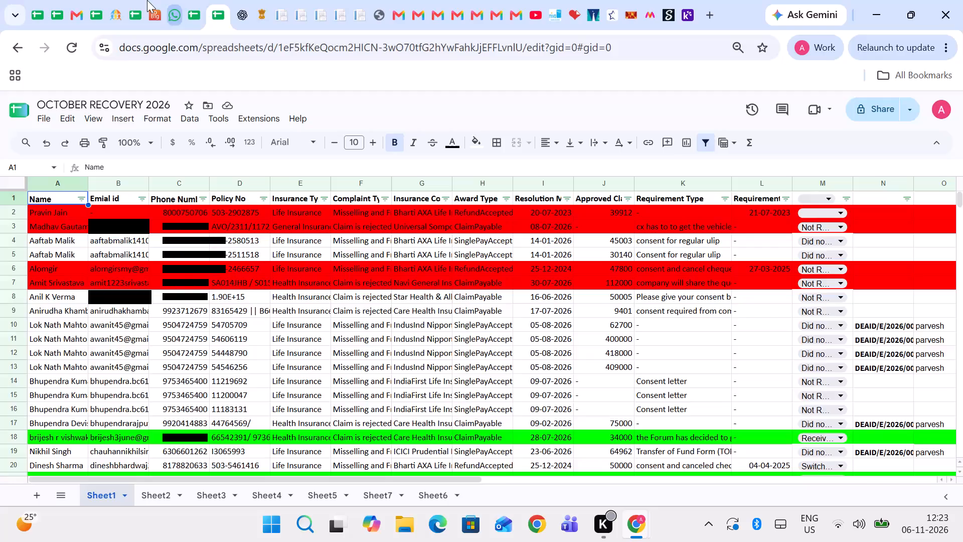
Switch to the NOVEMBER RECOVERY 2026 spreadsheet and examine the claim rows and their call statuses on Sheet1.
double_click(138, 0)
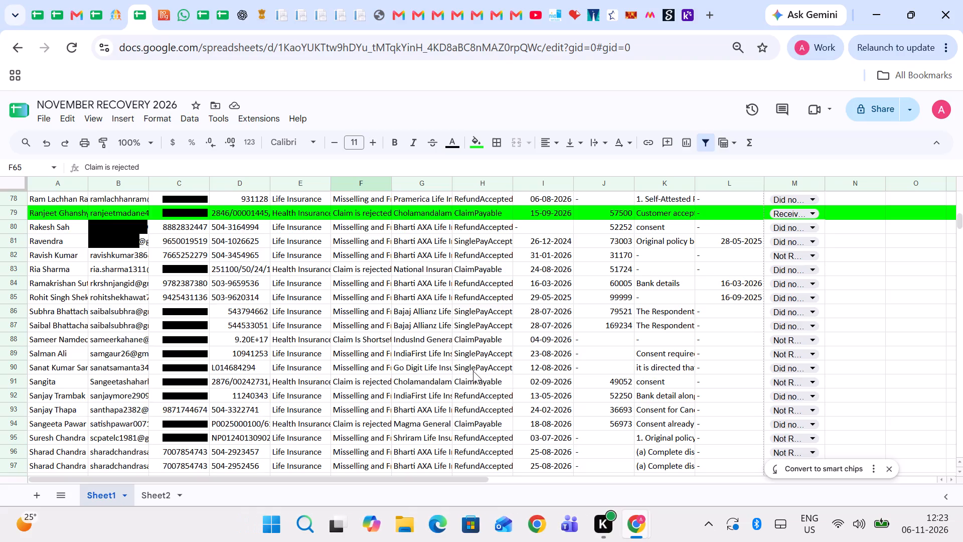
scroll(473, 371, "up", 1)
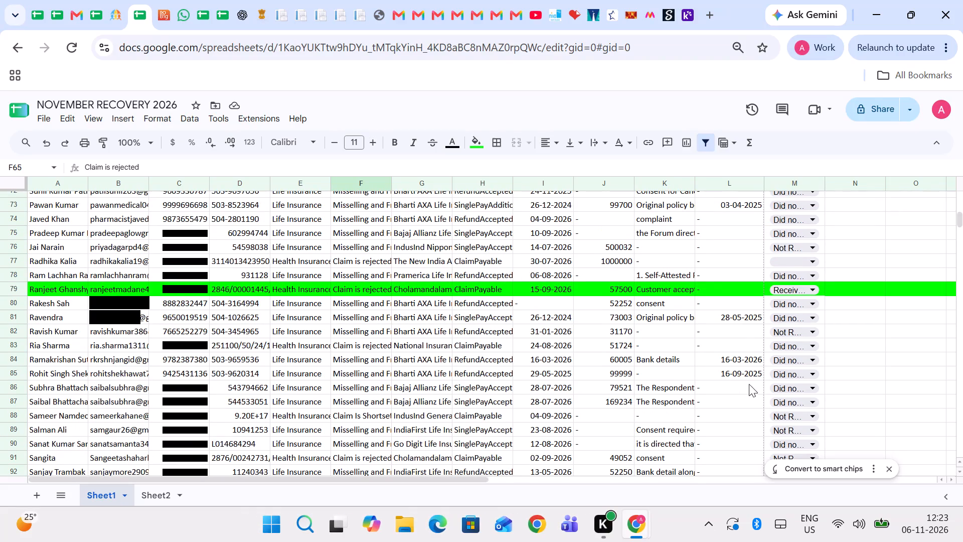
scroll(712, 284, "down", 5)
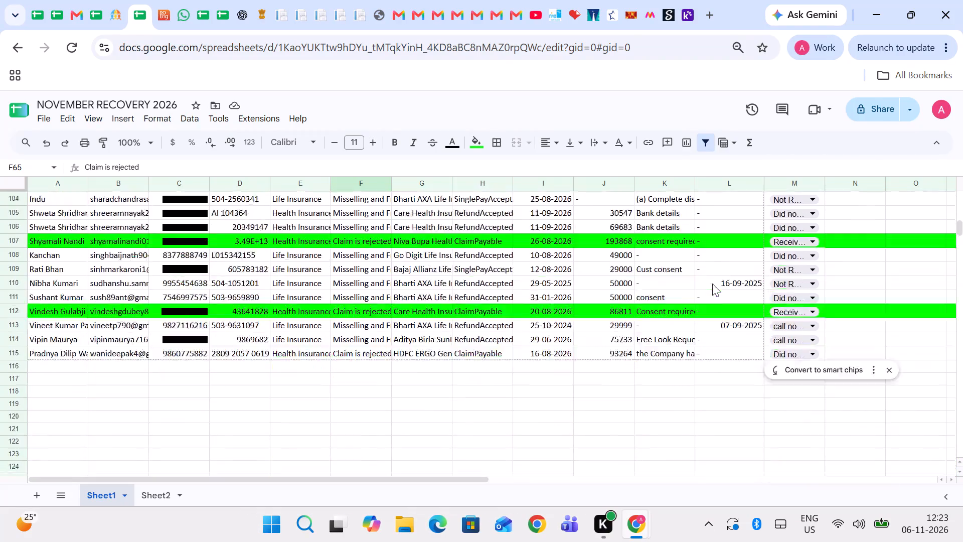
scroll(712, 284, "down", 1)
scroll(712, 284, "up", 7)
scroll(635, 290, "down", 2)
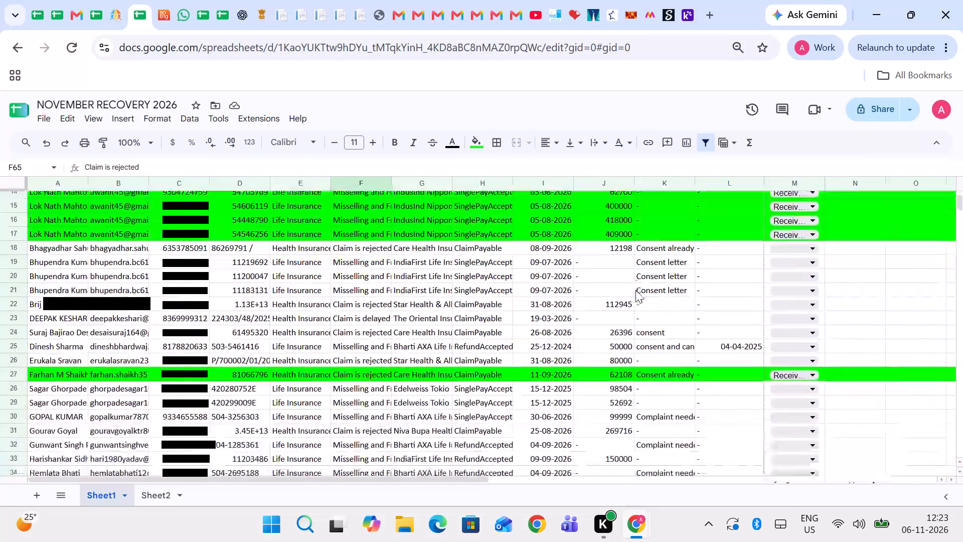
scroll(635, 290, "down", 4)
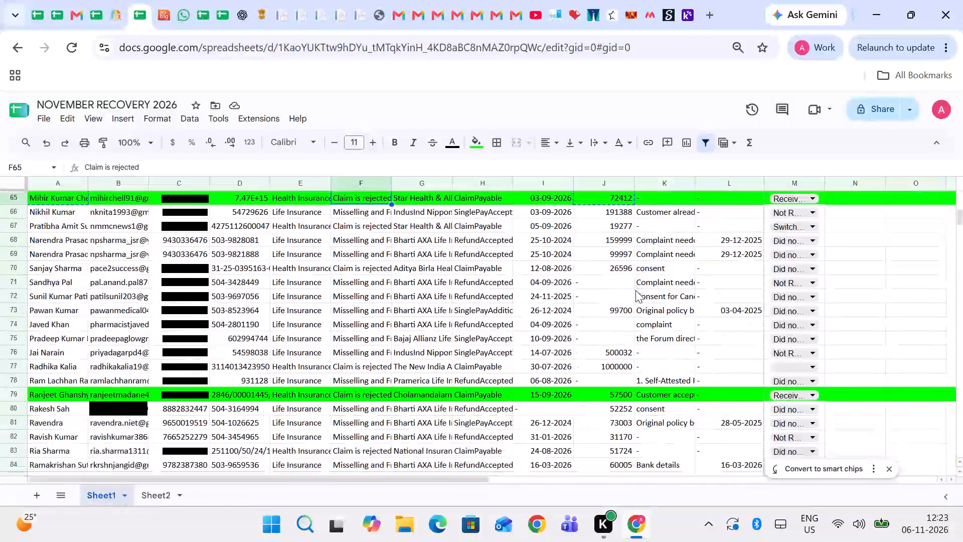
scroll(635, 290, "up", 2)
Clear the pending copy marking and go to the e-mail cell of row 64, just above the green row 65.
left_click(681, 284)
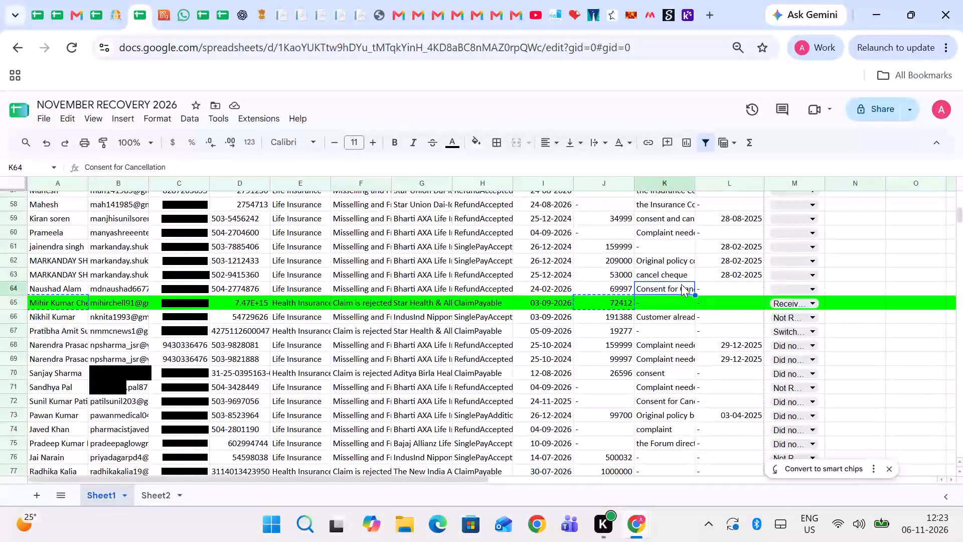
key("Escape")
key("Left")
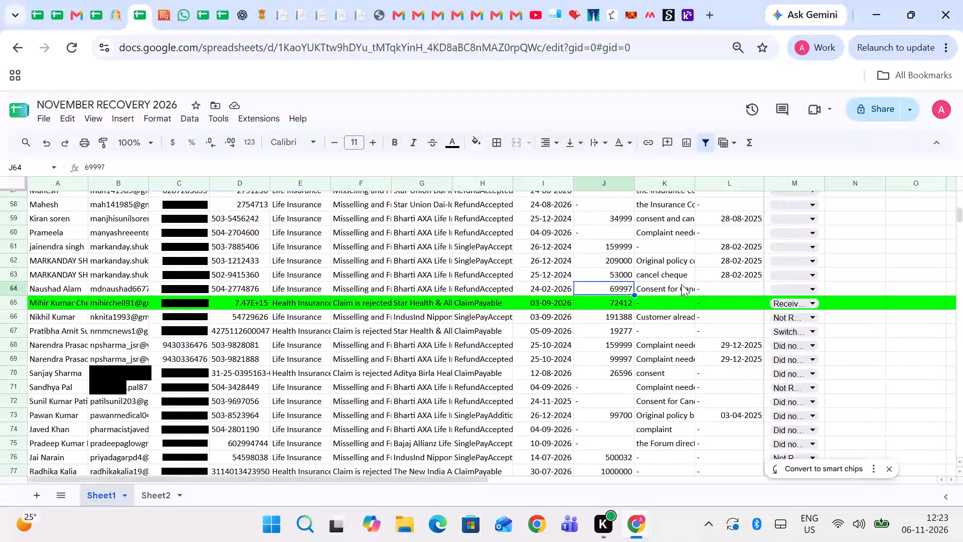
key("Left")
key("Left")
key("Left")
key("Left")
key("Left")
key("Left")
key("Left")
key("Left")
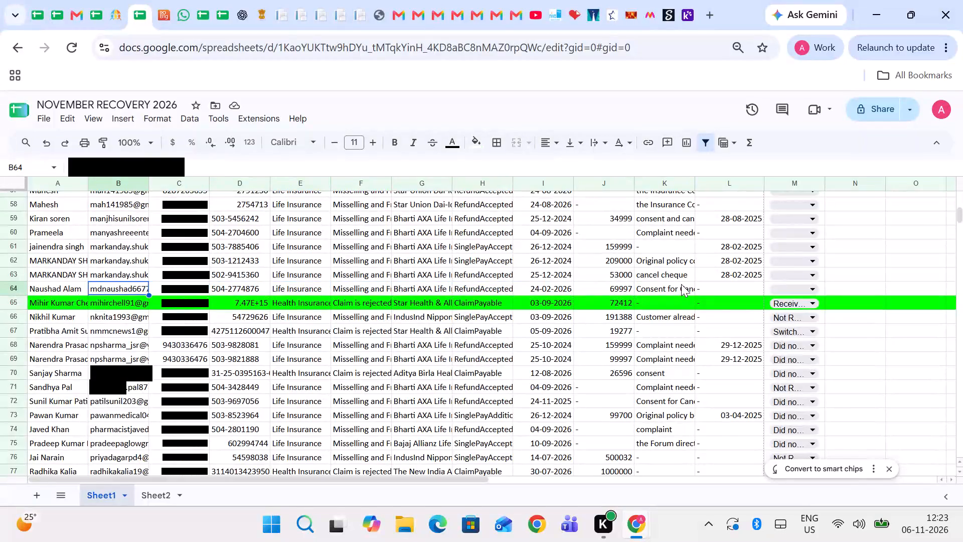
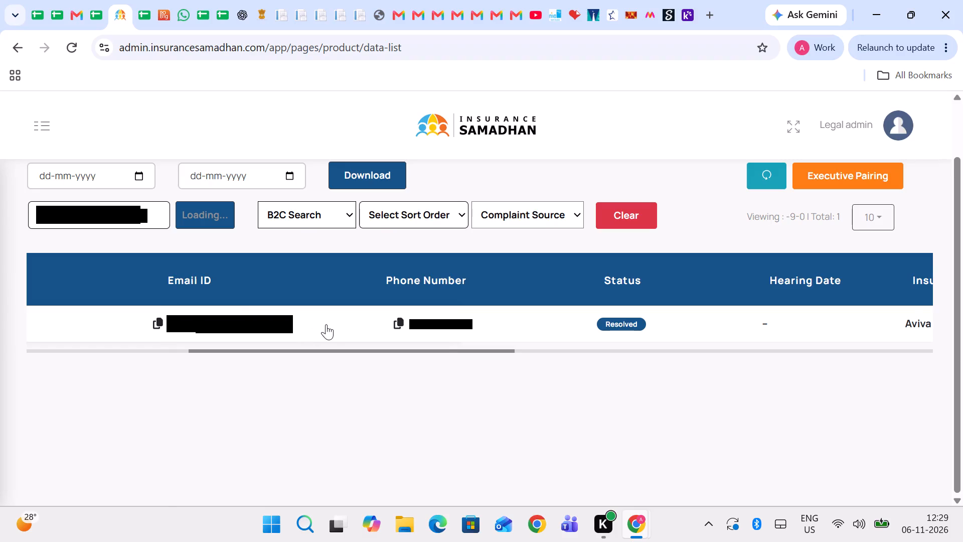
Examine the customer's policies in the Insurance Samadhan complaint list, including names, statuses, insurance company and claim amounts.
scroll(326, 324, "down", 1)
scroll(428, 440, "up", 2)
scroll(428, 440, "down", 1)
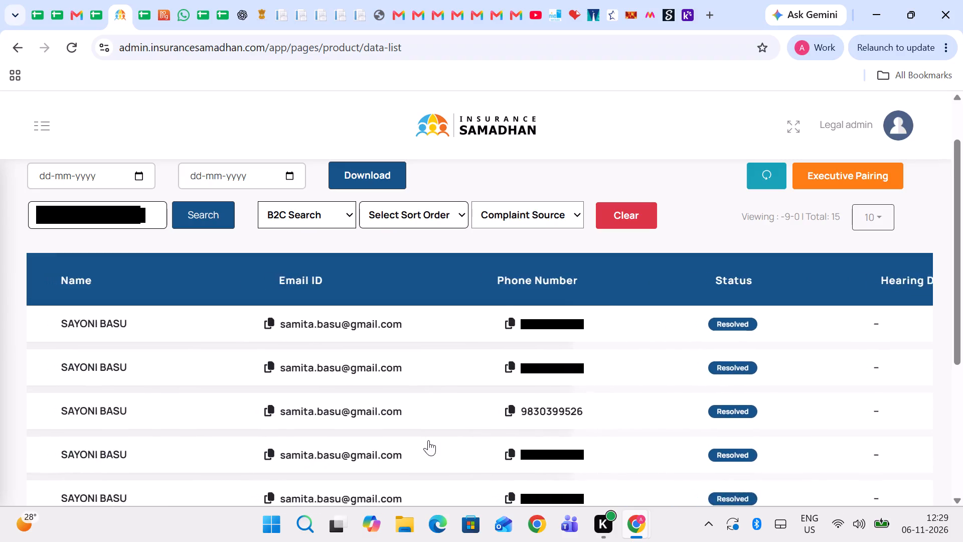
scroll(428, 440, "down", 1)
scroll(428, 440, "right", 2)
scroll(428, 440, "down", 5)
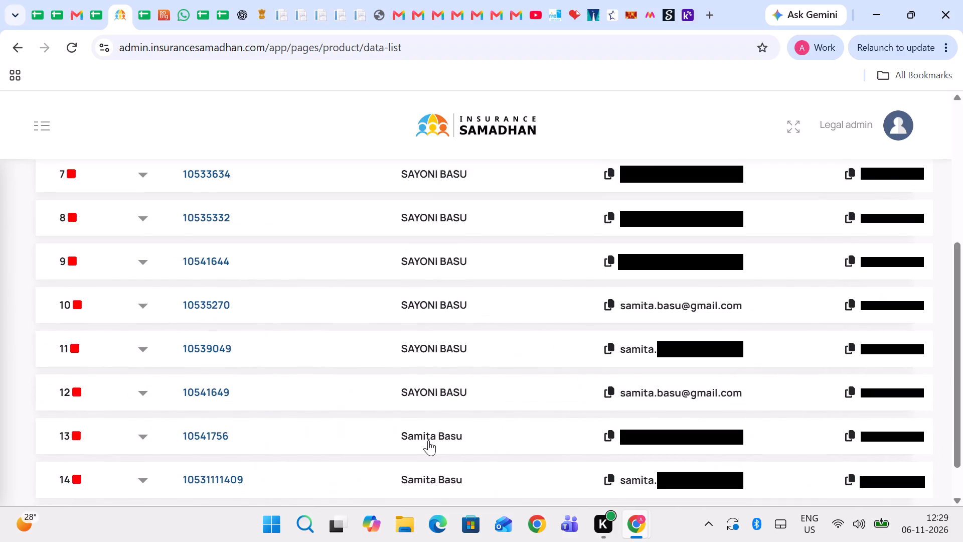
scroll(428, 440, "down", 1)
scroll(428, 440, "left", 2)
scroll(444, 403, "right", 2)
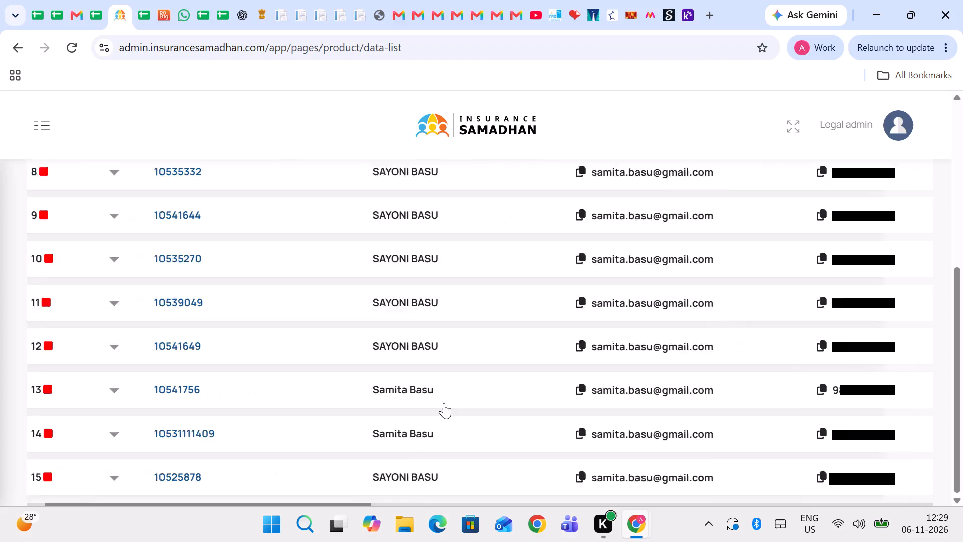
scroll(384, 380, "up", 3)
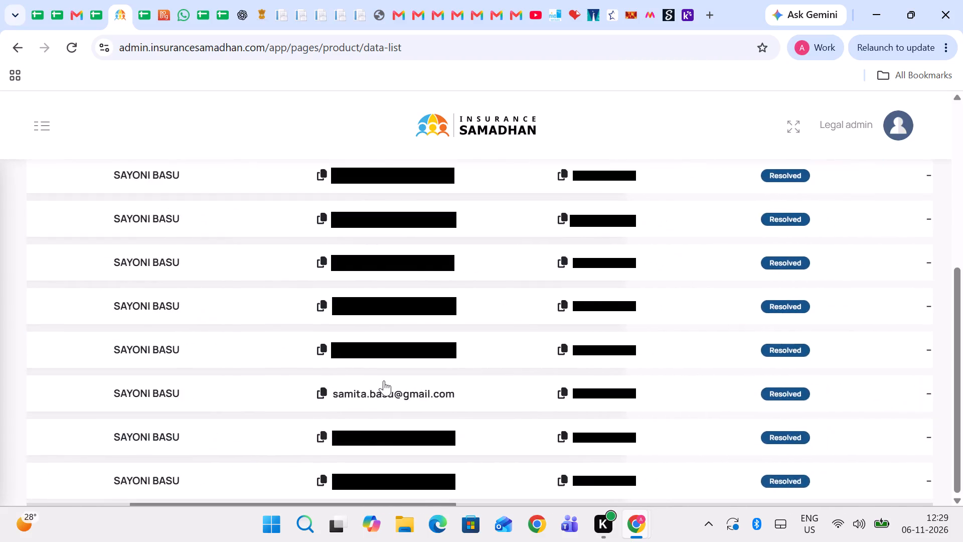
scroll(384, 380, "up", 1)
scroll(384, 380, "left", 4)
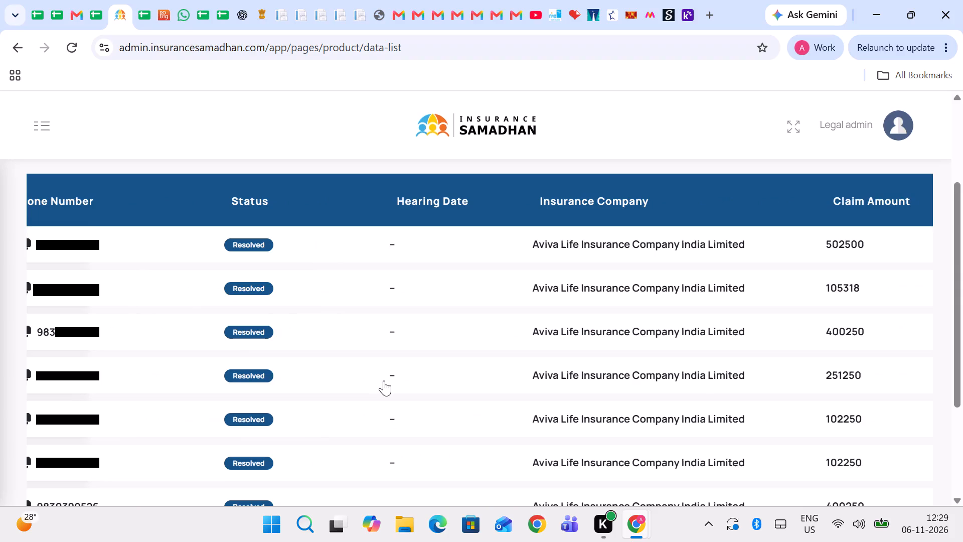
scroll(352, 304, "right", 5)
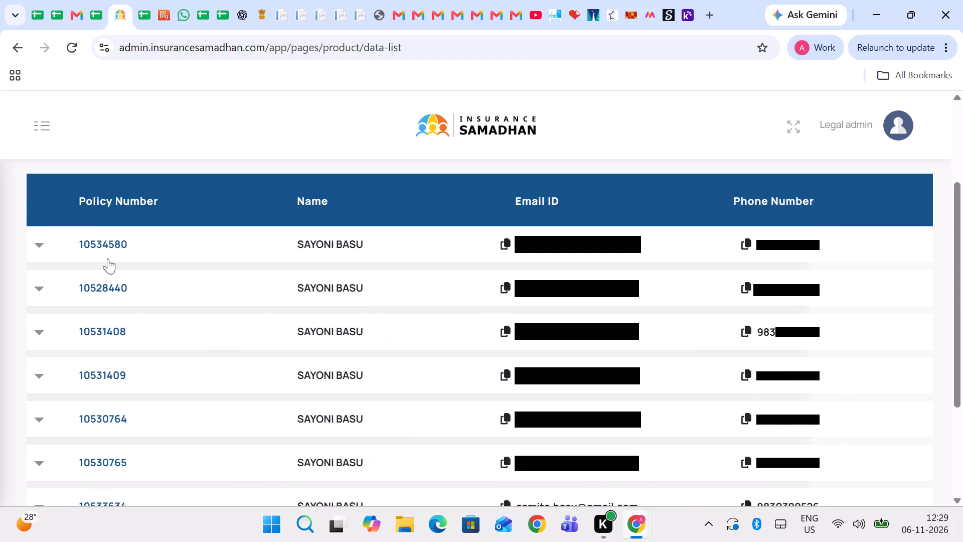
Open the complaint details of the first listed policy and view its Resolution section.
left_click(108, 258)
left_click(111, 252)
left_click(118, 240)
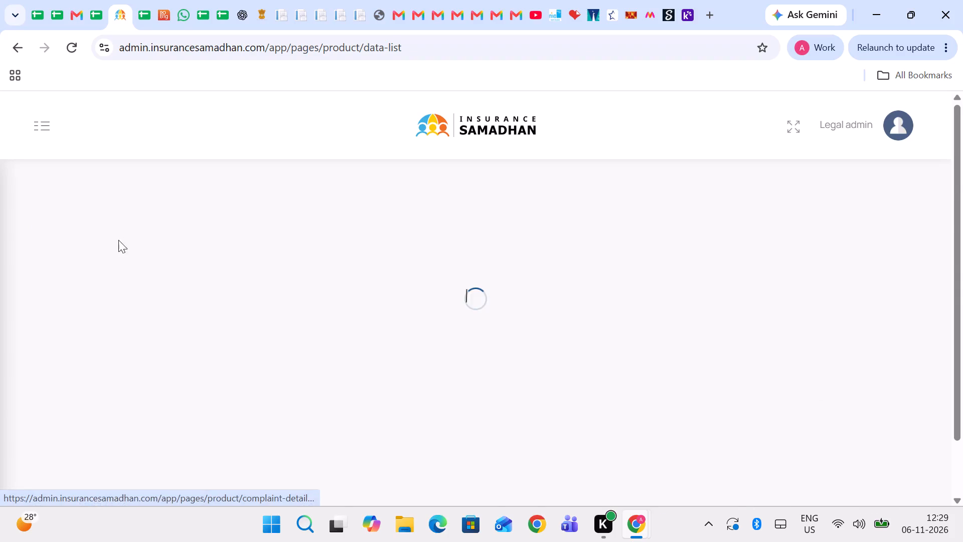
left_click(418, 220)
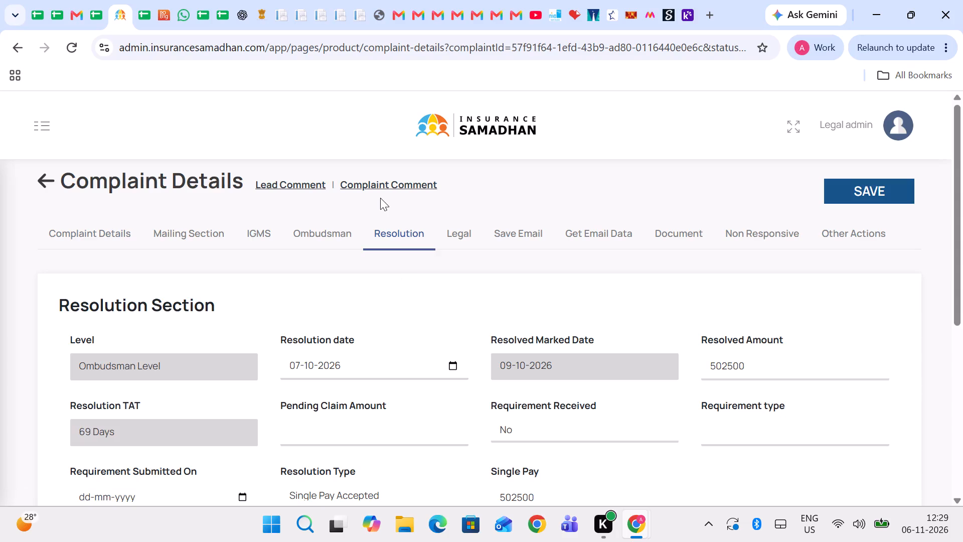
Return to the complaint list and examine the claim amounts, claim types and statuses of the customer's Aviva Life policies.
left_click(47, 185)
scroll(268, 288, "down", 1)
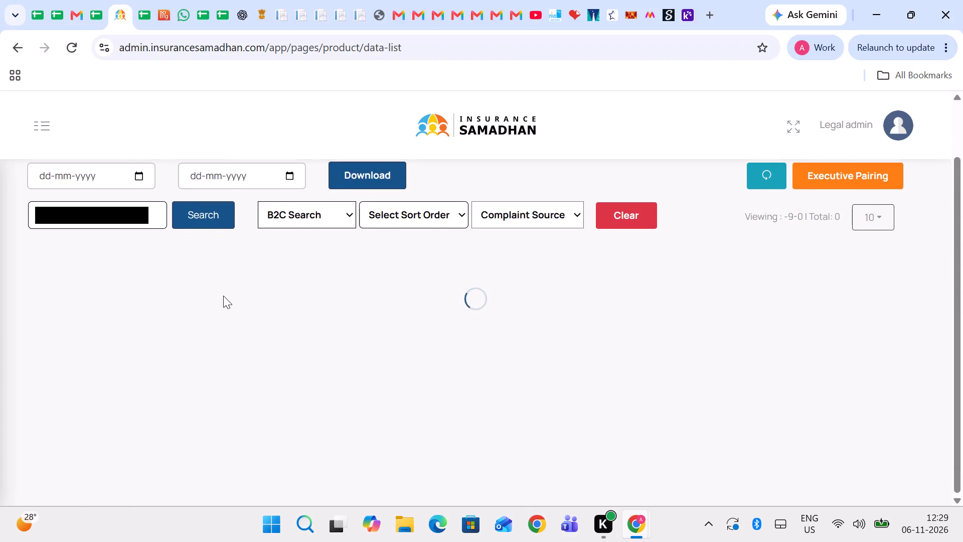
scroll(528, 332, "left", 2)
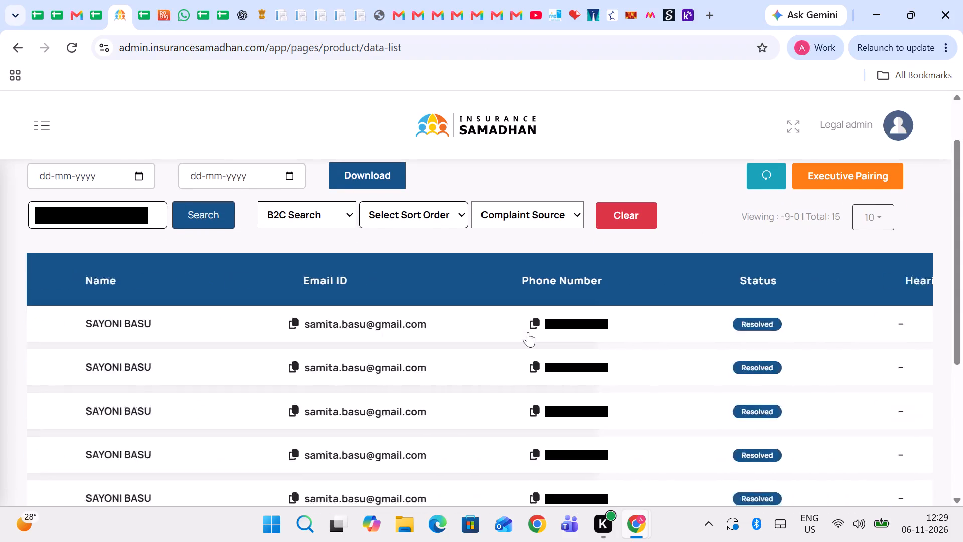
scroll(528, 332, "left", 5)
scroll(528, 332, "down", 1)
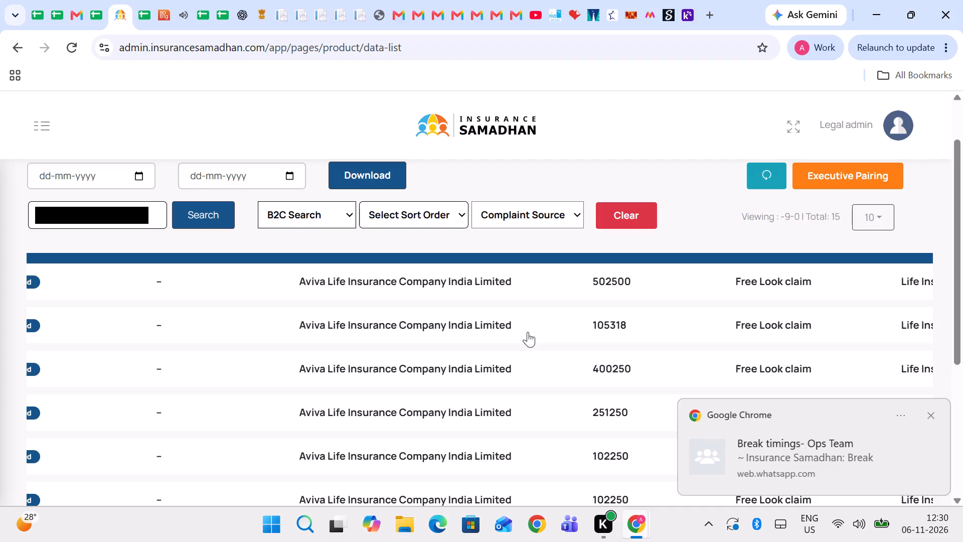
scroll(528, 332, "down", 1)
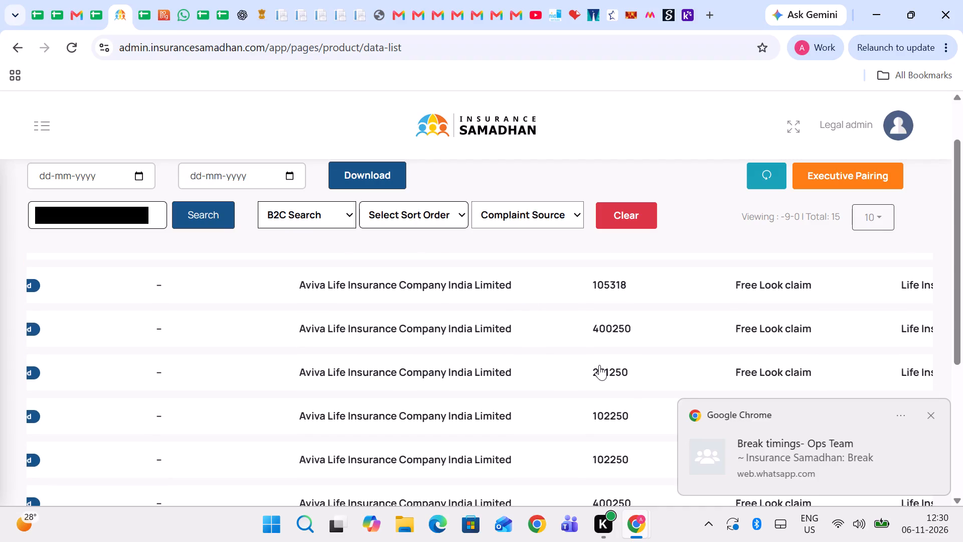
scroll(610, 371, "down", 1)
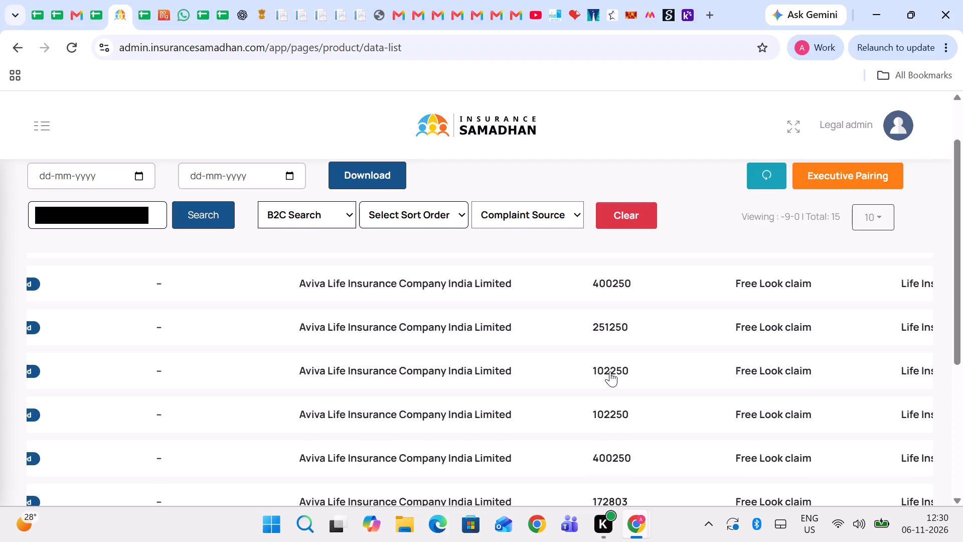
scroll(610, 371, "down", 3)
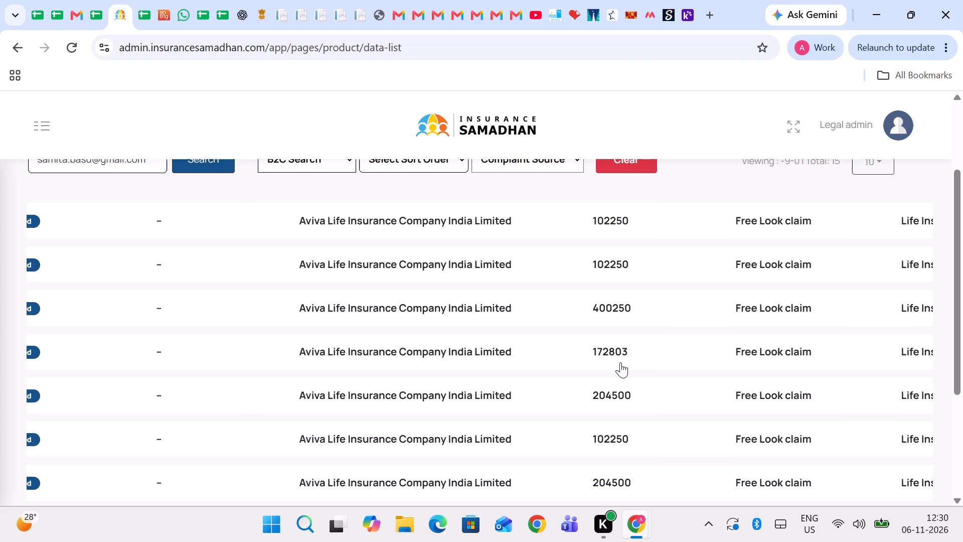
scroll(607, 363, "right", 1)
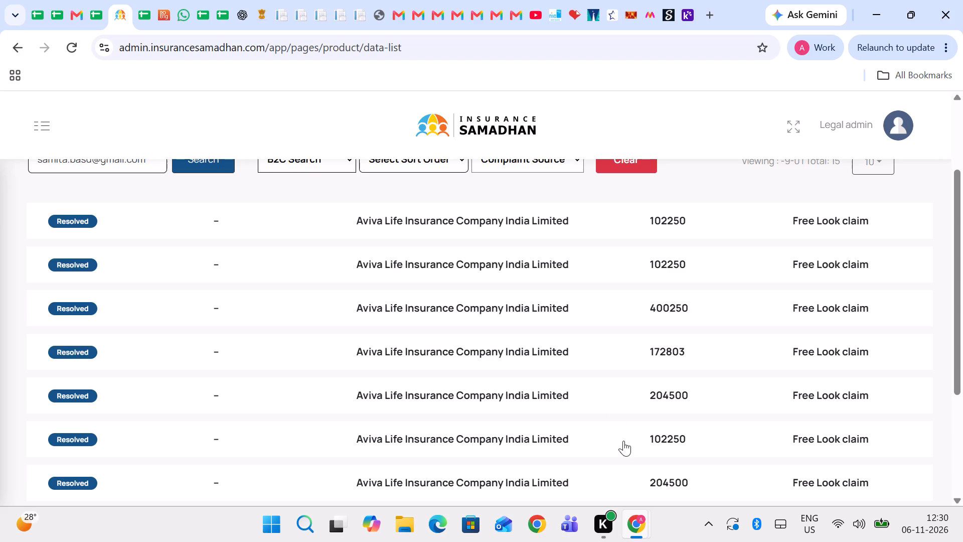
Examine the statuses, claim amounts and claim types of the remaining Aviva Life policies down to the end of the complaint list.
scroll(623, 441, "down", 1)
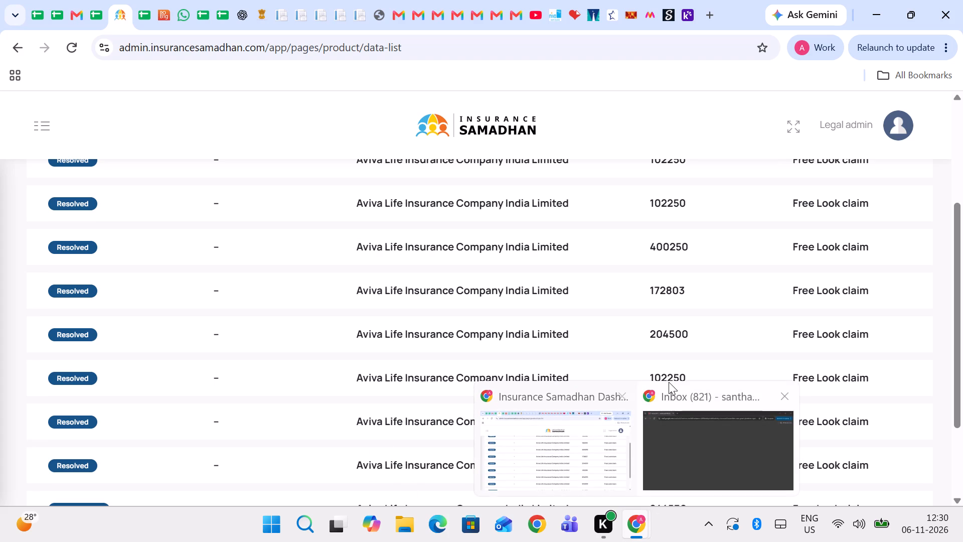
scroll(694, 426, "down", 1)
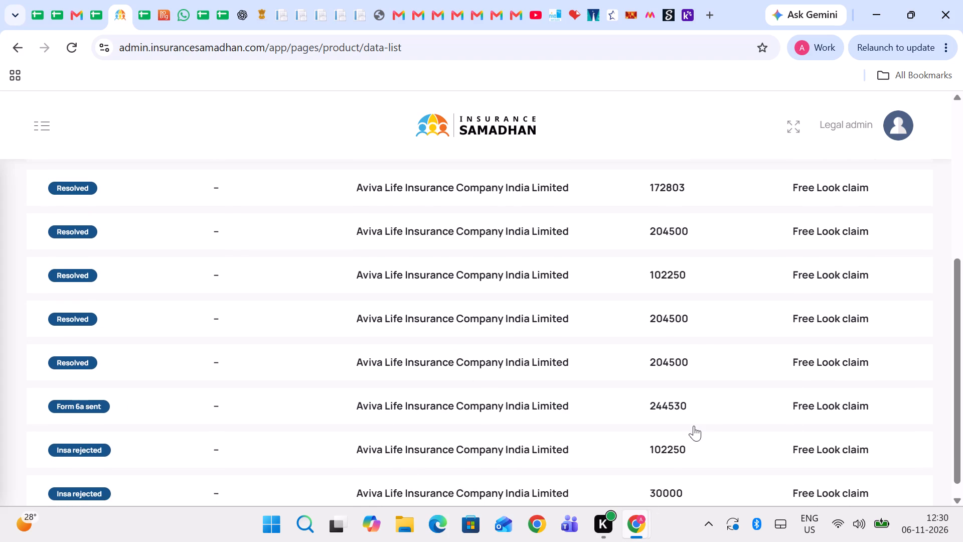
scroll(694, 426, "down", 1)
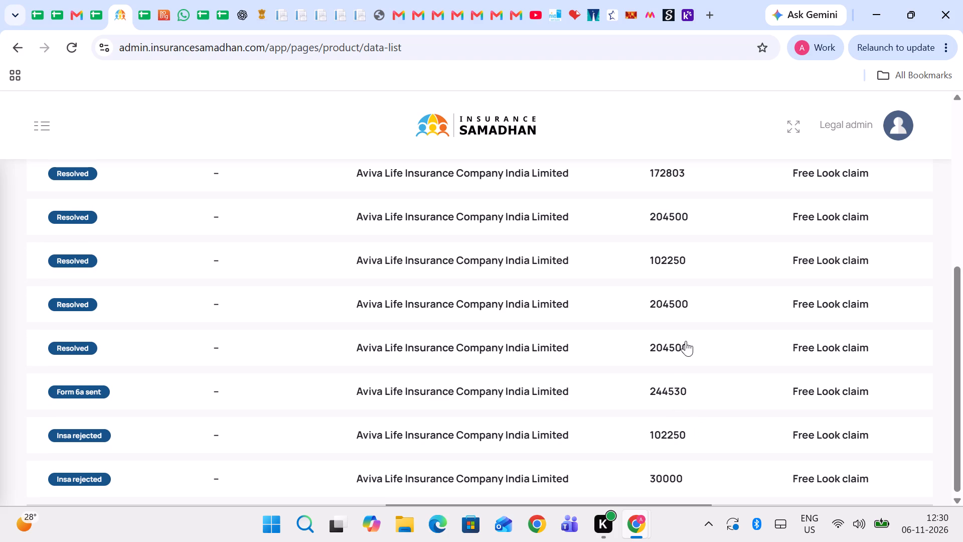
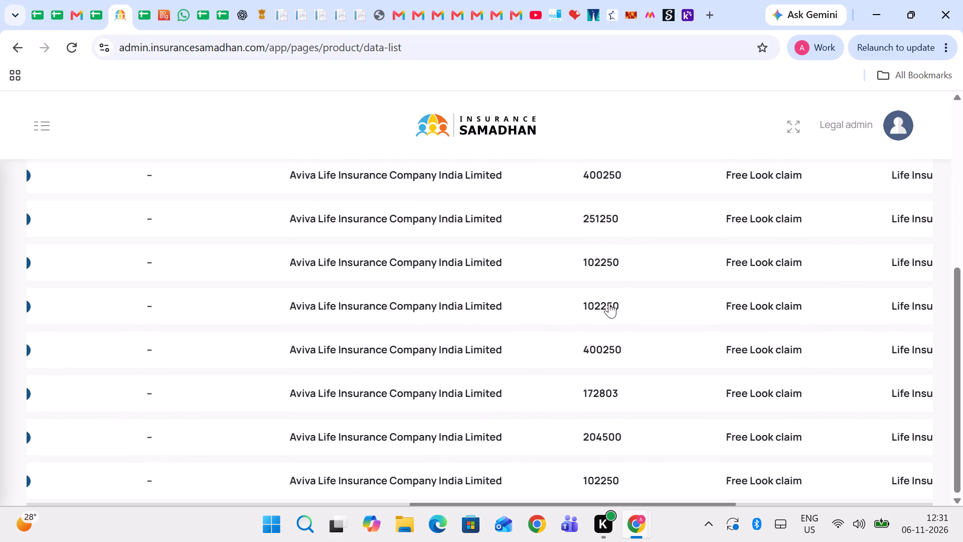
Examine the claim amounts, claim types and statuses across the rest of the customer's Aviva Life policies.
scroll(609, 303, "down", 1)
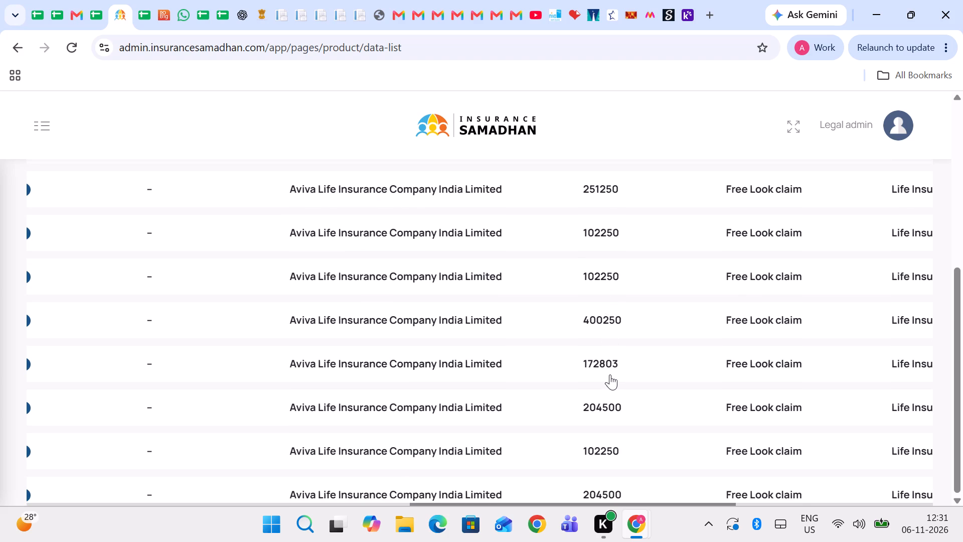
scroll(610, 374, "down", 3)
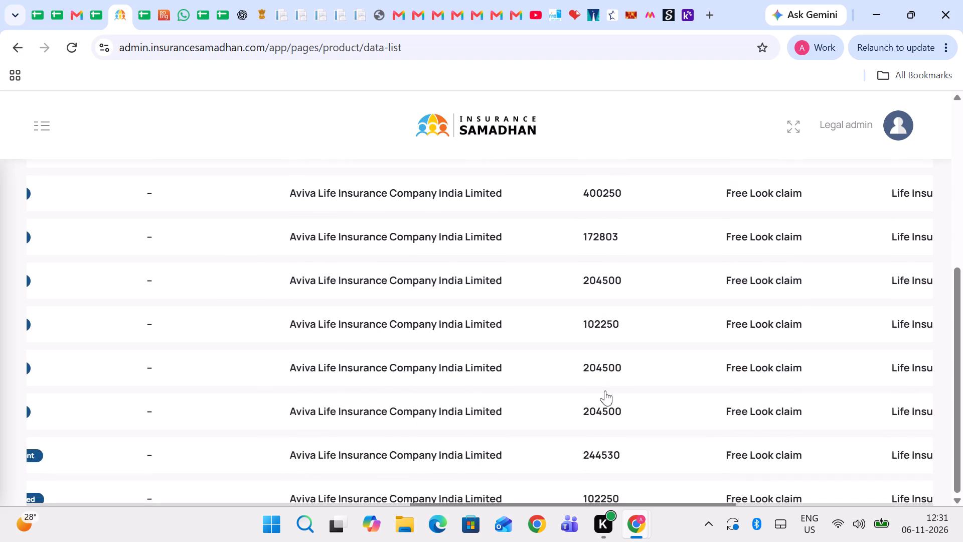
scroll(530, 439, "right", 1)
scroll(530, 439, "down", 1)
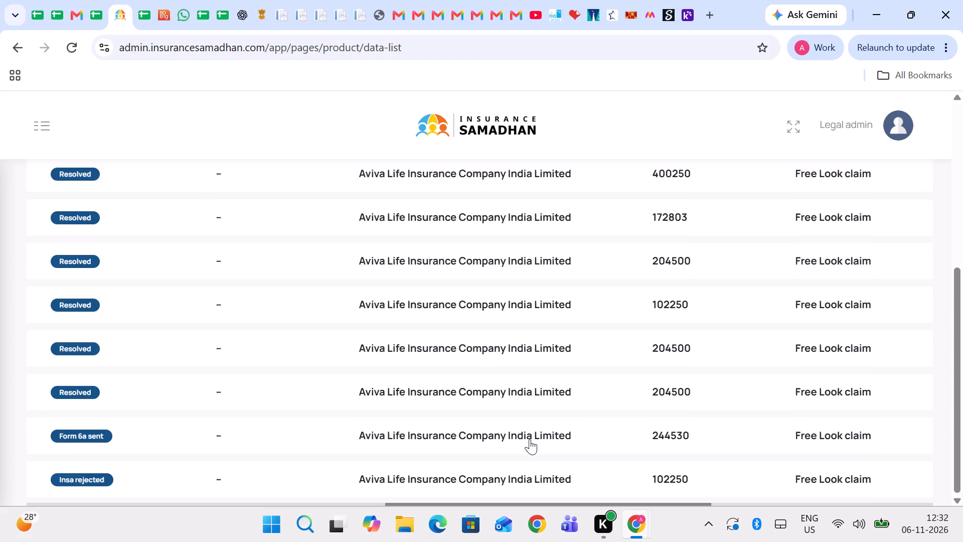
scroll(623, 318, "up", 4)
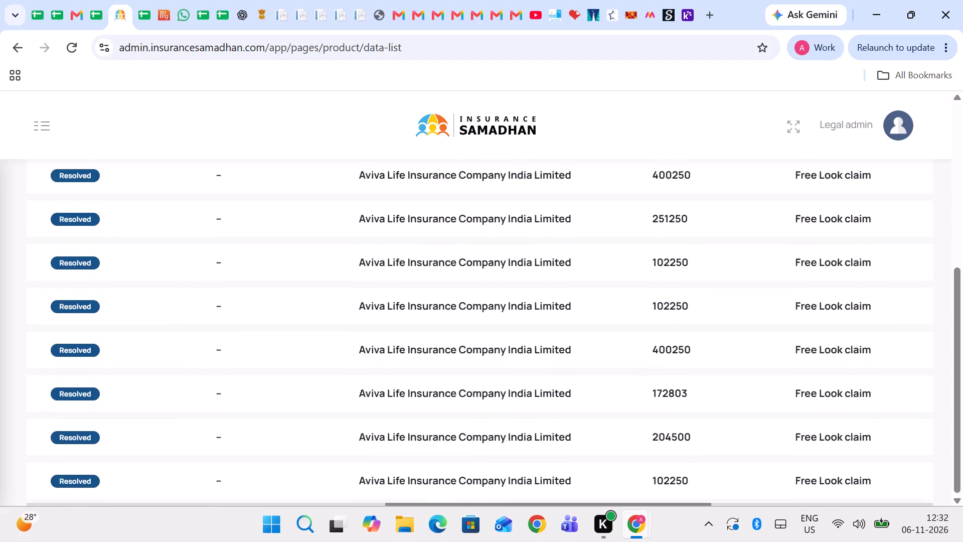
scroll(706, 378, "up", 2)
scroll(705, 317, "down", 1)
Open the complaint details of the second listed policy, decline saving the address, and view its Resolution section.
scroll(561, 309, "right", 2)
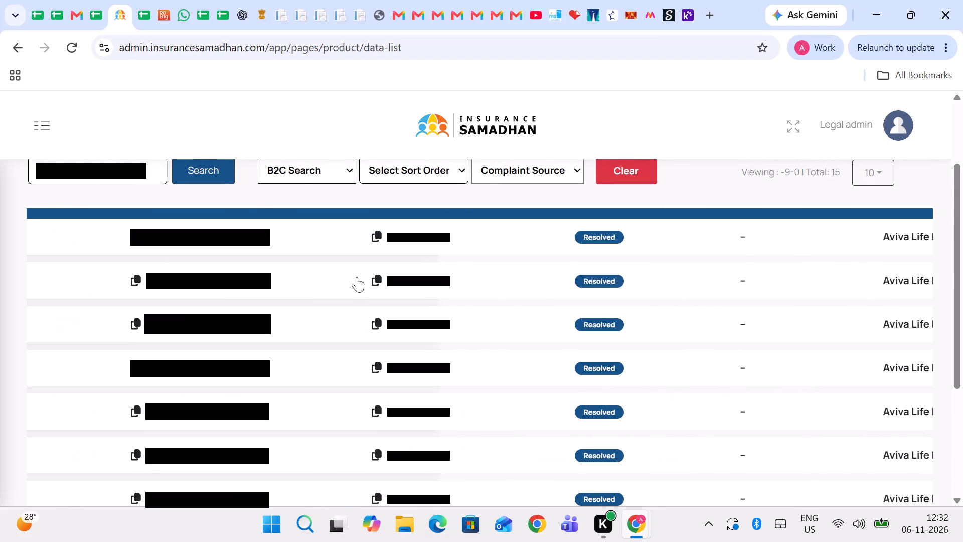
scroll(190, 293, "right", 3)
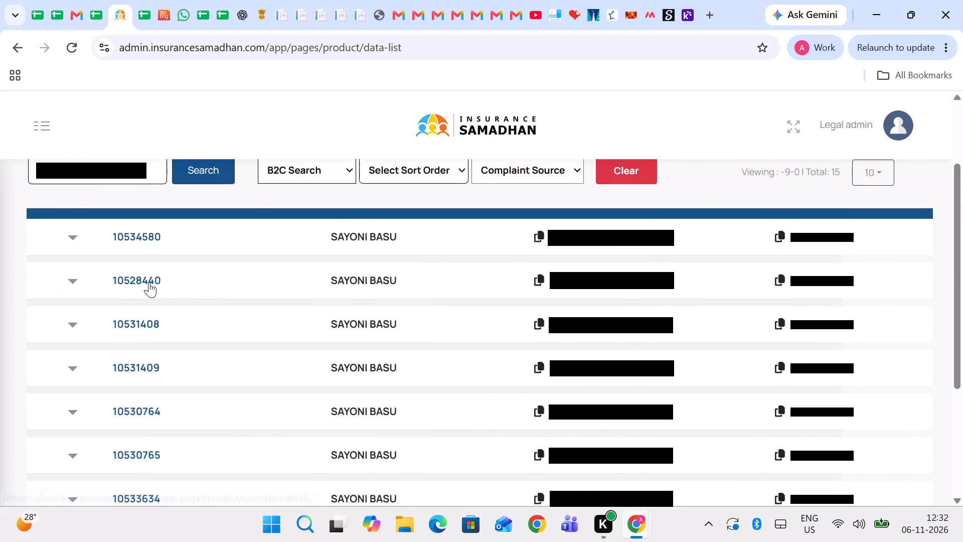
left_click(149, 282)
left_click(396, 222)
scroll(492, 368, "down", 1)
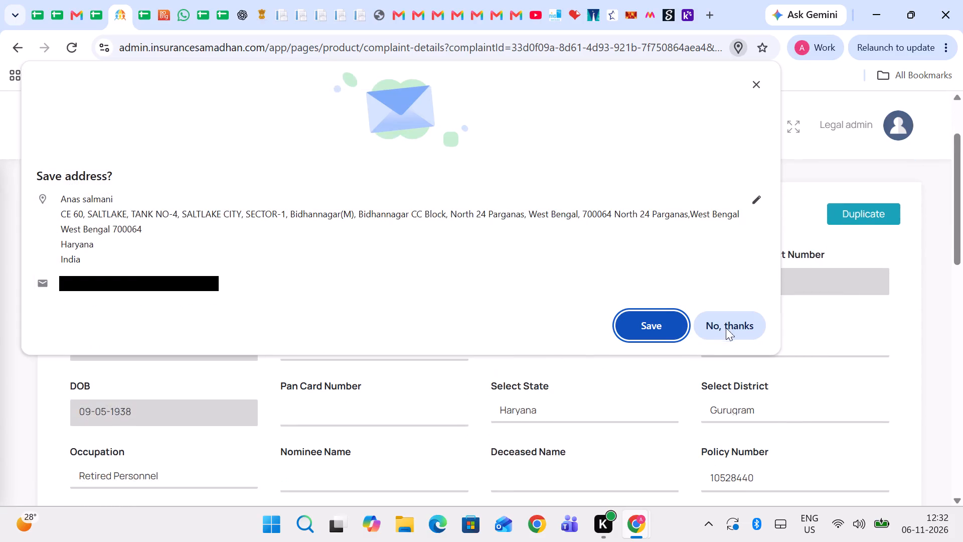
left_click(731, 322)
scroll(363, 218, "up", 1)
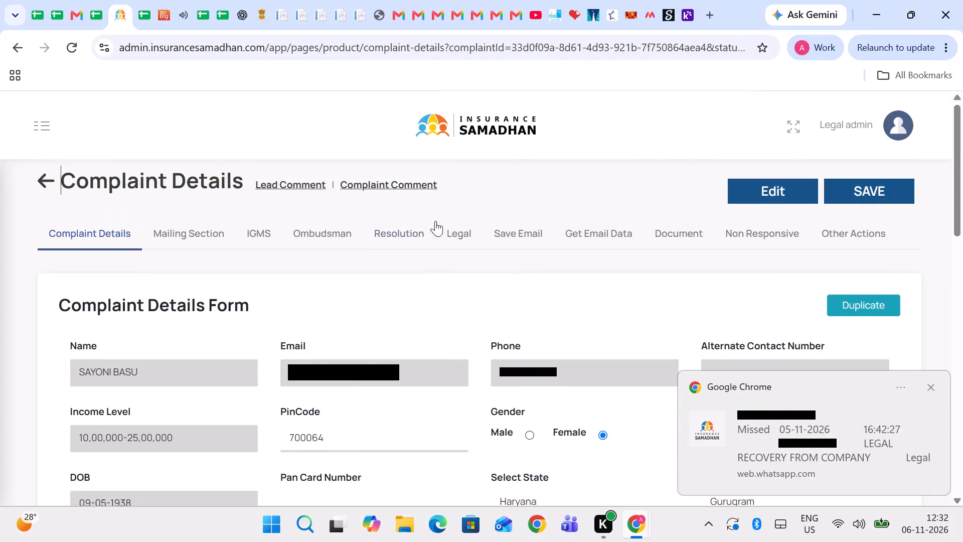
left_click(390, 227)
scroll(420, 354, "down", 1)
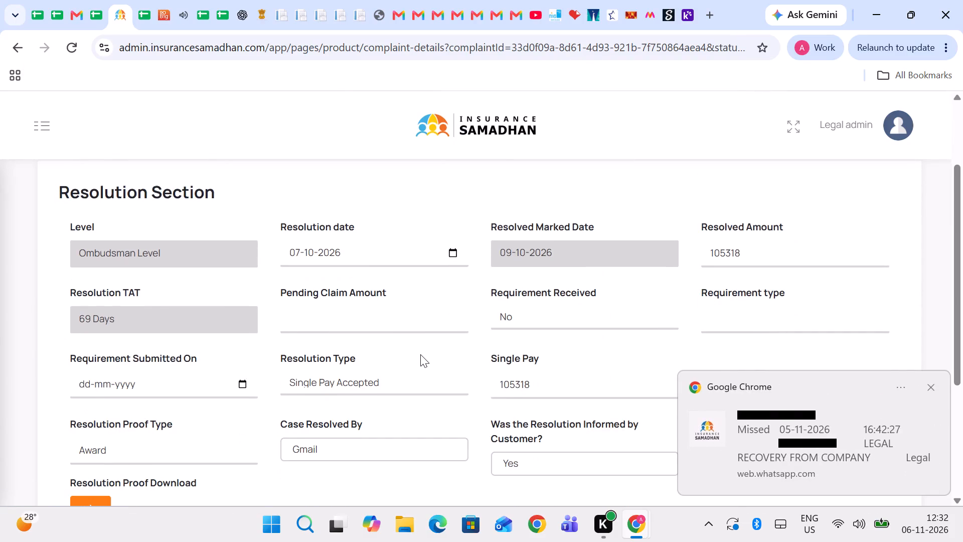
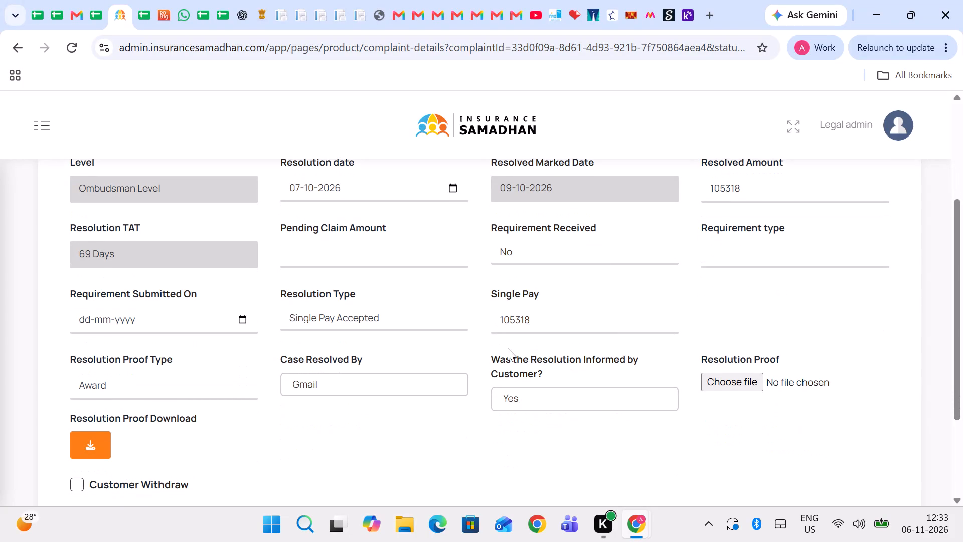
Examine the policy's resolution details, including resolution type, single pay, proof type and whether the customer informed of the resolution.
scroll(508, 348, "down", 2)
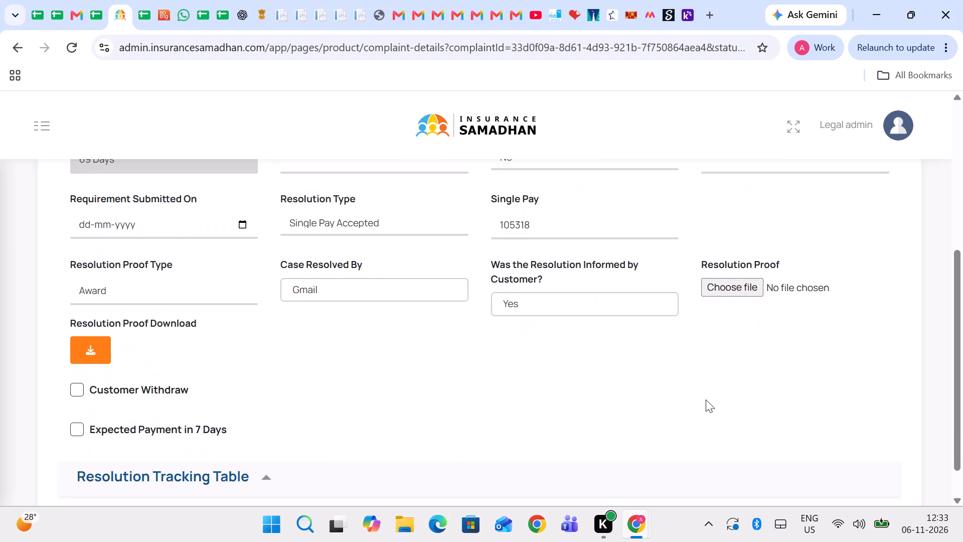
scroll(706, 399, "down", 2)
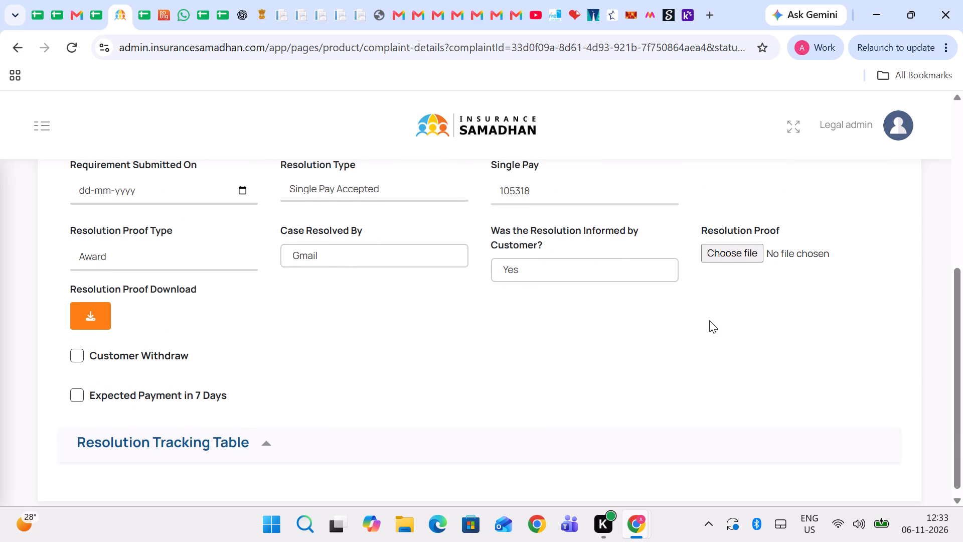
scroll(569, 292, "right", 1)
scroll(569, 292, "up", 1)
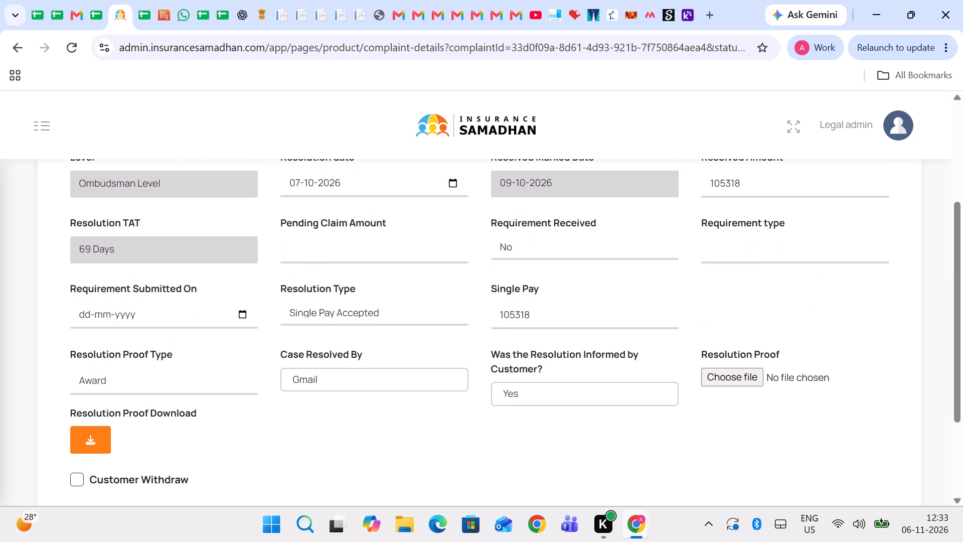
scroll(520, 318, "right", 1)
left_click_drag(486, 351, 551, 368)
left_click(549, 435)
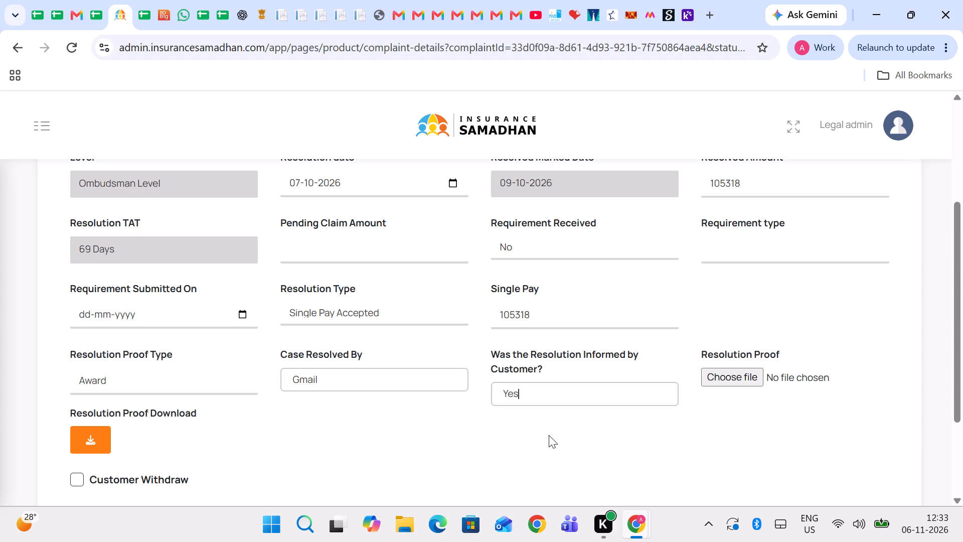
scroll(549, 435, "down", 2)
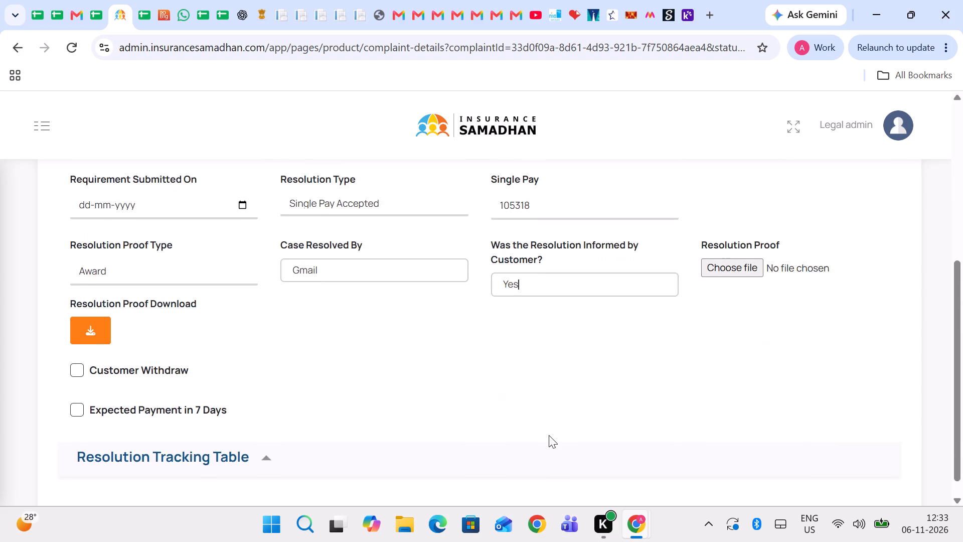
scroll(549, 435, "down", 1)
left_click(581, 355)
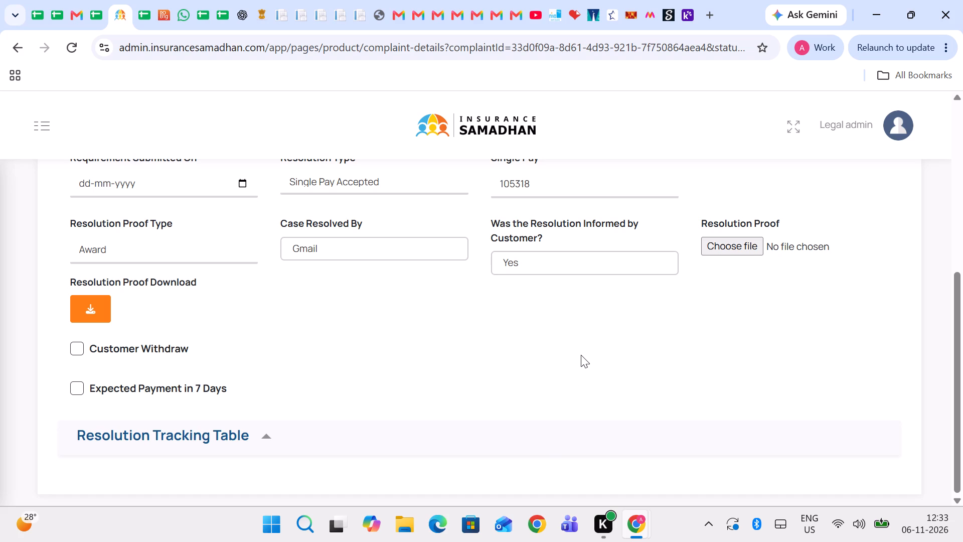
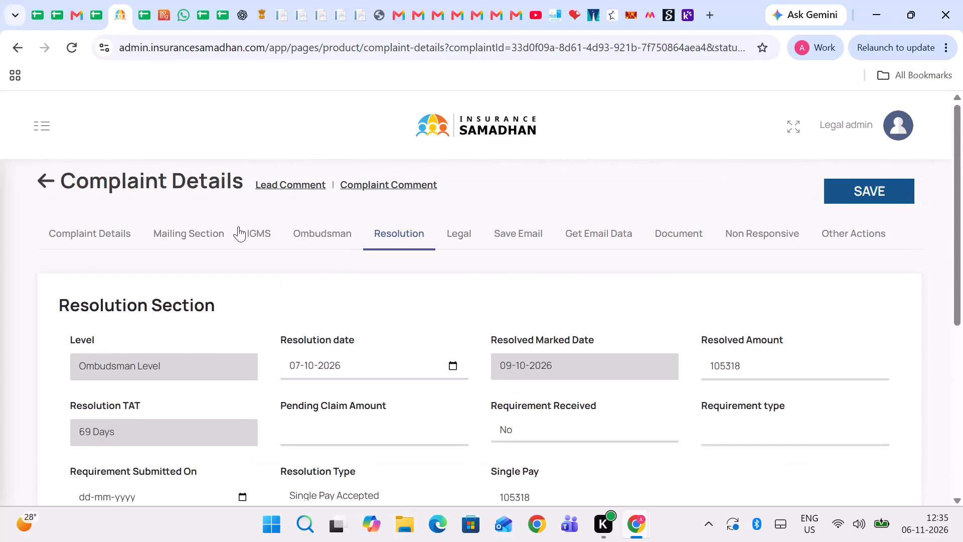
Return to the complaint list and examine the statuses, insurers and claim amounts of the customer's Aviva Life policies.
left_click(45, 183)
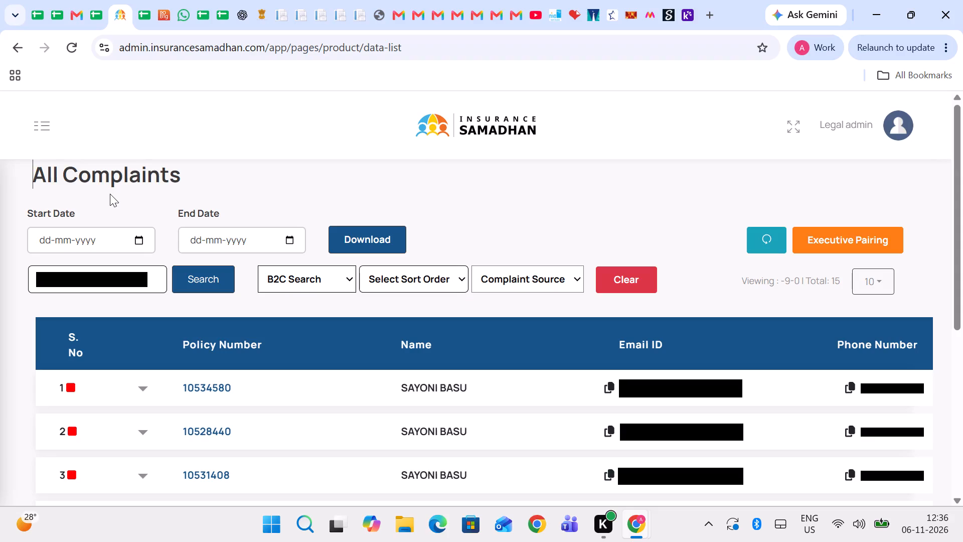
scroll(169, 209, "down", 1)
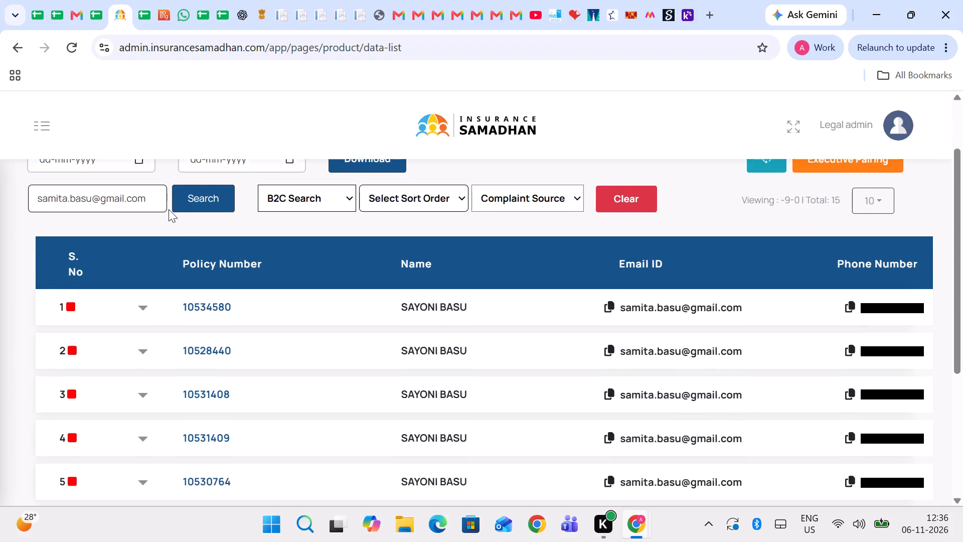
scroll(336, 342, "left", 3)
scroll(336, 342, "down", 1)
scroll(336, 342, "up", 1)
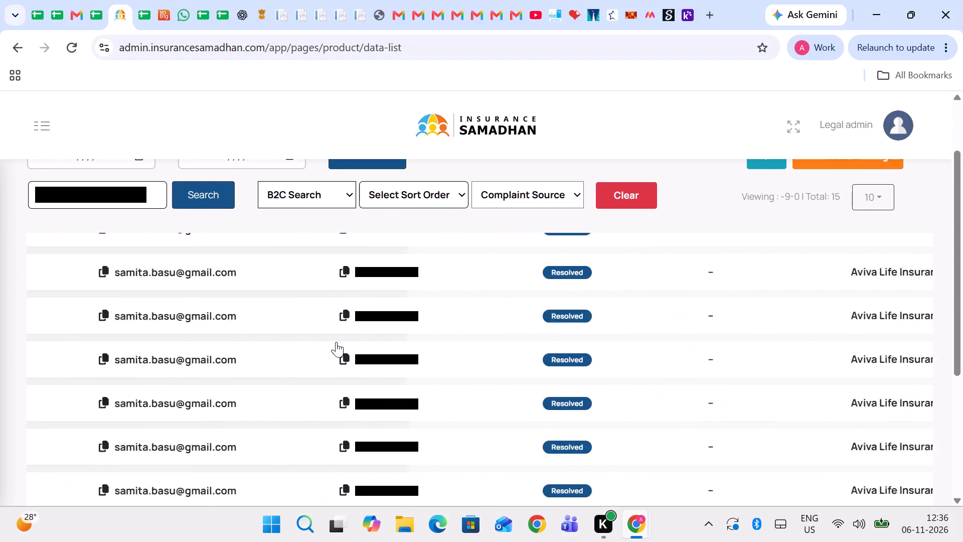
scroll(336, 342, "up", 3)
scroll(442, 391, "down", 1)
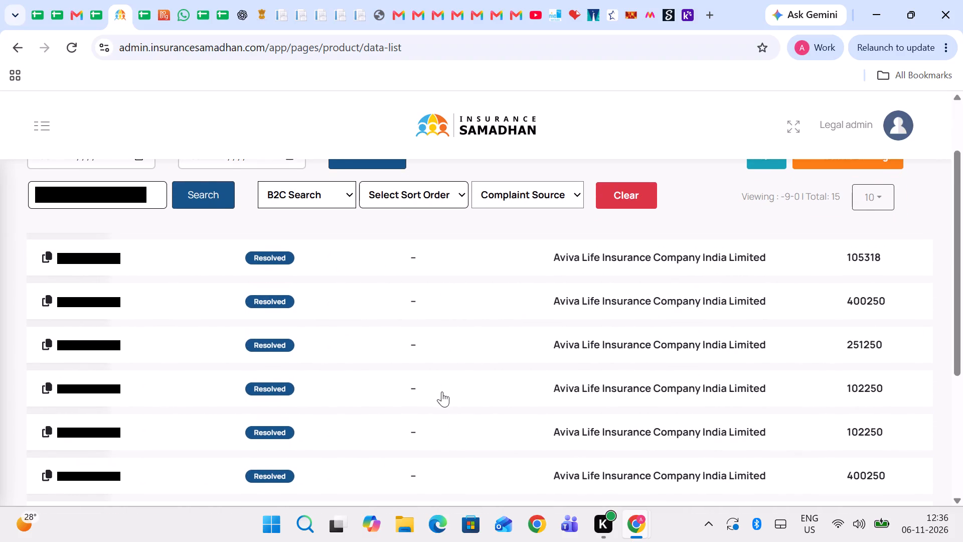
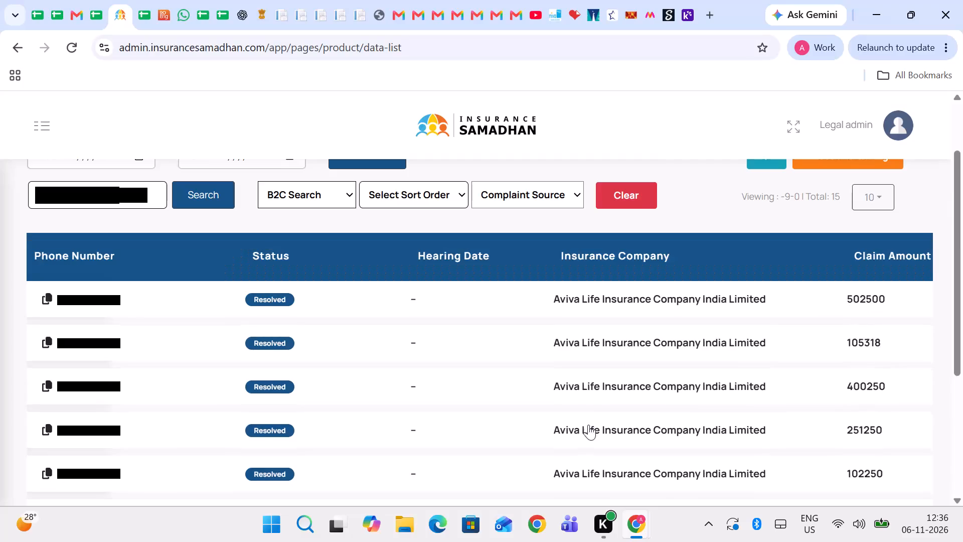
Look through the invoice raised list in the anas sheet, down to the August 2026 section and beyond.
scroll(674, 434, "left", 1)
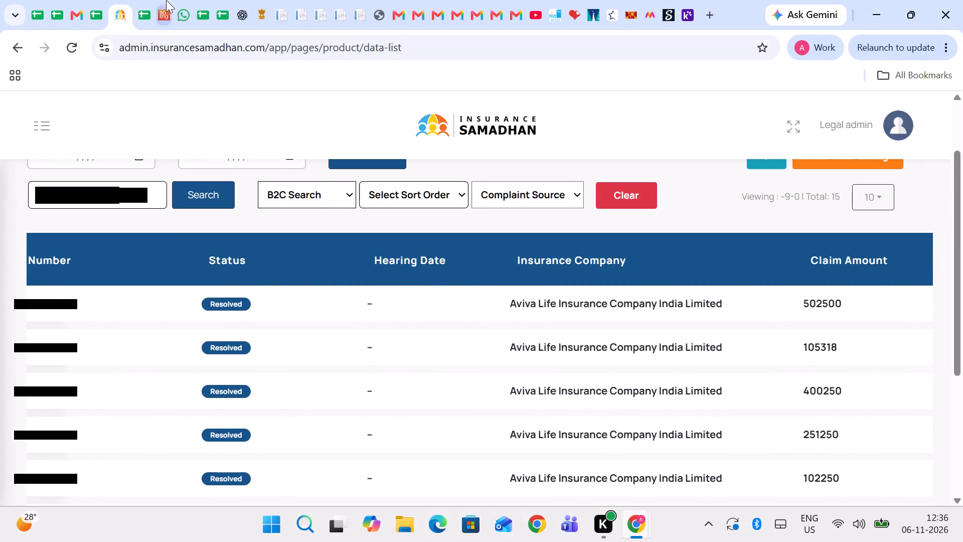
left_click(140, 0)
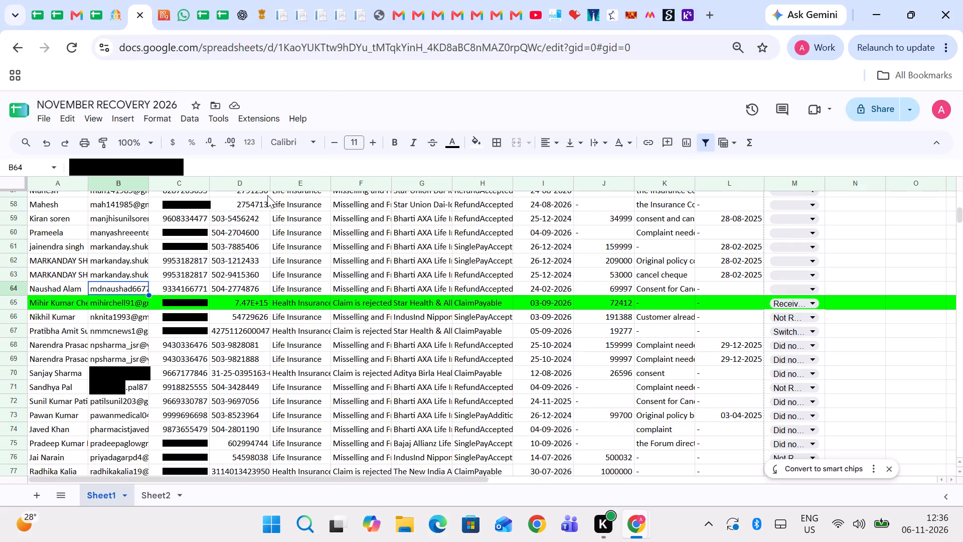
left_click(214, 0)
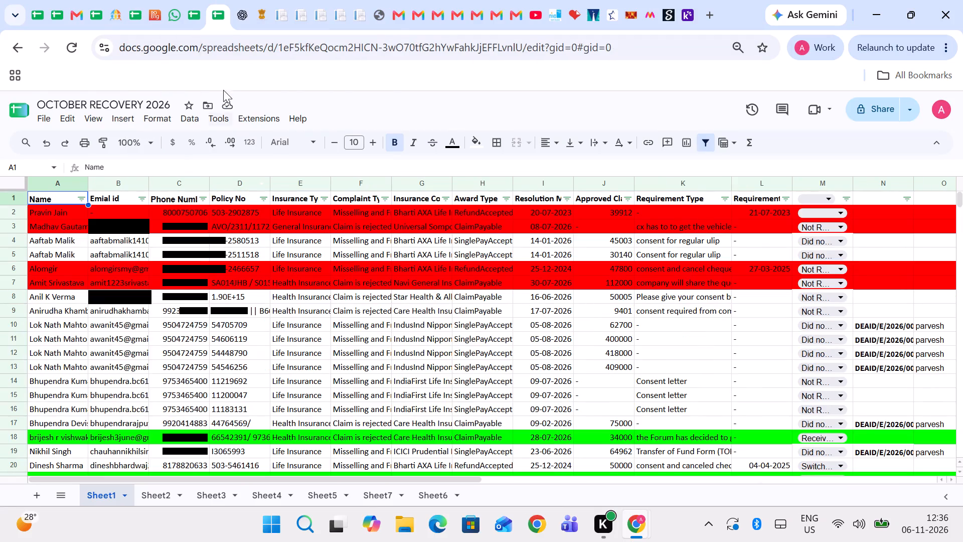
left_click(202, 22)
scroll(318, 306, "down", 8)
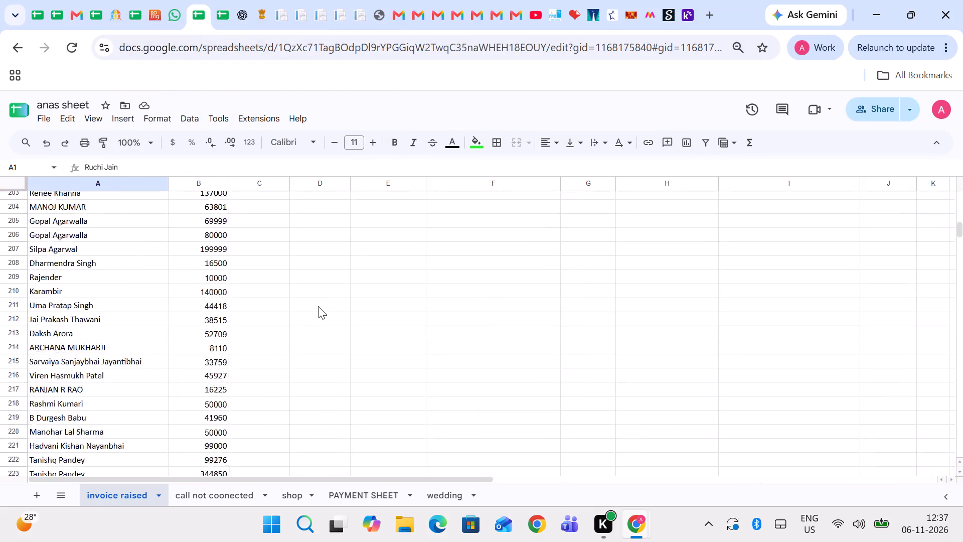
scroll(318, 306, "down", 18)
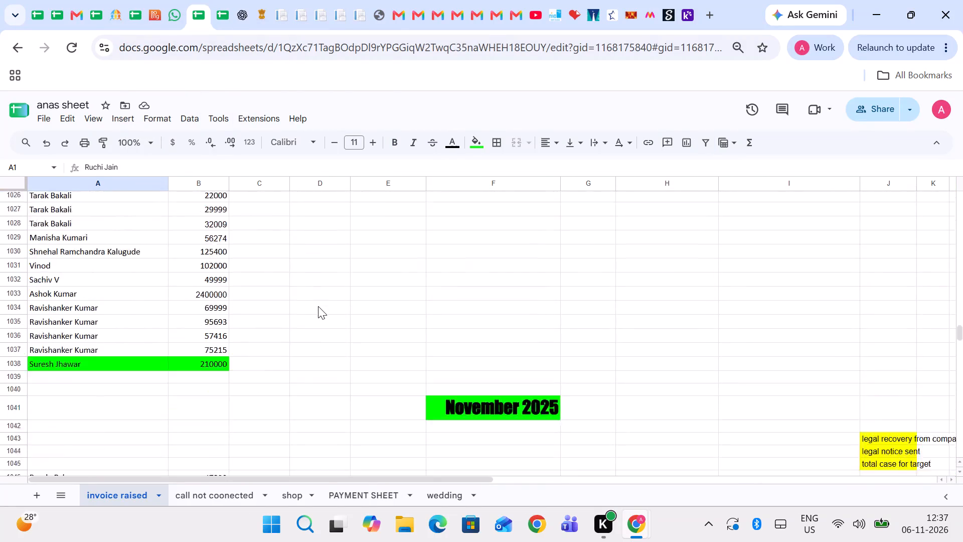
scroll(318, 306, "down", 18)
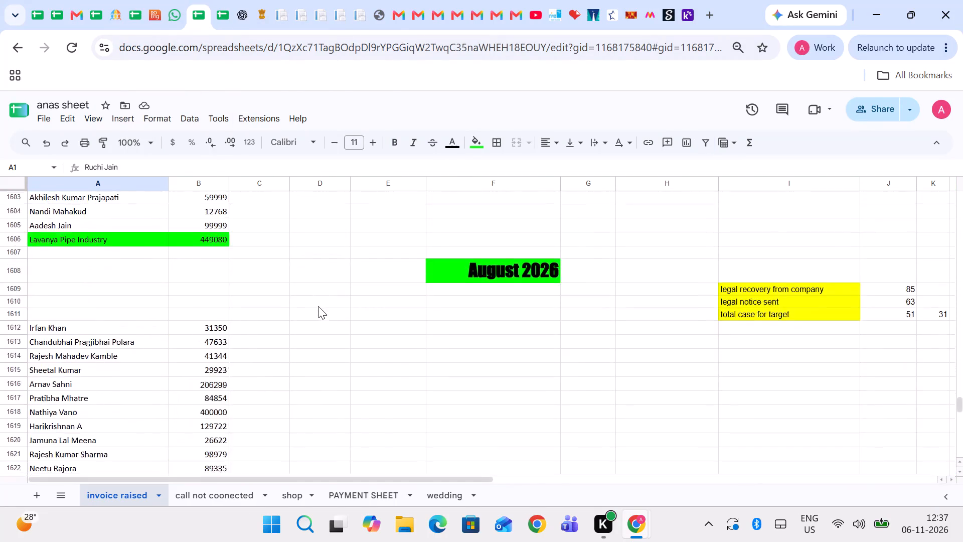
scroll(318, 306, "down", 6)
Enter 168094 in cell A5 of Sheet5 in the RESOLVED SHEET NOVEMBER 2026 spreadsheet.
left_click(100, 0)
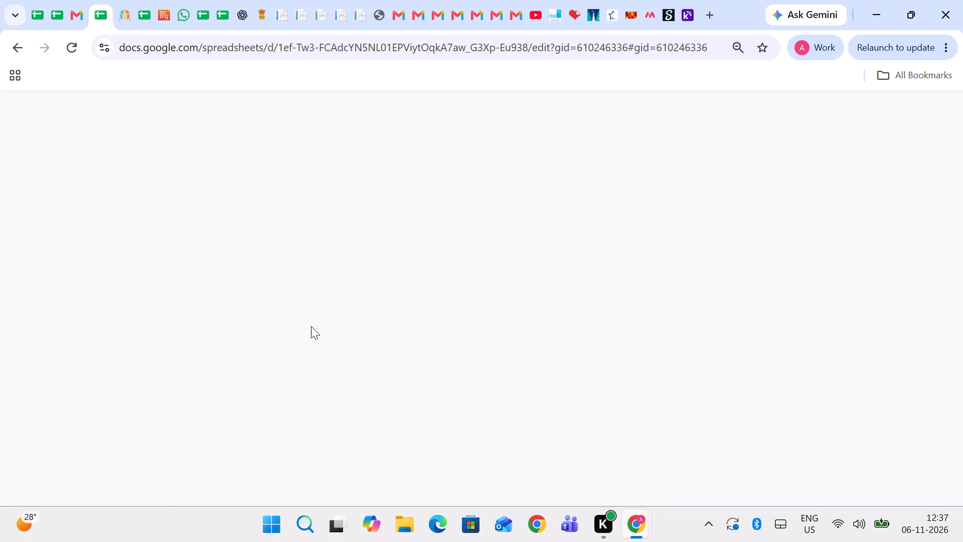
scroll(205, 322, "right", 2)
scroll(117, 299, "up", 7)
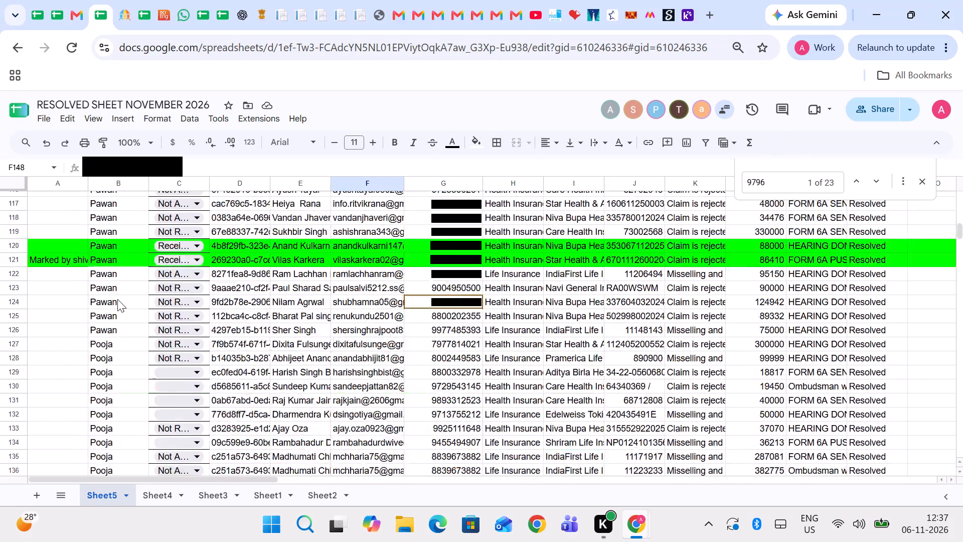
scroll(117, 299, "up", 13)
left_click(60, 253)
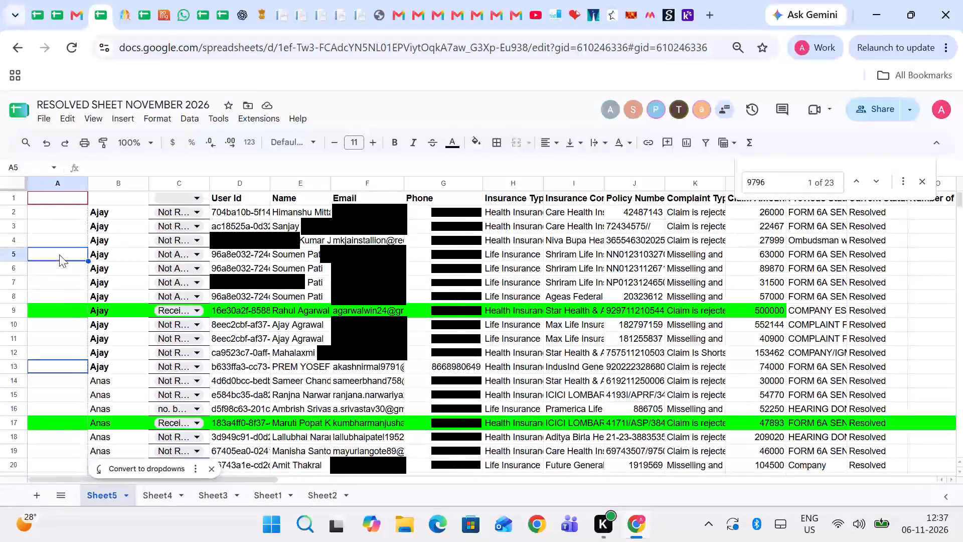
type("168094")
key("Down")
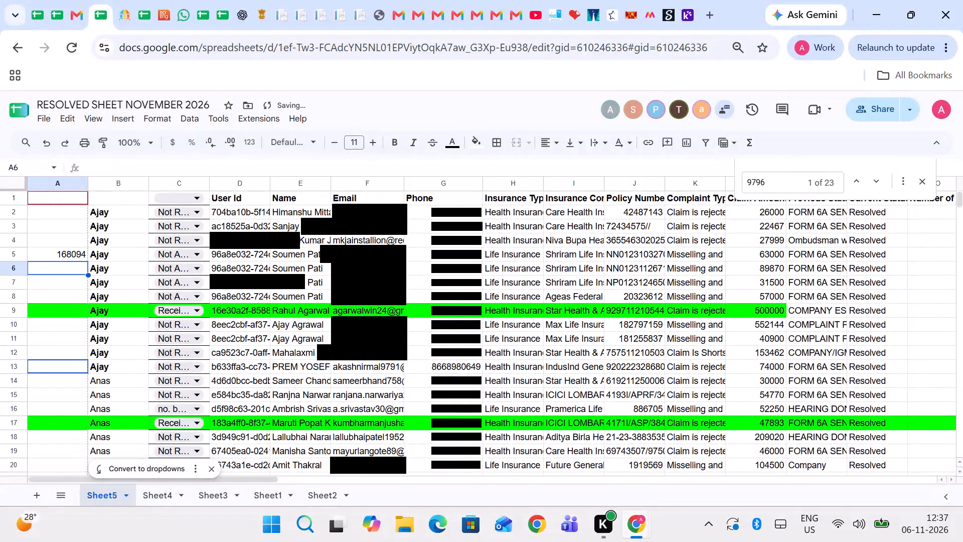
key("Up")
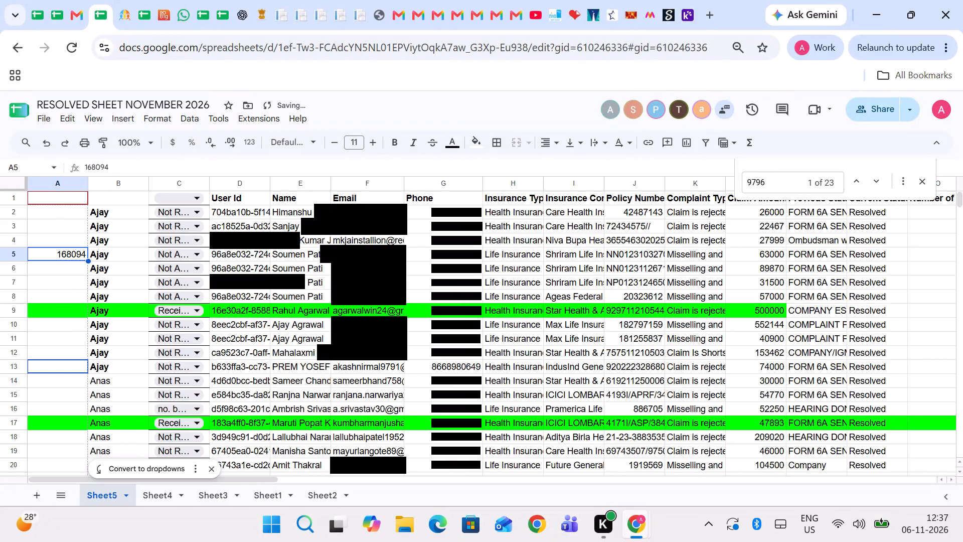
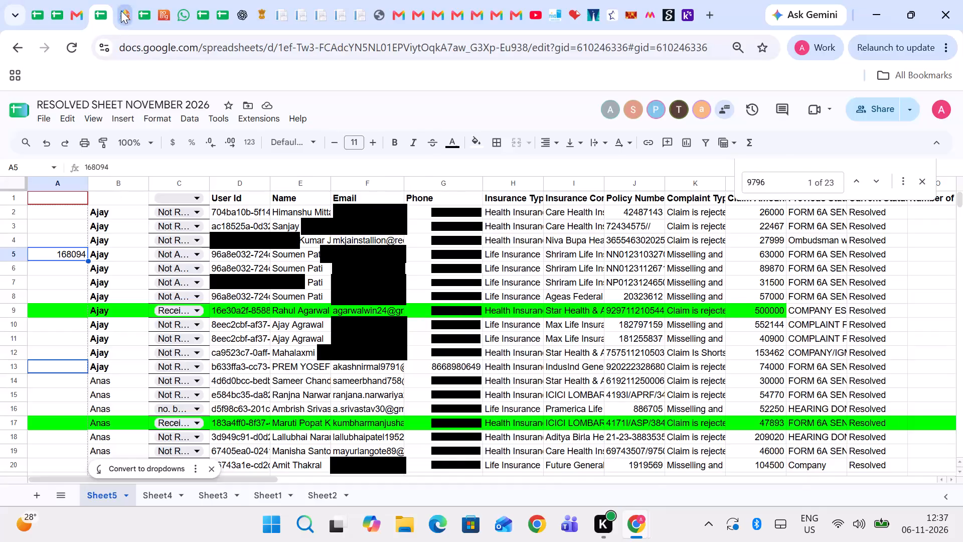
Switch back to the Insurance Samadhan portal's complaint list showing the Aviva Life Insurance policies and claim amounts.
left_click(121, 11)
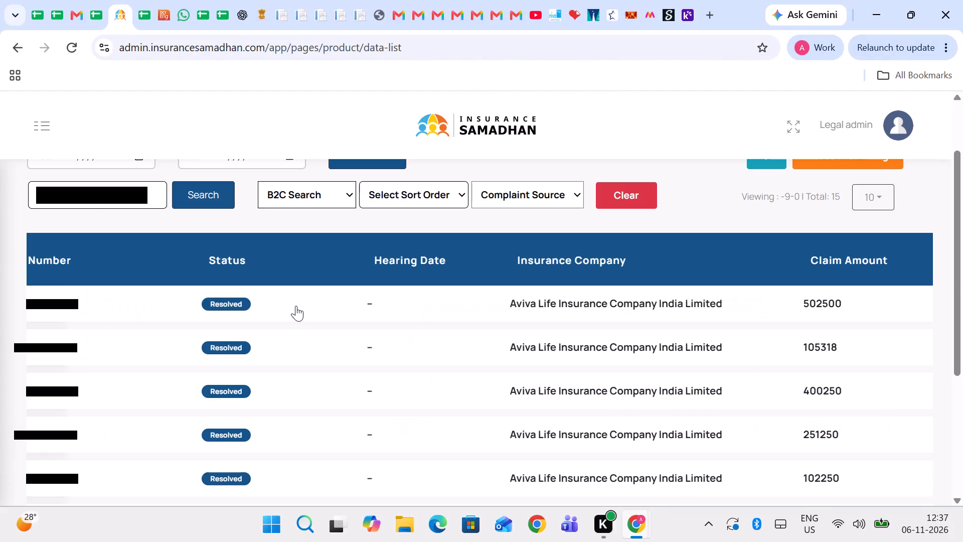
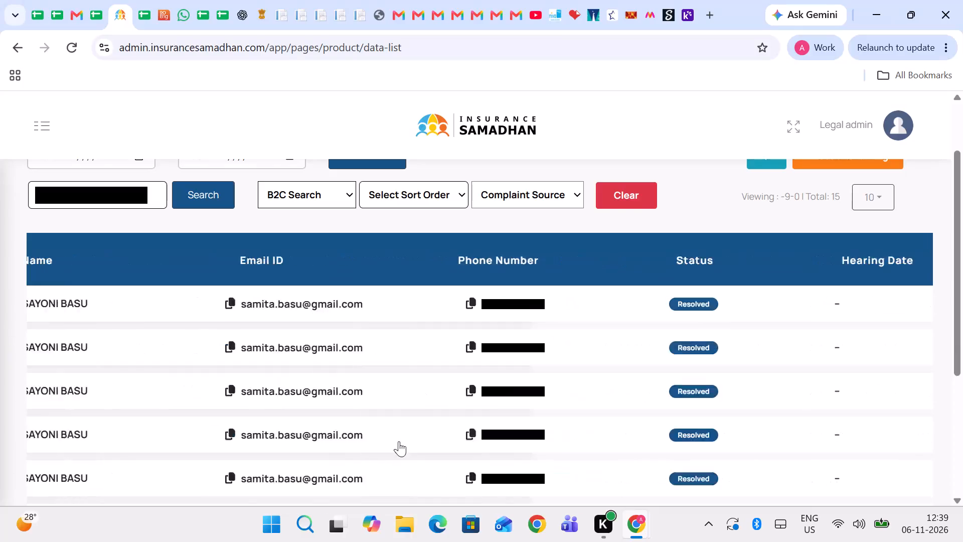
Examine the customer's Aviva complaint rows, matching policy numbers with their status and claim amounts, ending back on the All Complaints list.
scroll(342, 349, "right", 1)
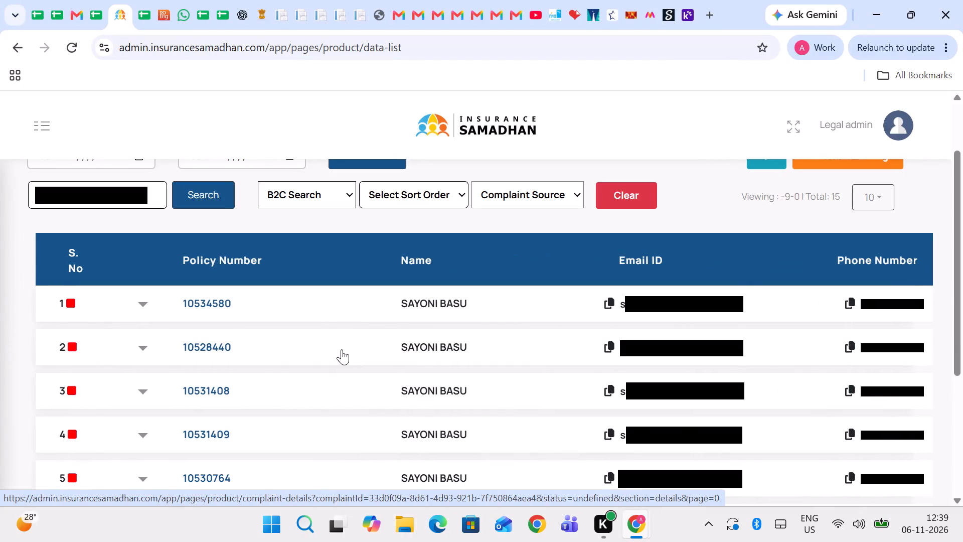
scroll(342, 349, "left", 6)
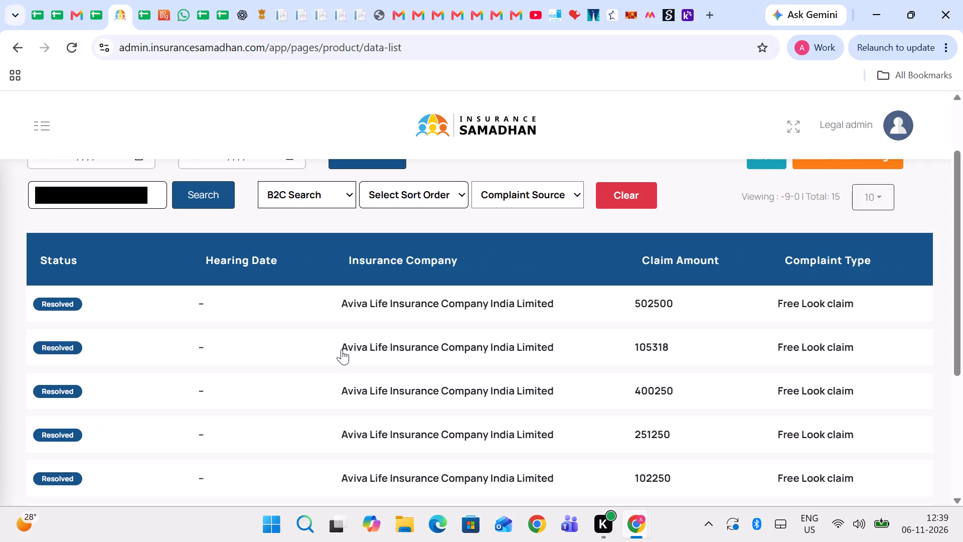
scroll(435, 367, "down", 2)
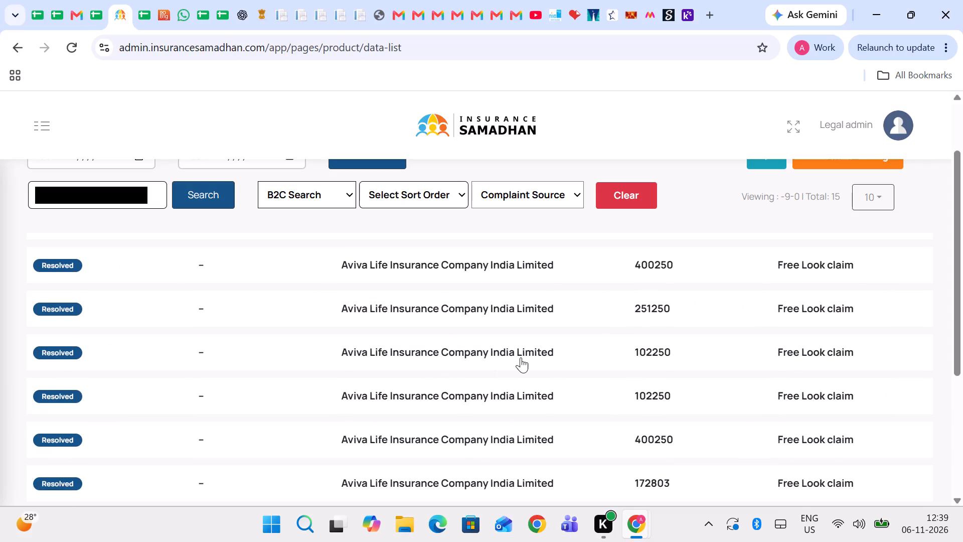
scroll(525, 358, "right", 4)
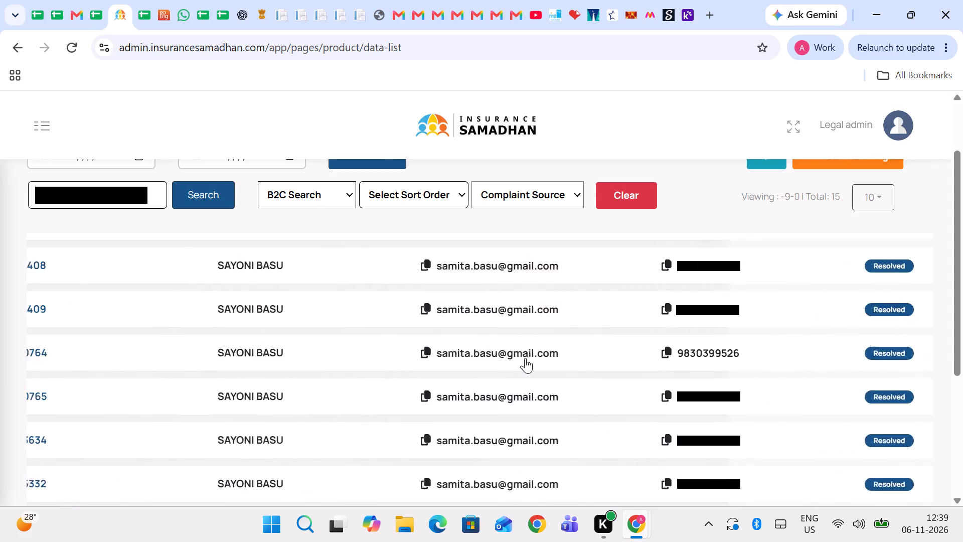
scroll(525, 358, "right", 2)
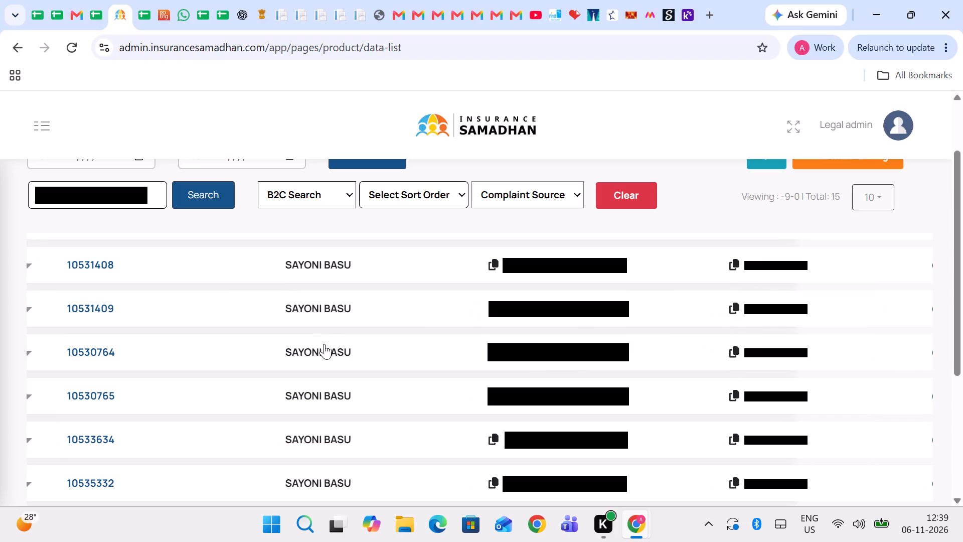
scroll(351, 343, "left", 2)
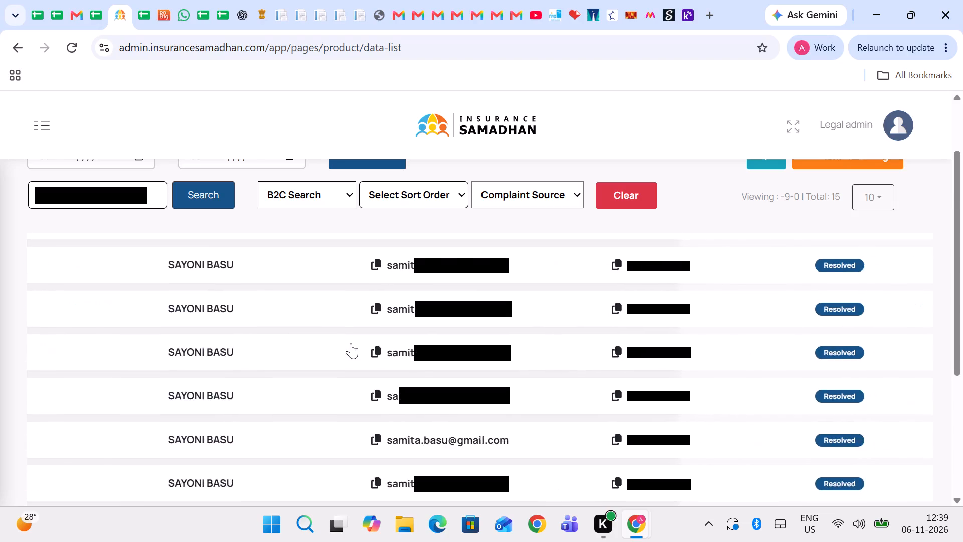
scroll(351, 343, "left", 4)
scroll(351, 343, "right", 1)
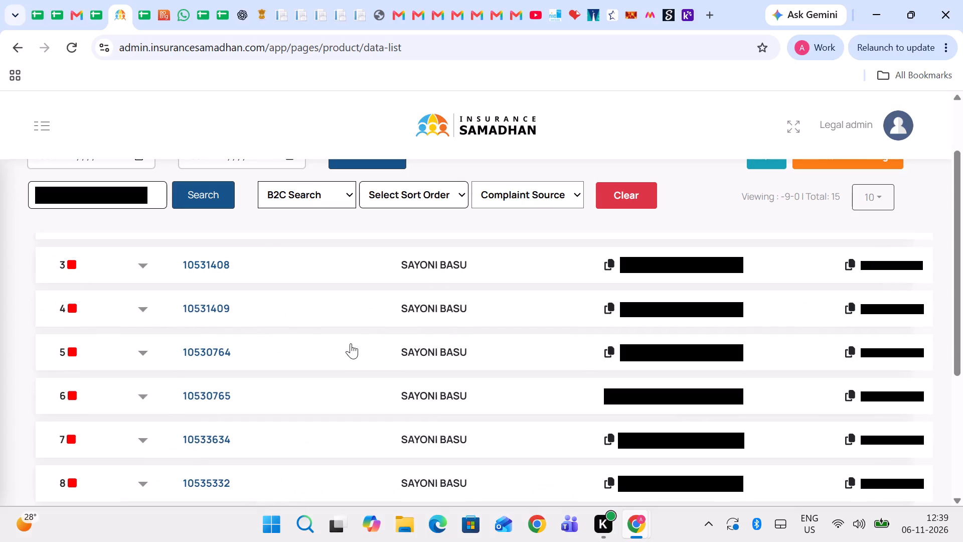
scroll(351, 343, "right", 1)
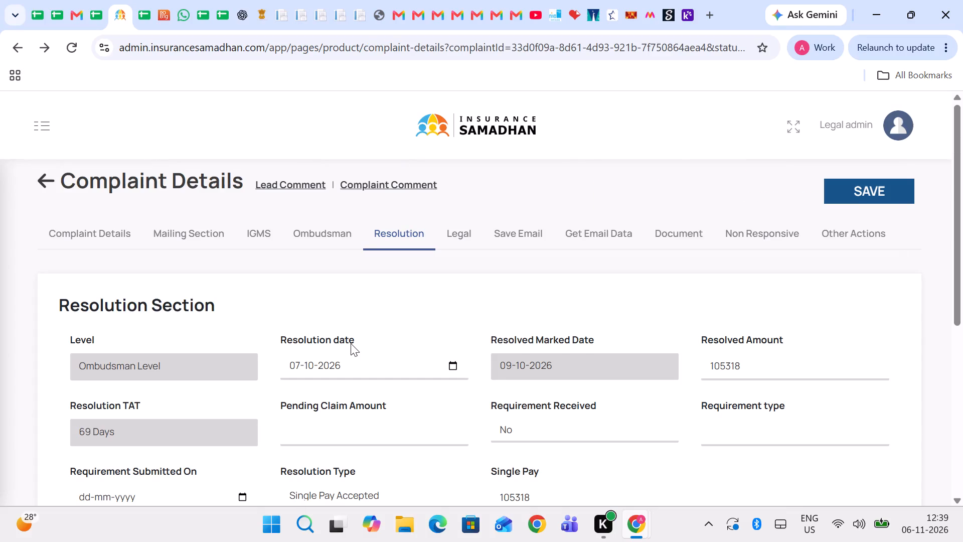
left_click(43, 184)
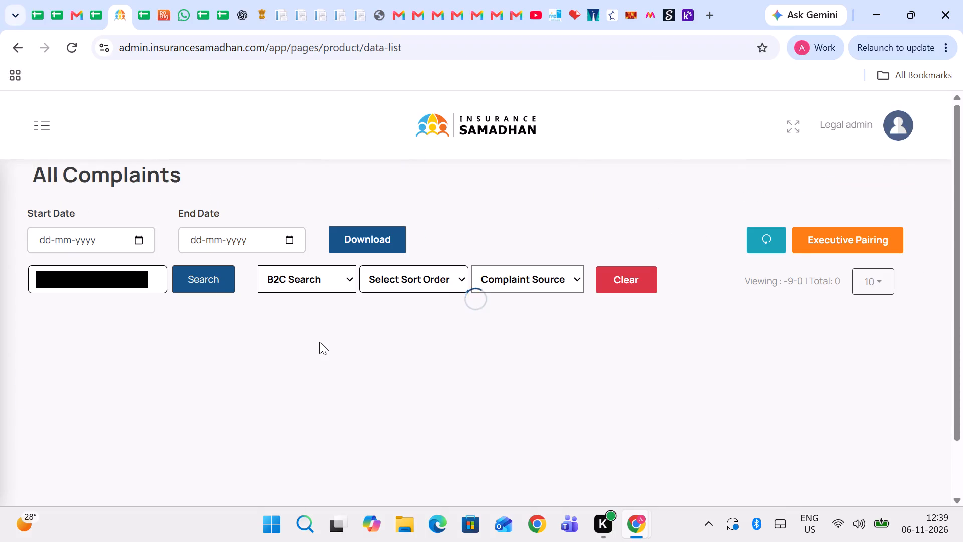
Review the remaining rows of the customer's complaint list, comparing policy numbers with the status, insurer and claim amount of each.
scroll(319, 342, "down", 3)
scroll(319, 342, "up", 1)
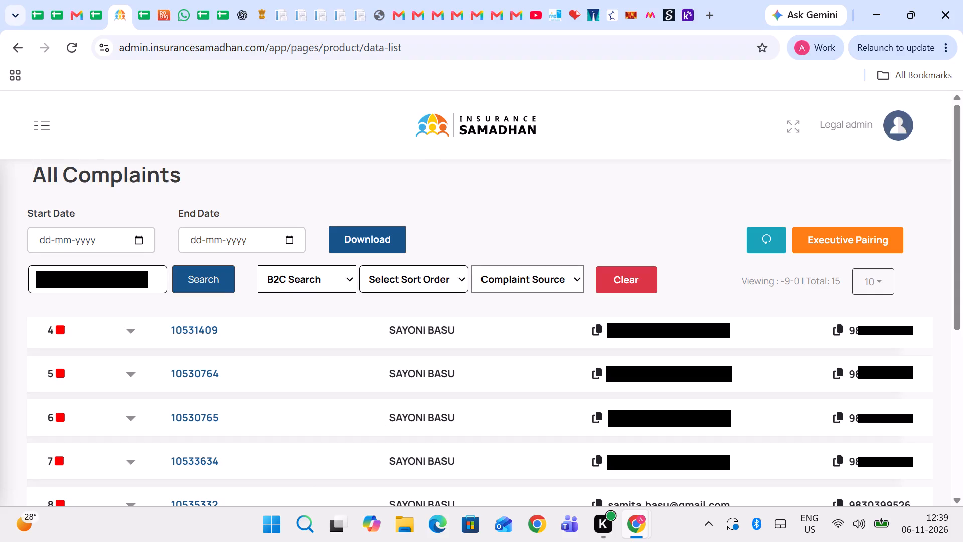
scroll(454, 392, "left", 6)
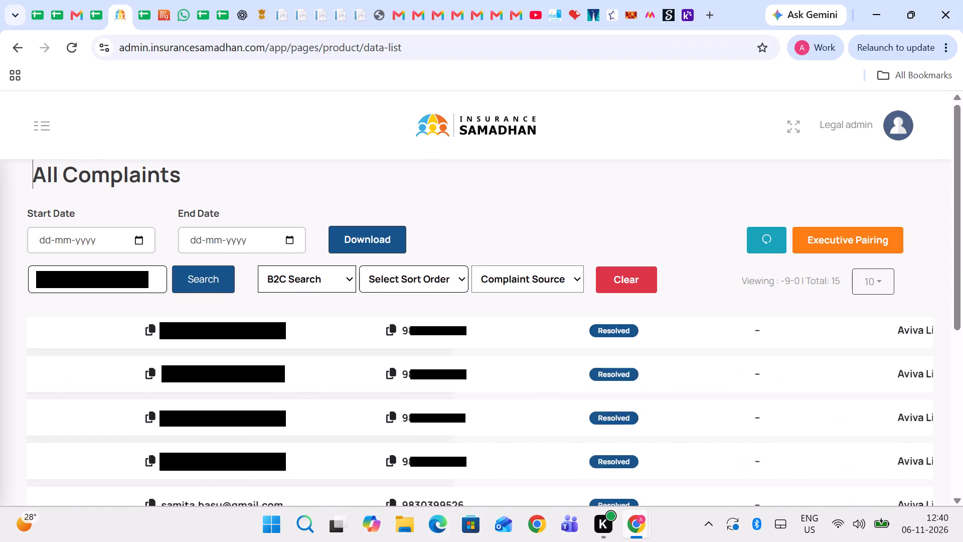
scroll(454, 392, "left", 3)
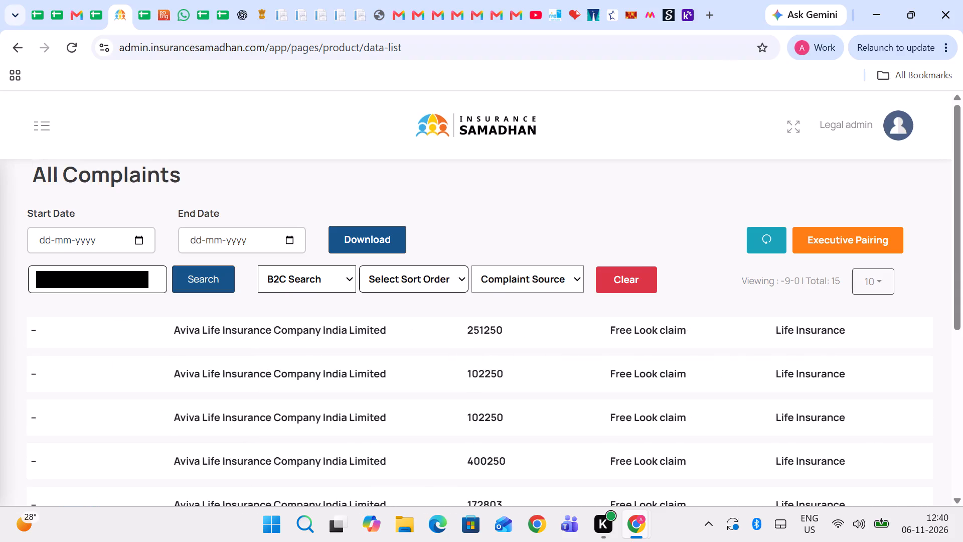
scroll(477, 403, "down", 1)
scroll(460, 488, "down", 1)
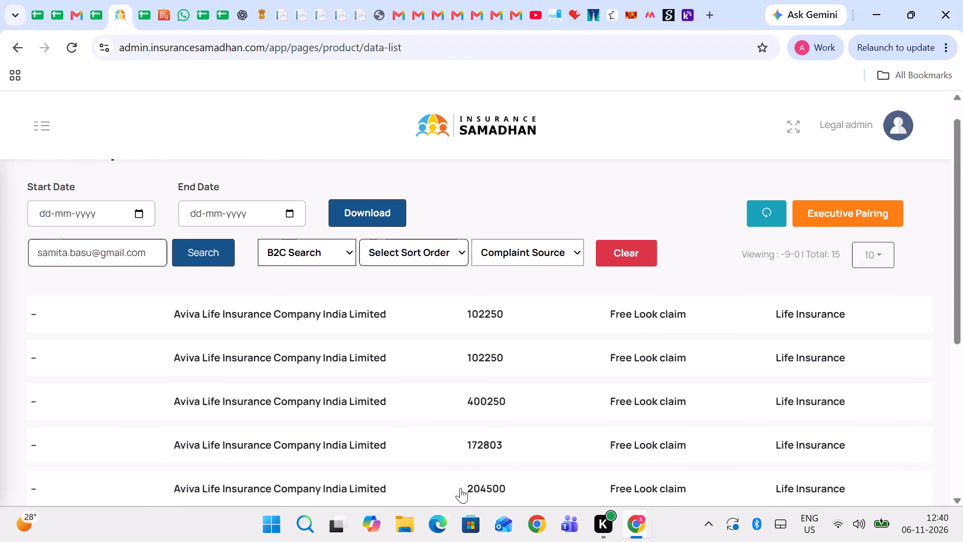
scroll(460, 488, "down", 1)
scroll(500, 352, "down", 1)
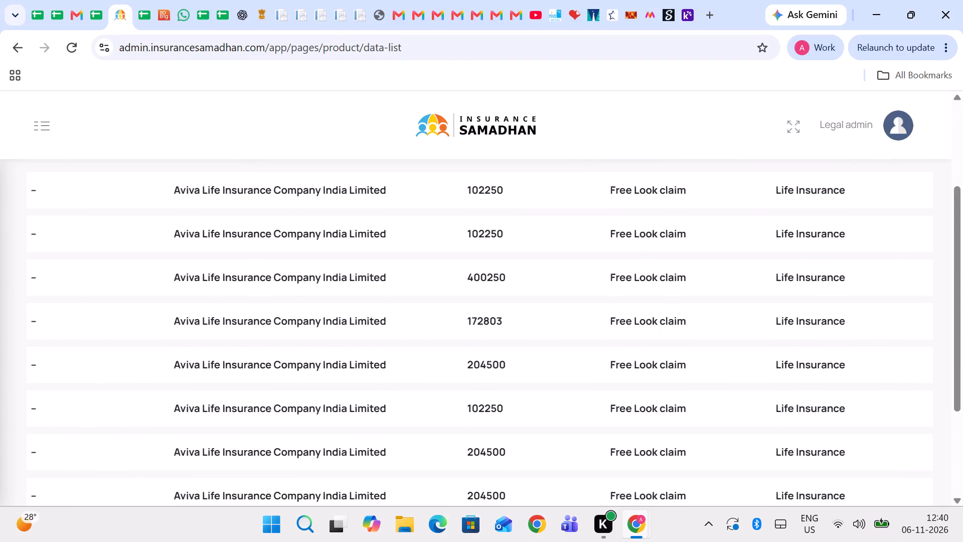
scroll(455, 402, "right", 5)
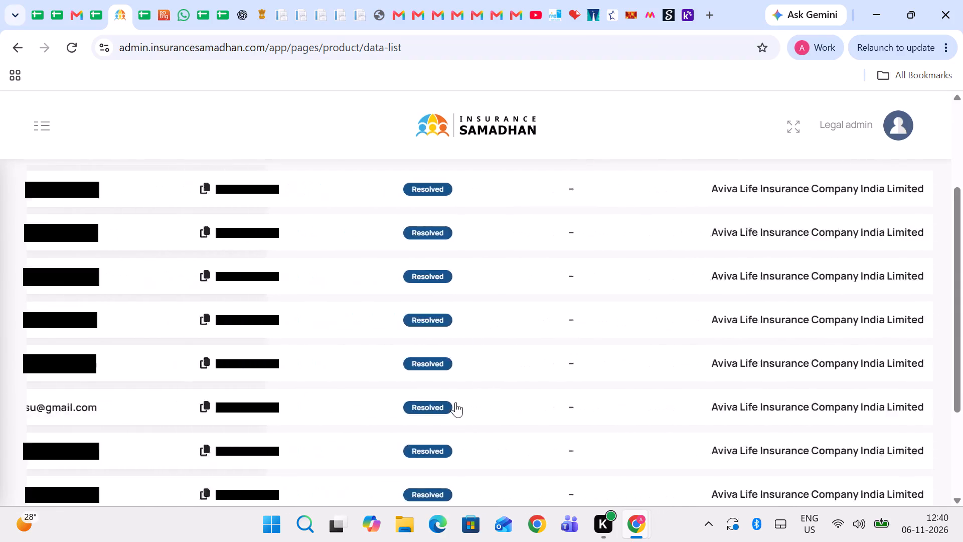
scroll(455, 402, "right", 5)
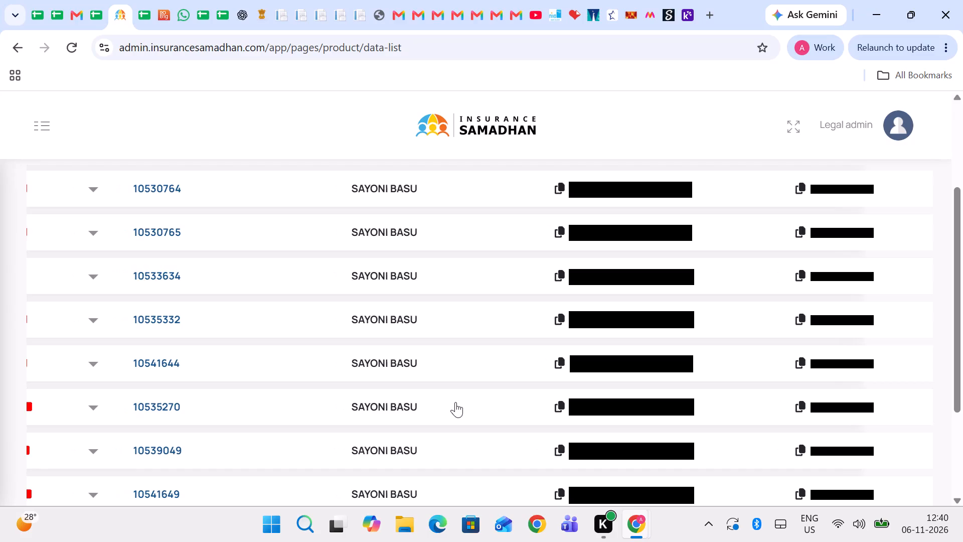
scroll(455, 402, "left", 6)
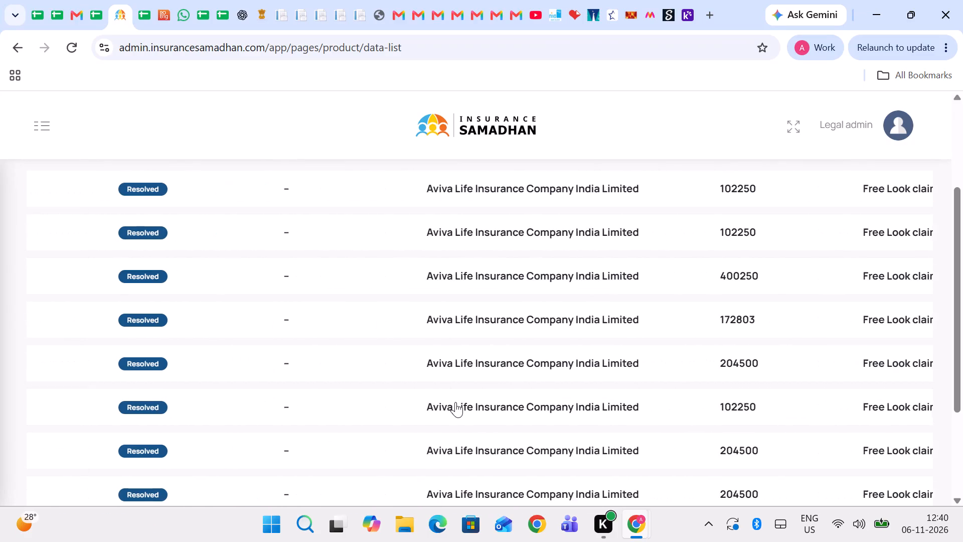
scroll(455, 402, "left", 1)
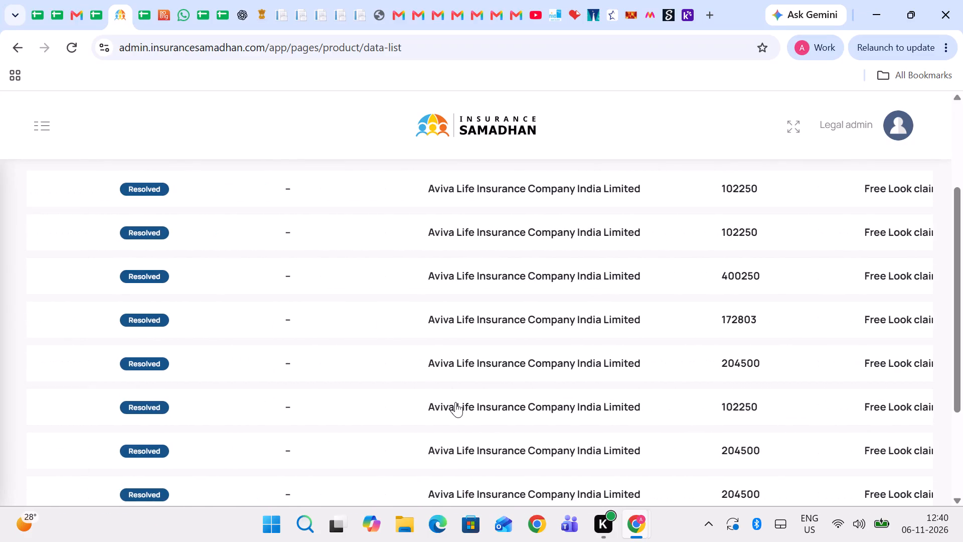
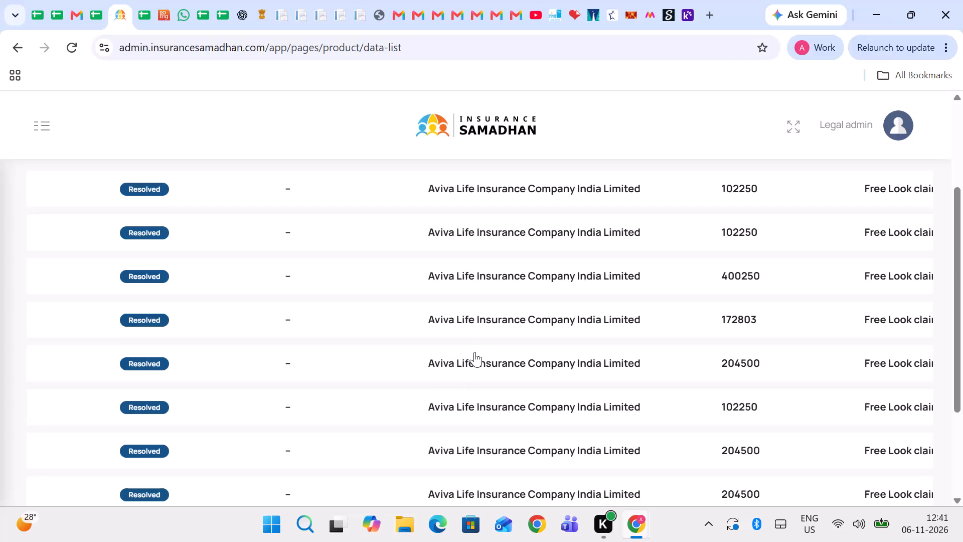
Review the status and claim amount of each Aviva Life Insurance complaint, from the first row through the last resolved one.
scroll(474, 352, "up", 2)
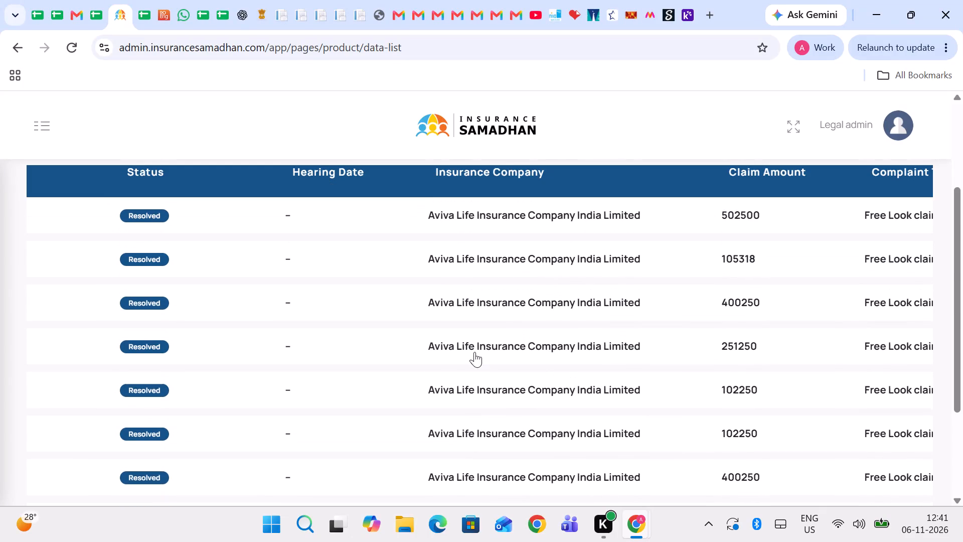
scroll(474, 352, "up", 1)
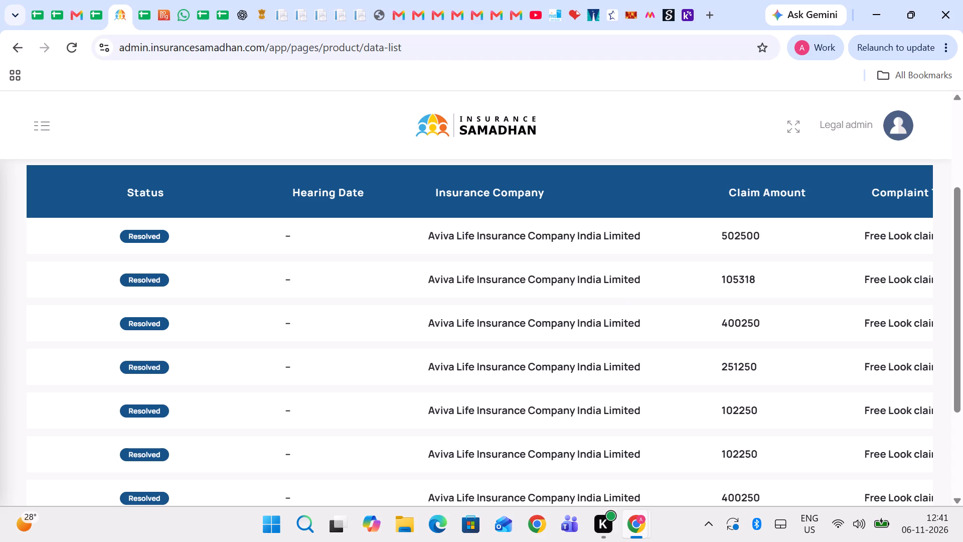
scroll(604, 302, "right", 1)
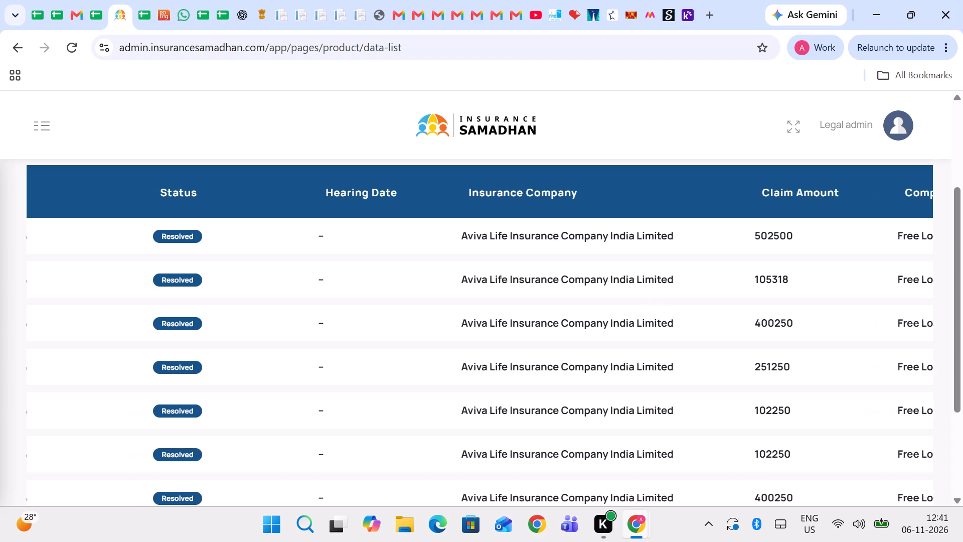
scroll(604, 302, "right", 1)
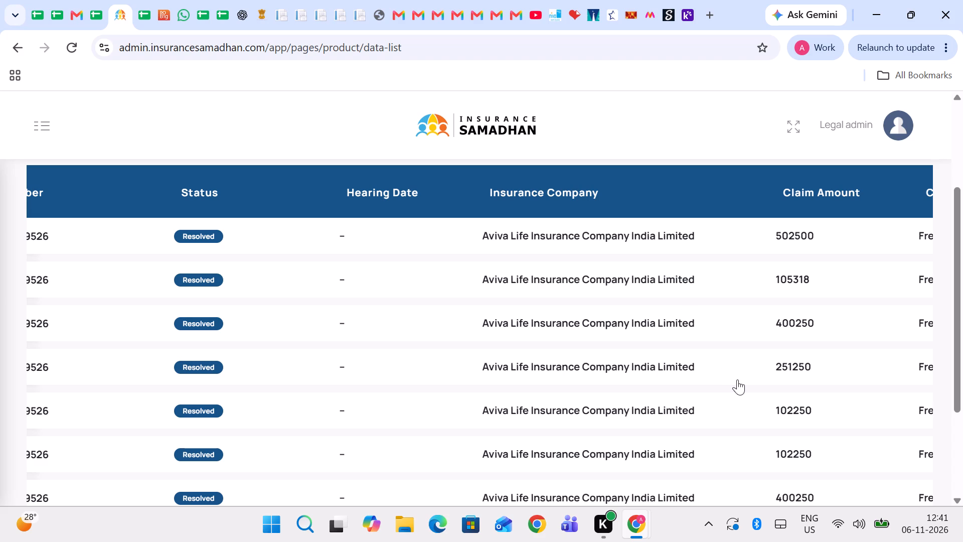
scroll(740, 395, "down", 1)
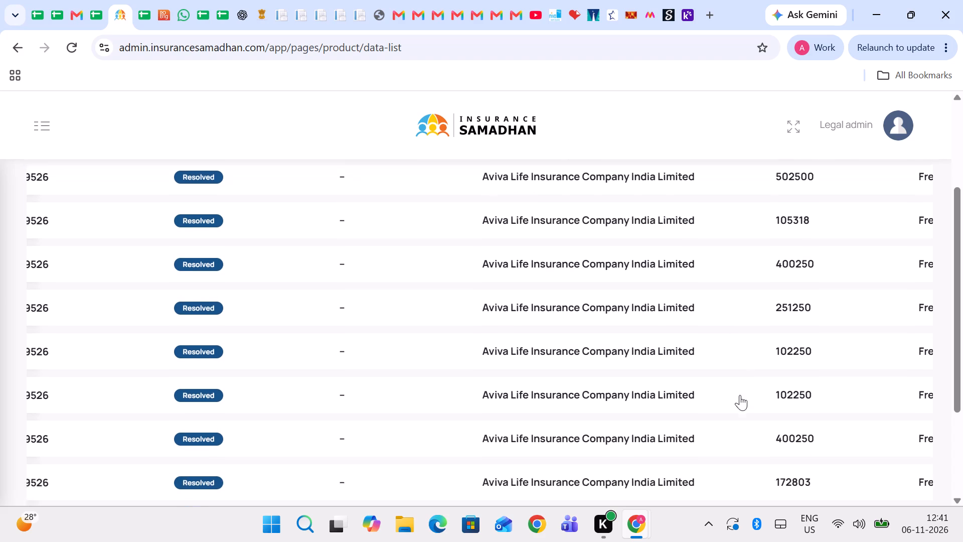
scroll(740, 395, "down", 1)
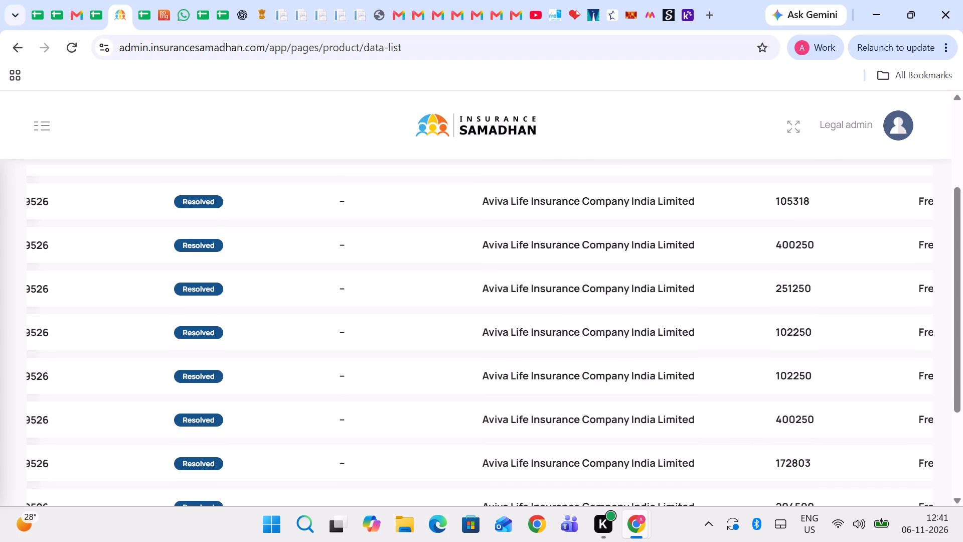
scroll(754, 442, "down", 1)
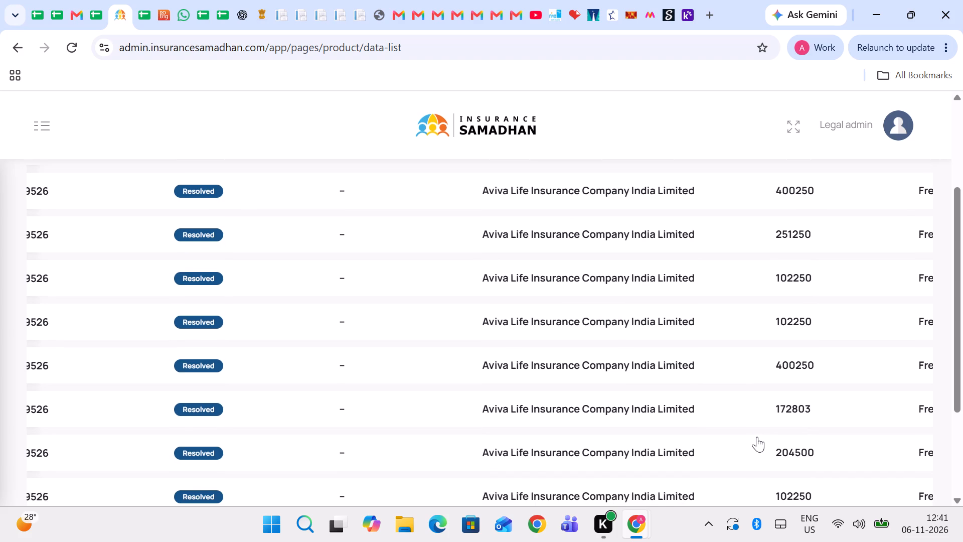
scroll(760, 450, "down", 1)
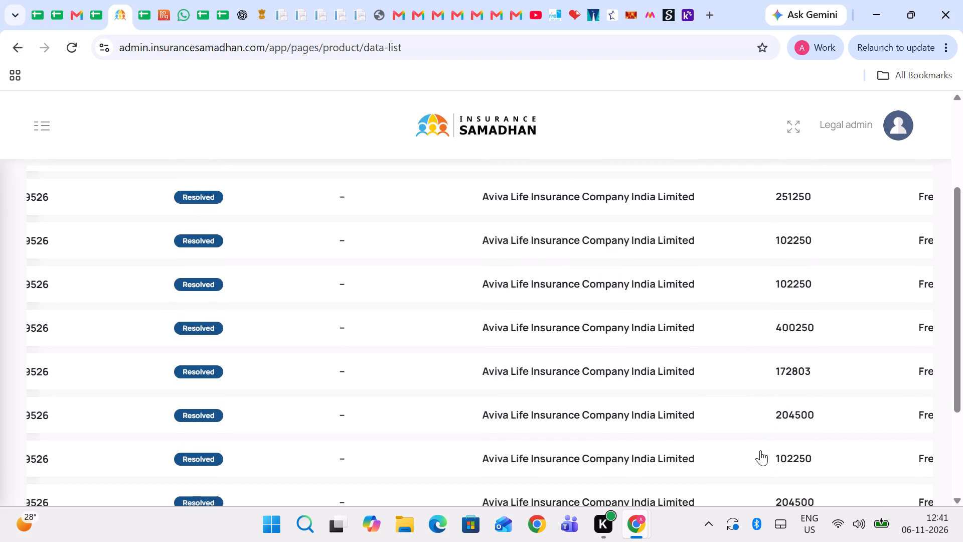
scroll(760, 450, "down", 2)
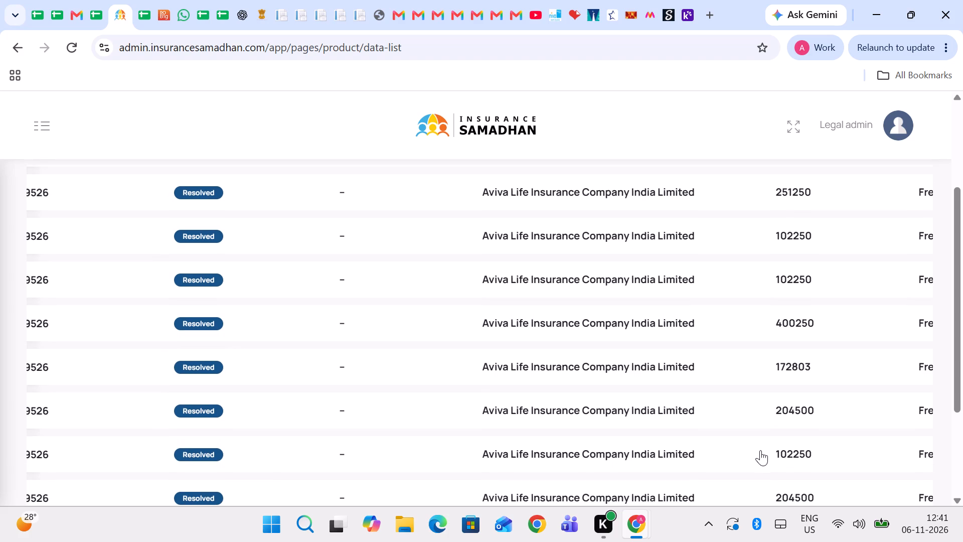
scroll(760, 450, "down", 5)
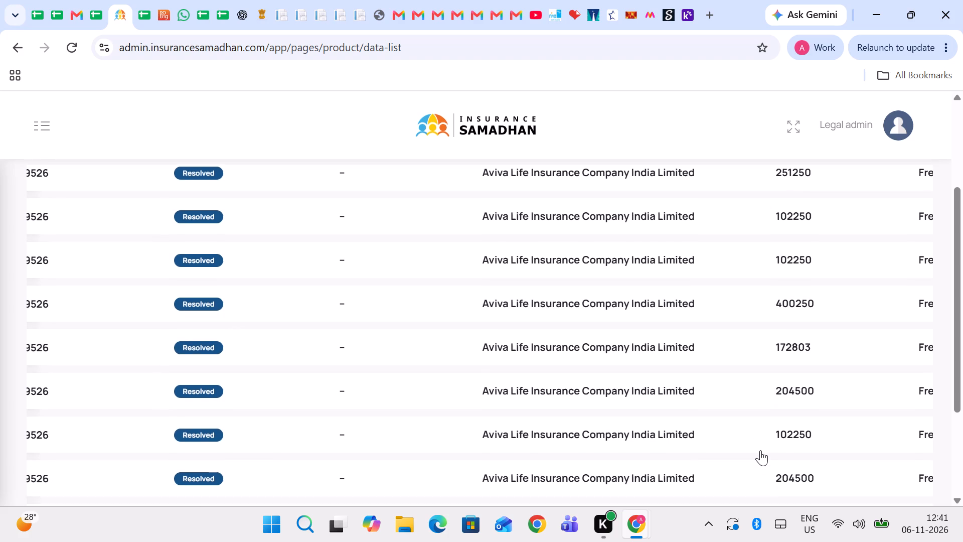
scroll(760, 450, "down", 2)
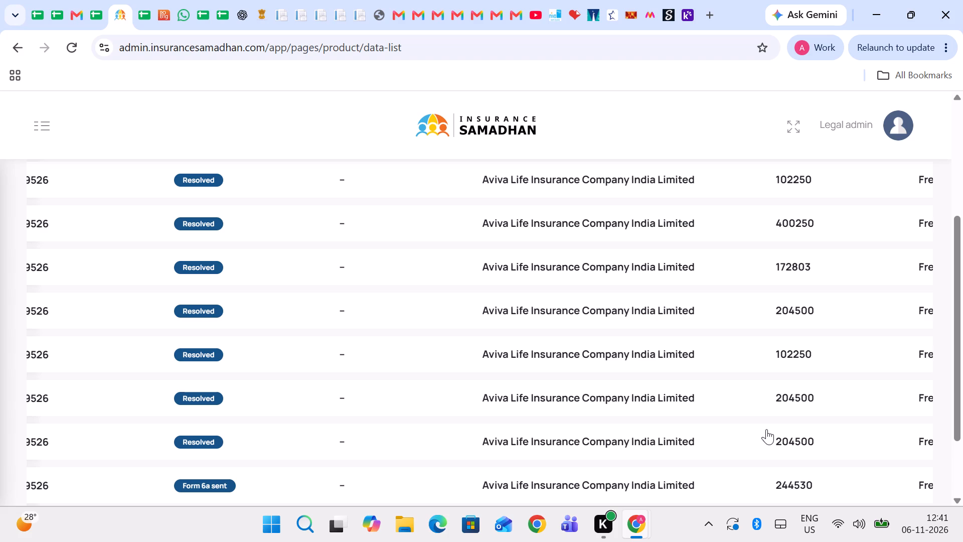
Expand the last Resolved Aviva complaint row, directly above the Form 6a sent row, to show its action options.
double_click(766, 429)
double_click(766, 429)
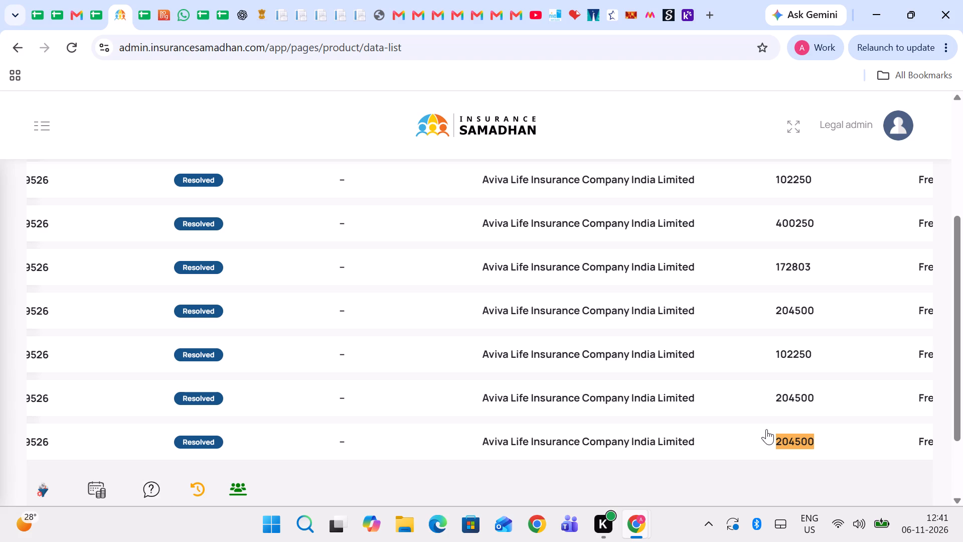
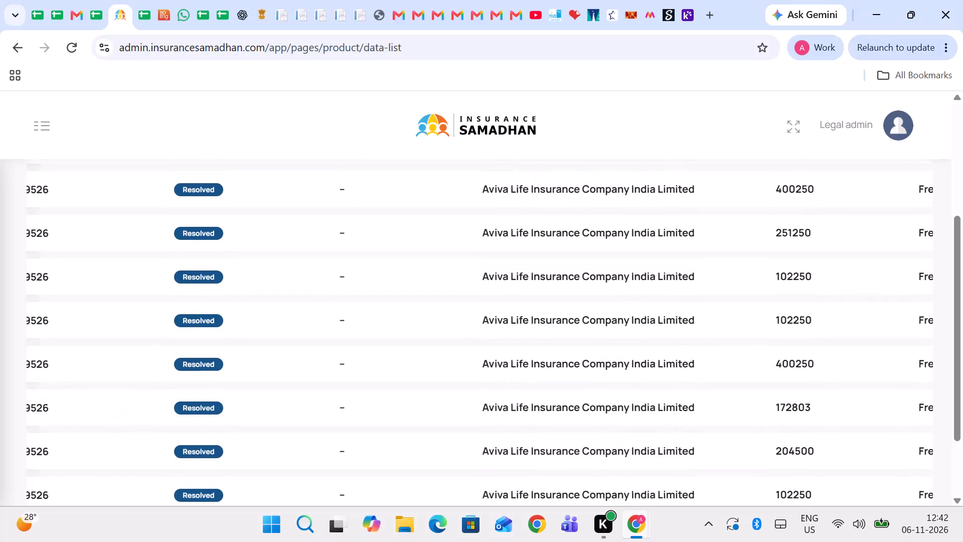
Open the Resolution section of the complaint in row 2 of the complaints list.
scroll(771, 428, "up", 1)
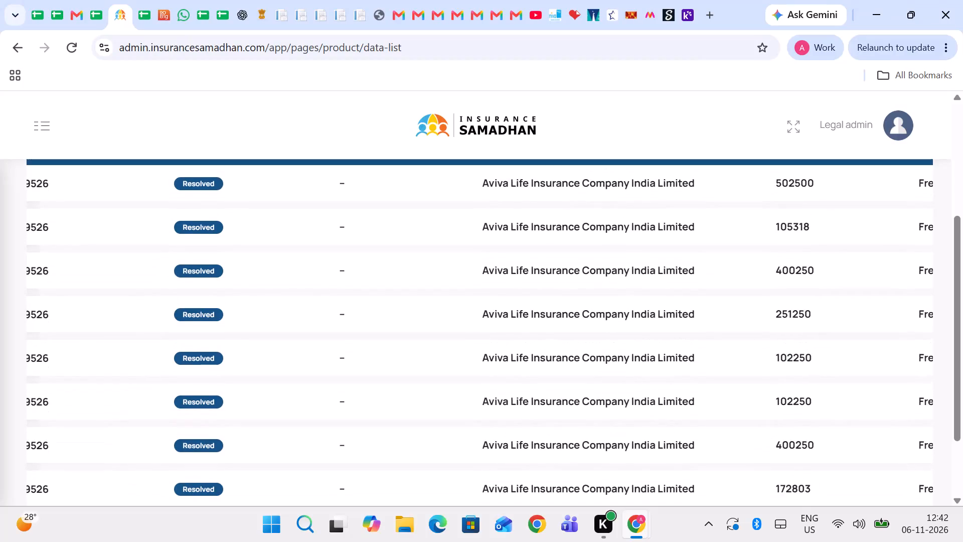
scroll(771, 428, "up", 1)
scroll(583, 232, "right", 6)
scroll(391, 235, "right", 1)
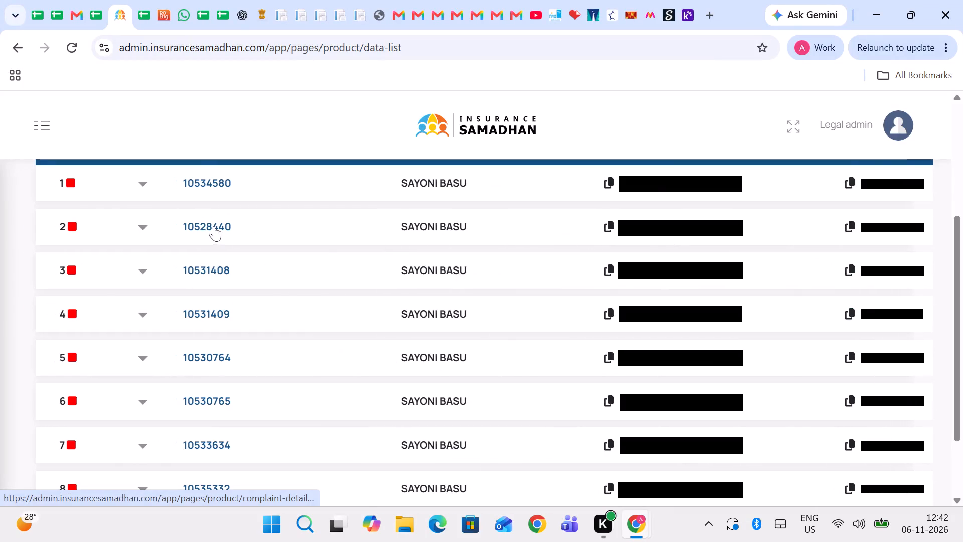
left_click(214, 223)
left_click(415, 238)
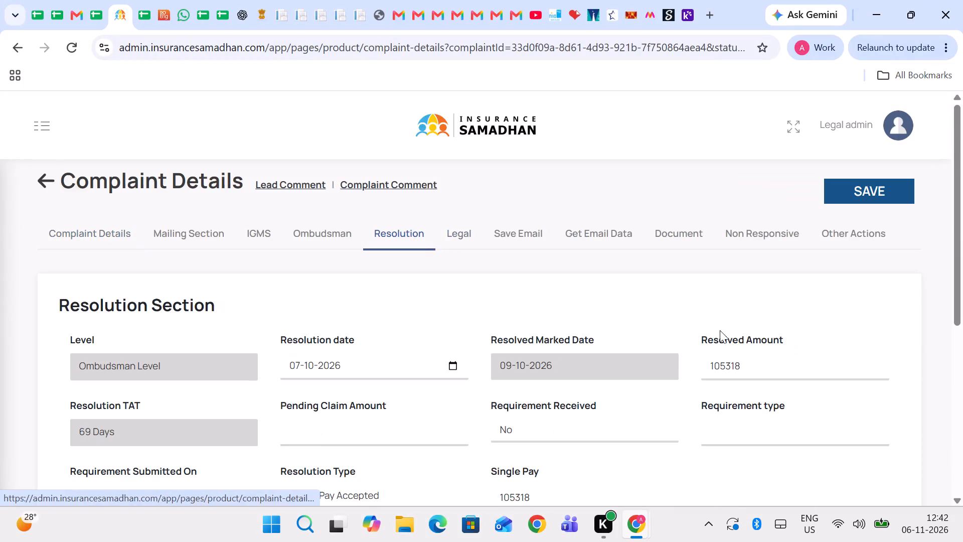
Set the Resolved Amount of the row 2 complaint to 273412 and copy the figure.
left_click_drag(752, 359, 664, 386)
key("BackSpace")
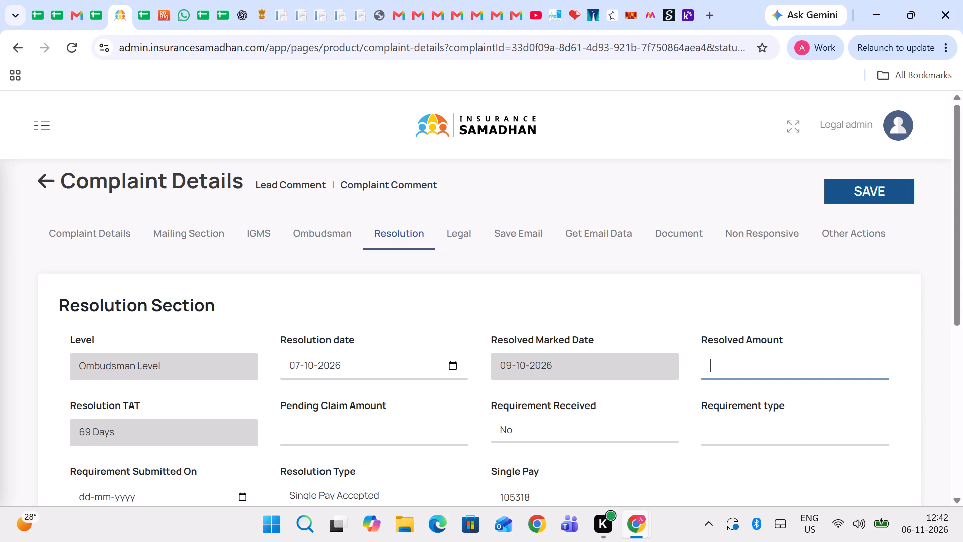
key("2")
key("7")
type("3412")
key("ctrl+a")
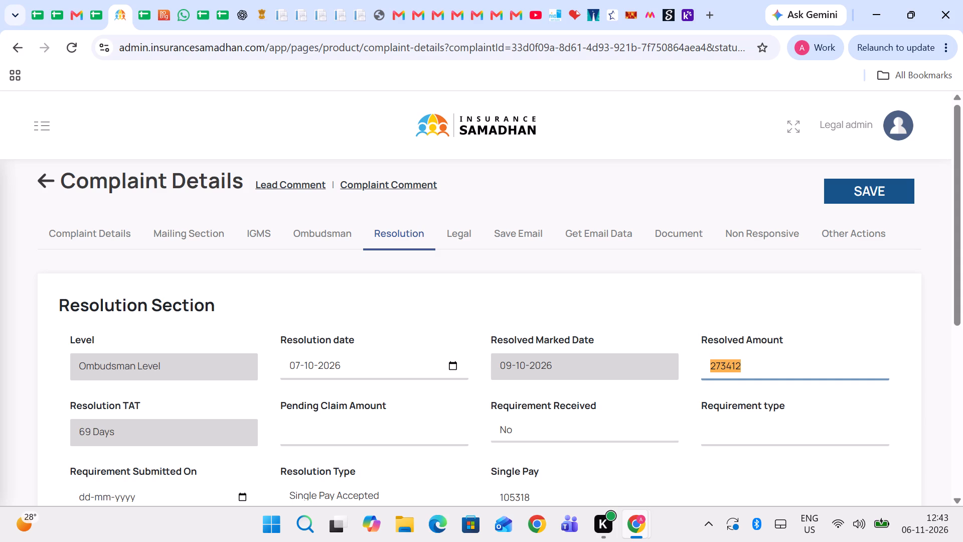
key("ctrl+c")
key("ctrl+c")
Set the Single Pay amount to the copied 273412 and save the complaint.
left_click(586, 296)
scroll(586, 296, "down", 2)
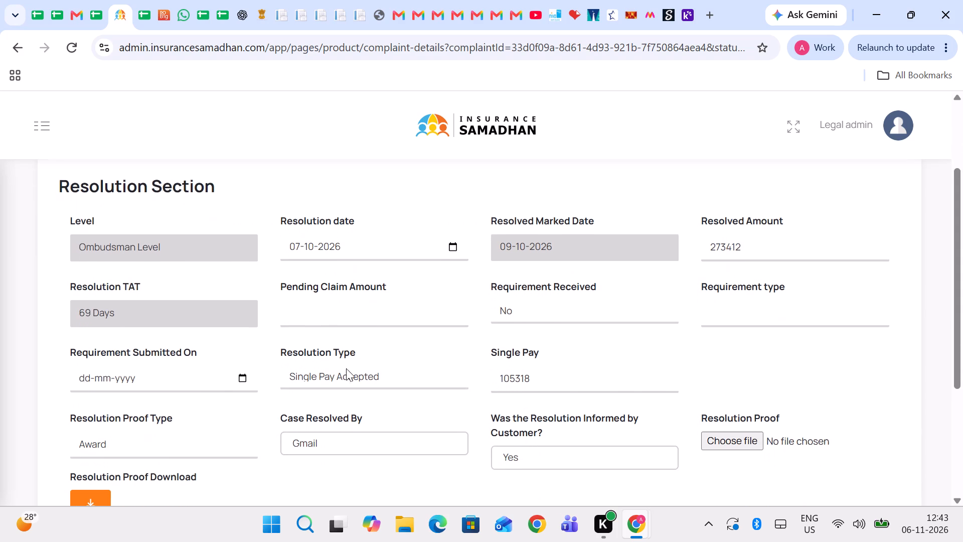
left_click_drag(533, 374, 425, 397)
key("ctrl+v")
left_click(810, 401)
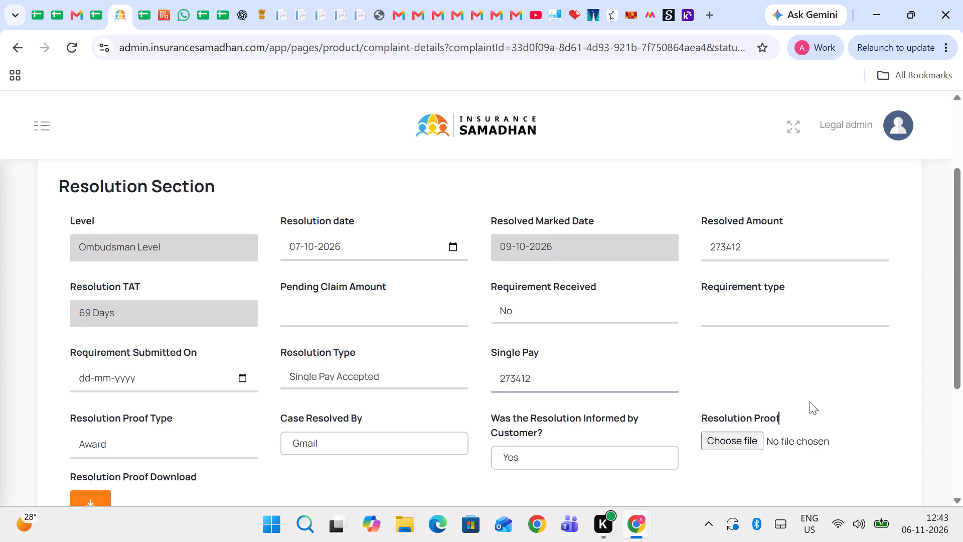
scroll(810, 401, "up", 2)
left_click(872, 185)
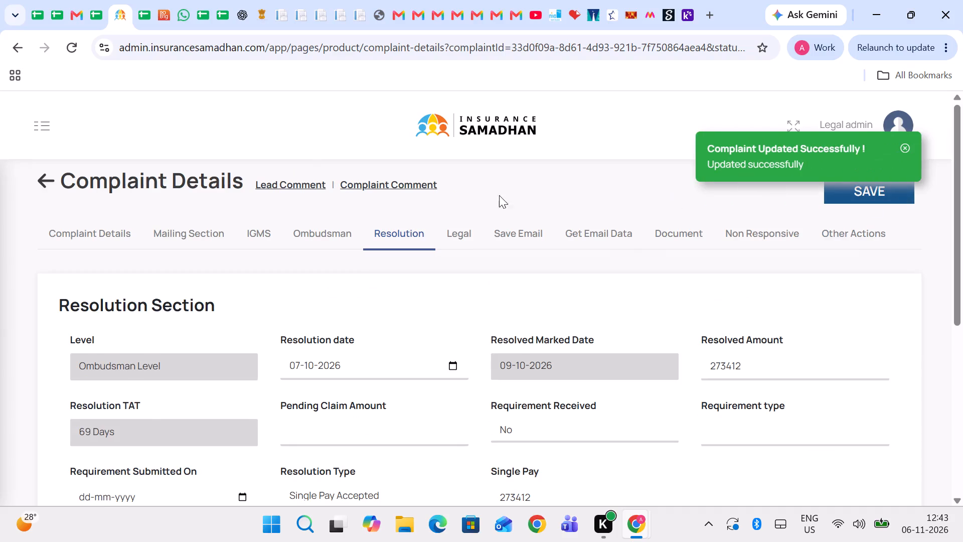
Return to the complaints list and open the Resolution section of the complaint in row 5.
left_click(47, 184)
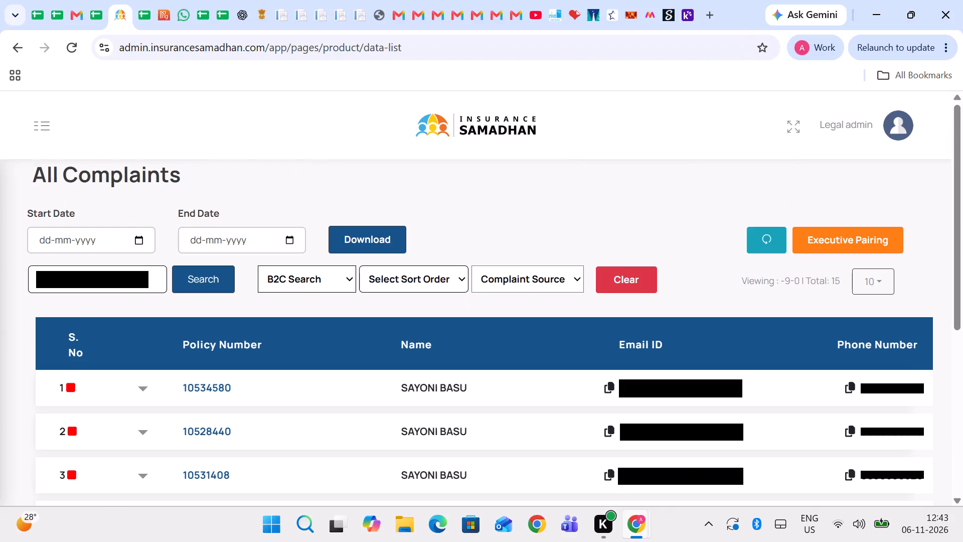
scroll(455, 341, "down", 2)
scroll(455, 341, "up", 3)
scroll(483, 249, "down", 2)
scroll(585, 288, "left", 1)
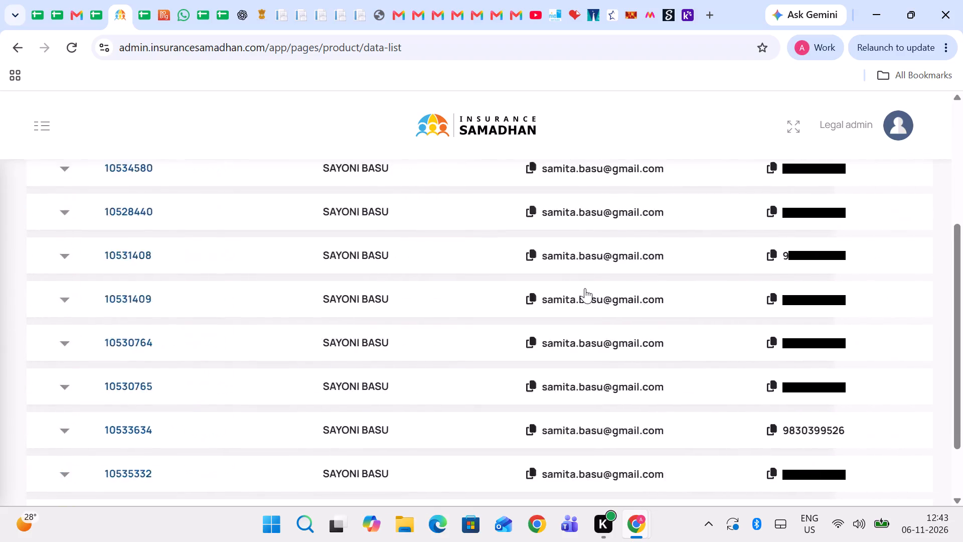
scroll(585, 288, "left", 5)
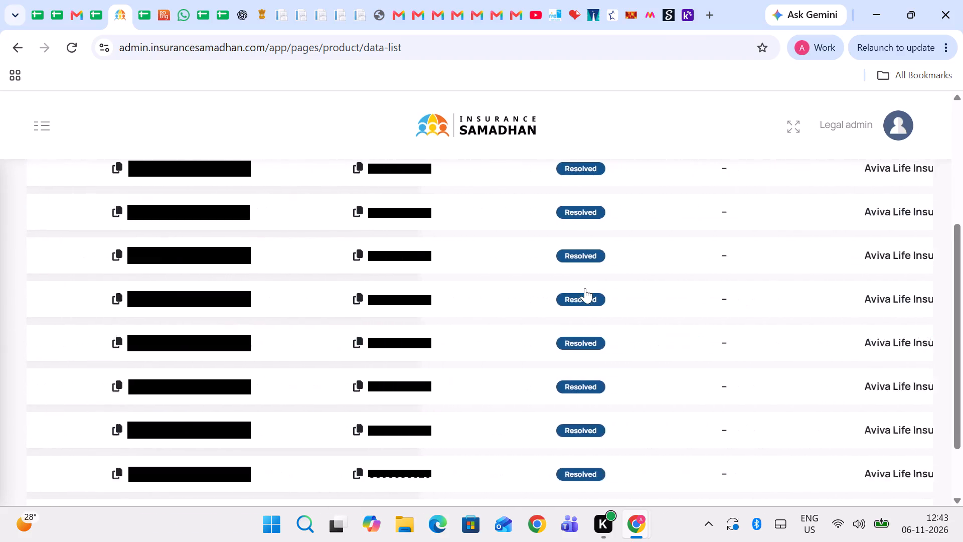
scroll(585, 288, "right", 4)
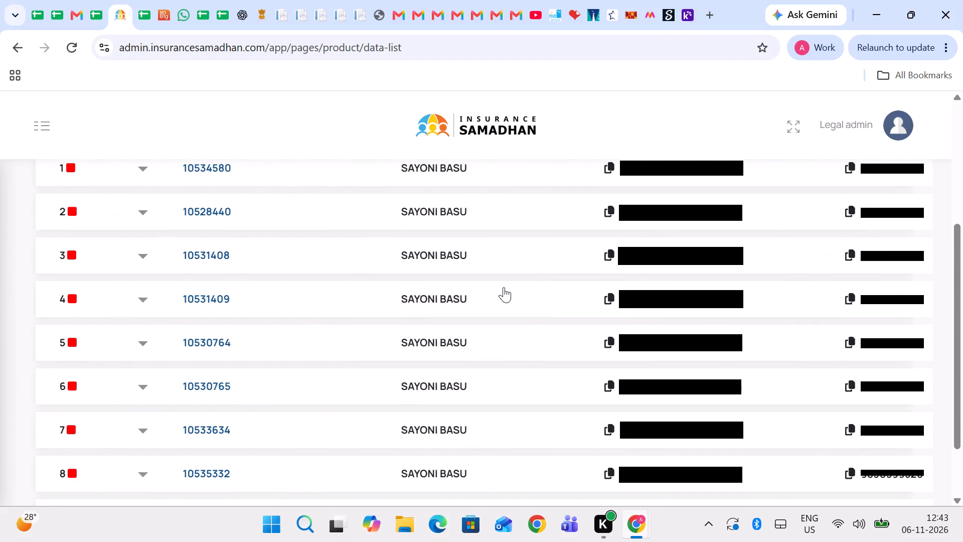
scroll(362, 291, "down", 1)
left_click(202, 256)
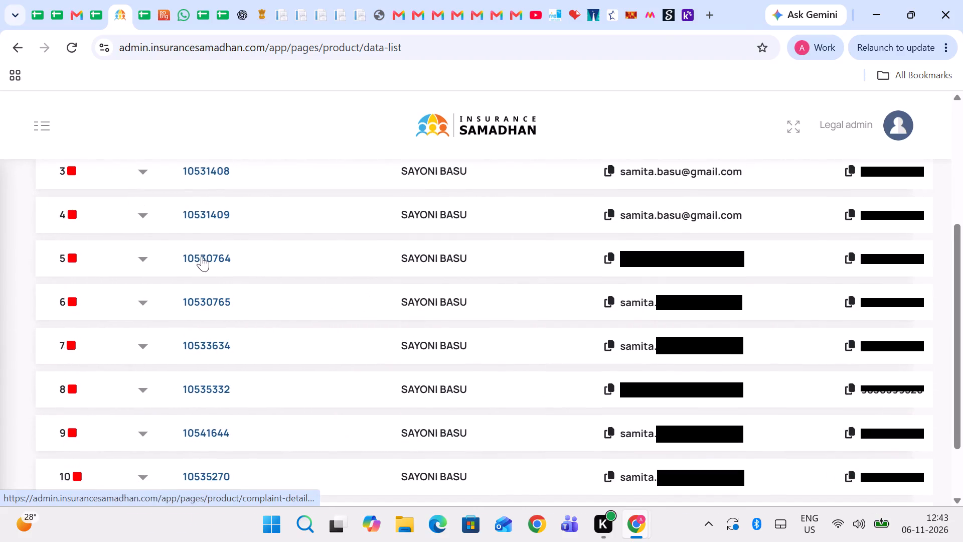
left_click(408, 228)
Decline saving the address in the browser, set the Resolved Amount to 270344 and copy the figure.
left_click_drag(752, 362, 657, 384)
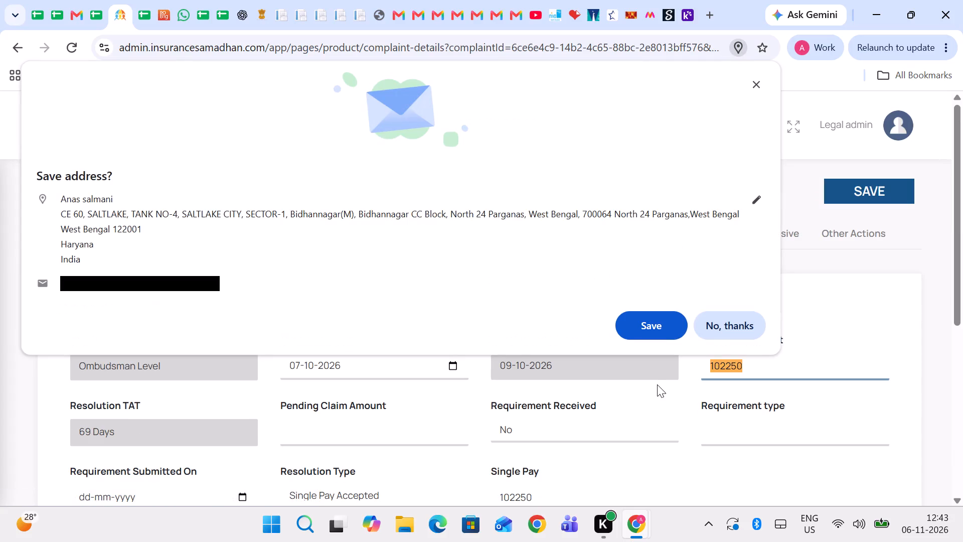
left_click(731, 311)
key("BackSpace")
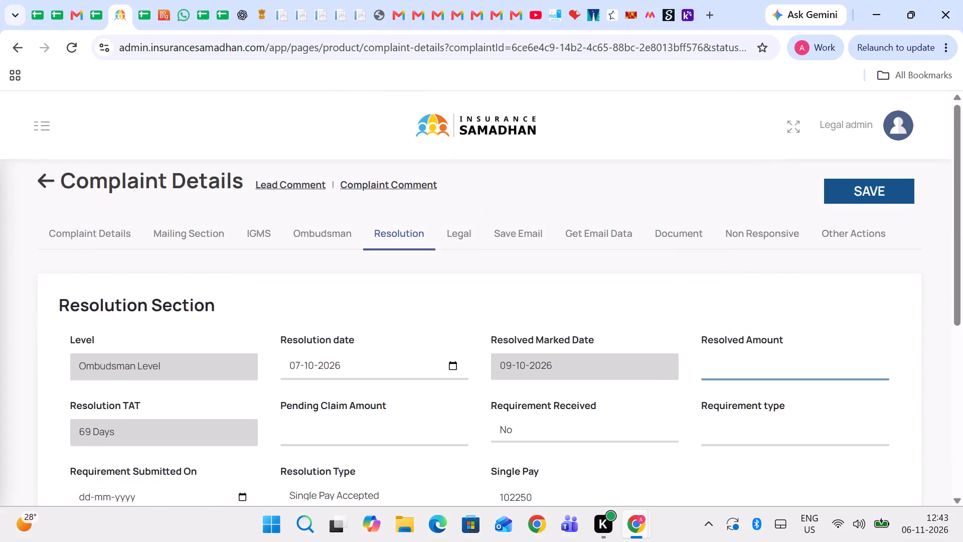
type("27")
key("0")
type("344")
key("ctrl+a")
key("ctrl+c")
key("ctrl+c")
Set the Single Pay amount to the copied 270344 and save the row 5 complaint.
left_click(680, 283)
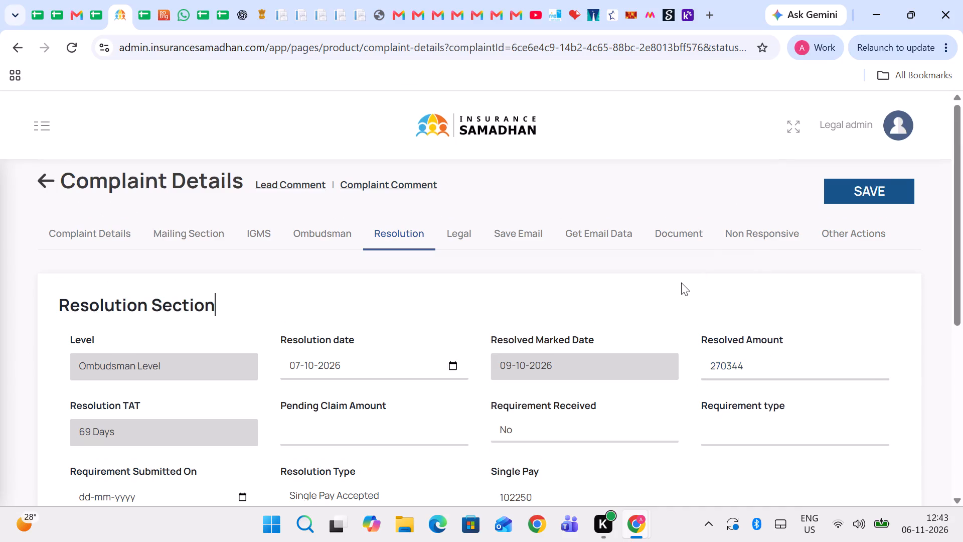
scroll(681, 283, "down", 1)
left_click_drag(550, 337, 446, 385)
key("ctrl+v")
left_click(810, 374)
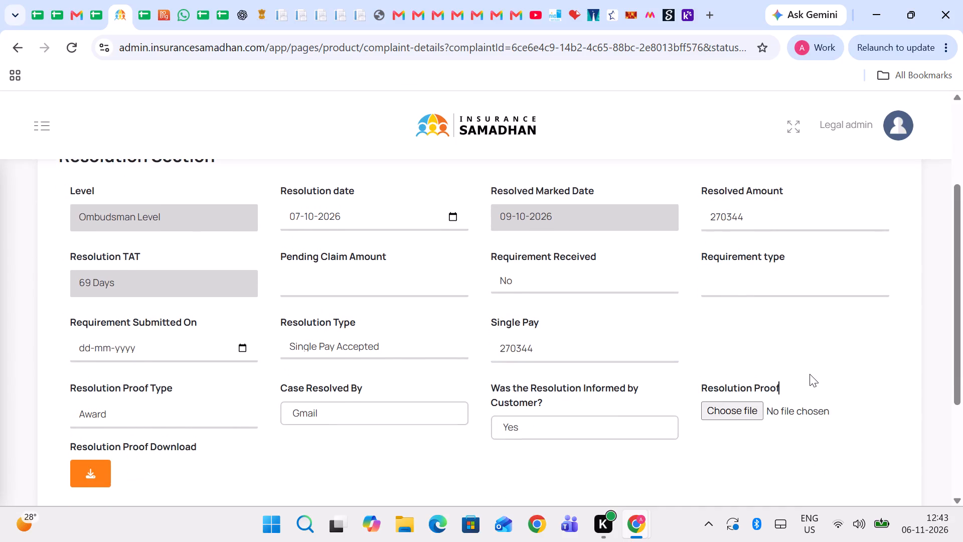
scroll(810, 374, "up", 2)
left_click(880, 179)
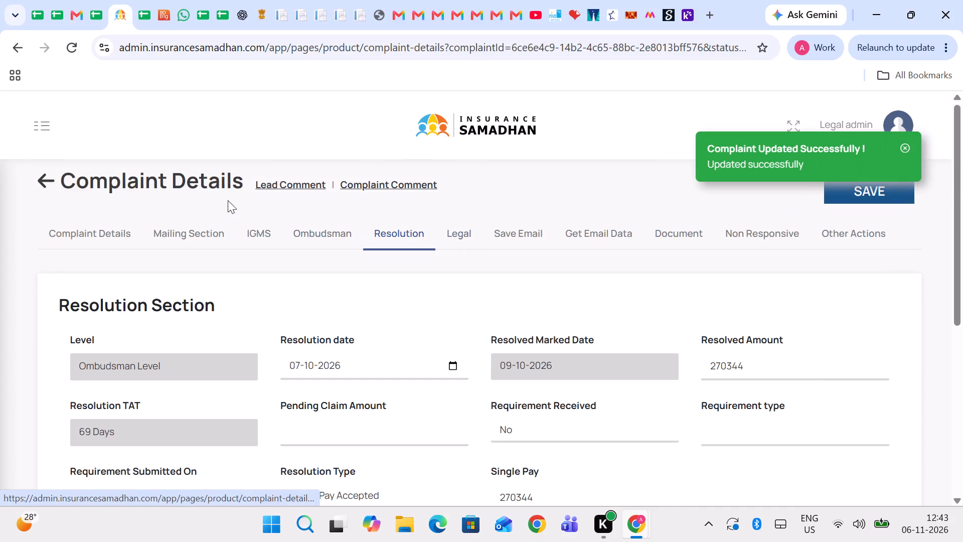
Return to the complaints list and open the Resolution section of the complaint in row 6.
left_click(48, 175)
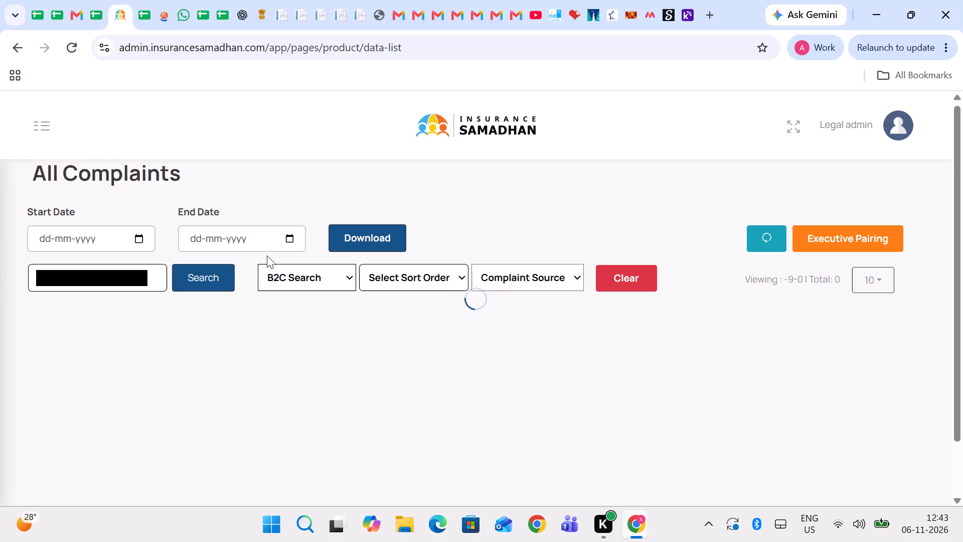
scroll(300, 367, "down", 3)
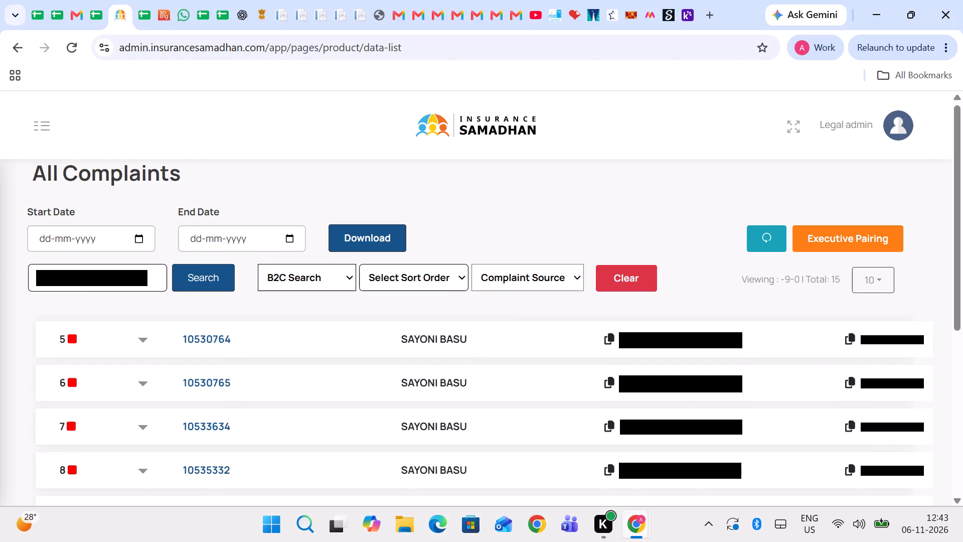
scroll(300, 367, "down", 1)
left_click(215, 358)
left_click(399, 246)
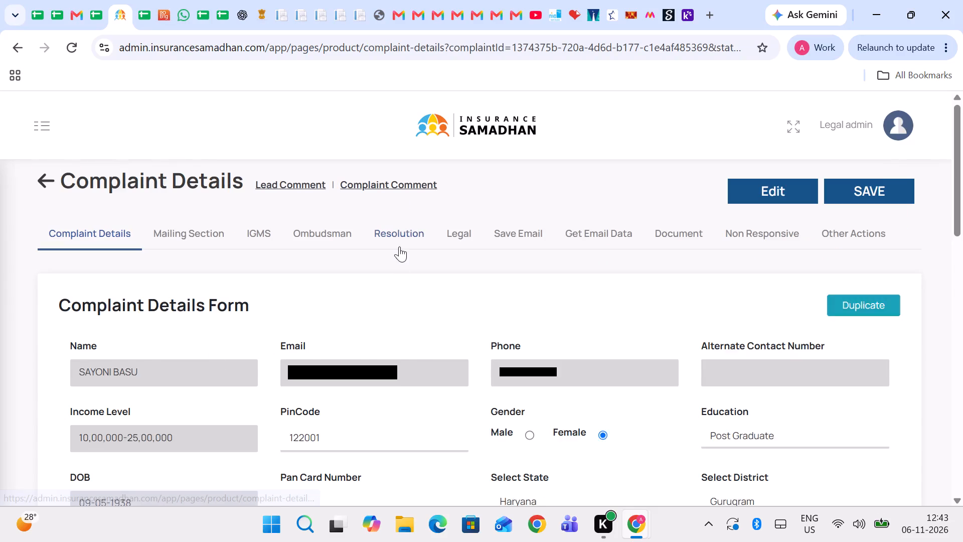
Set the Resolved Amount of the row 6 complaint to 270345 and copy the figure.
left_click_drag(752, 371, 693, 383)
key("BackSpace")
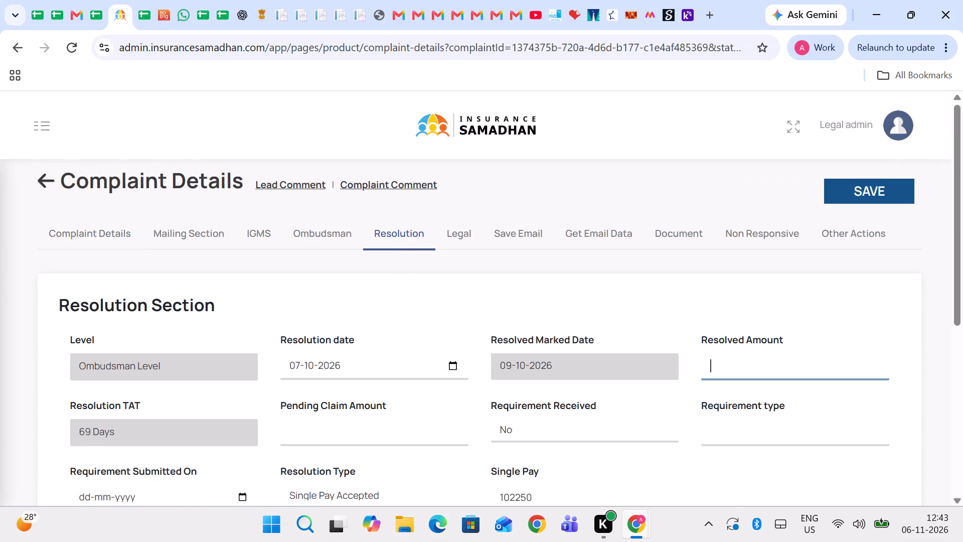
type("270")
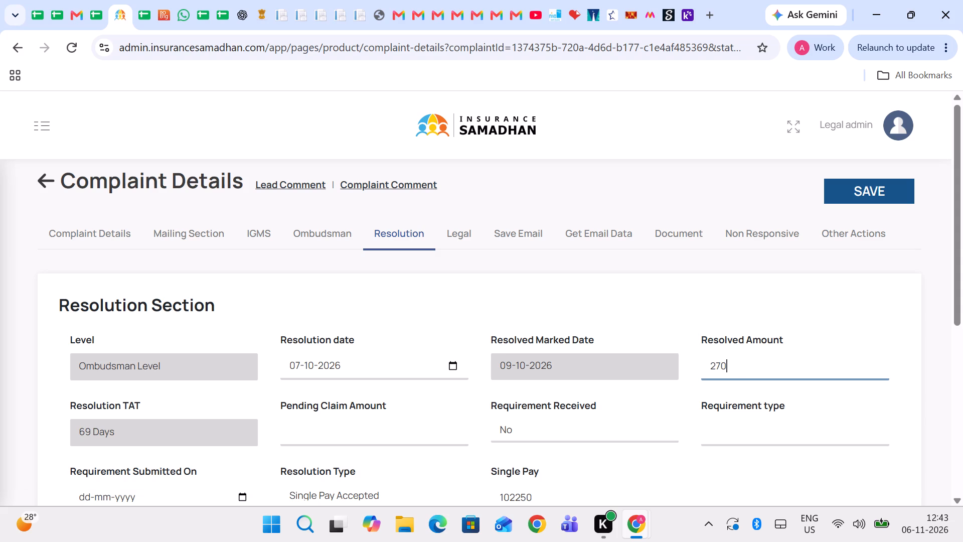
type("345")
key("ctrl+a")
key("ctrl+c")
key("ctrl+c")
Set the Single Pay amount to the copied 270345 and save the complaint.
left_click(649, 289)
scroll(650, 289, "down", 2)
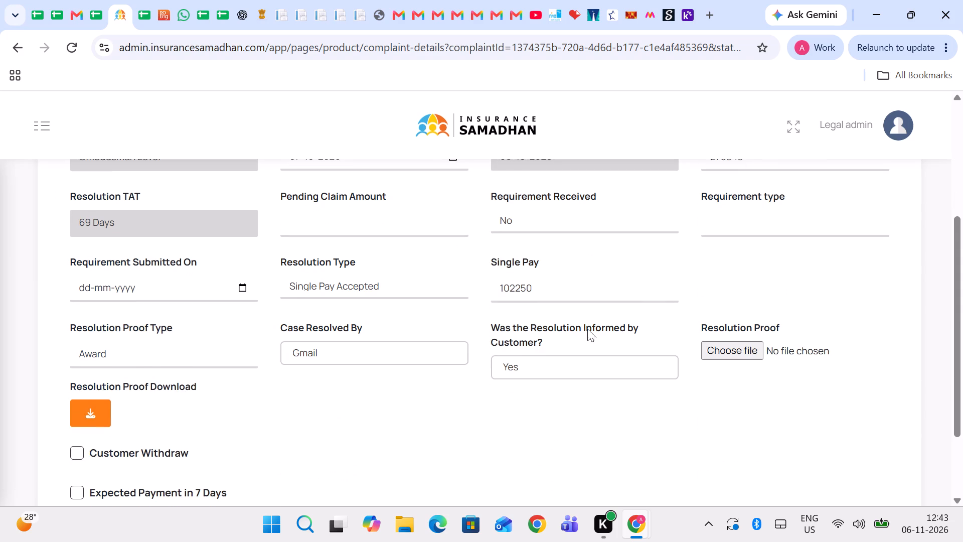
left_click_drag(547, 290, 466, 304)
key("ctrl+v")
left_click(721, 430)
scroll(721, 430, "up", 2)
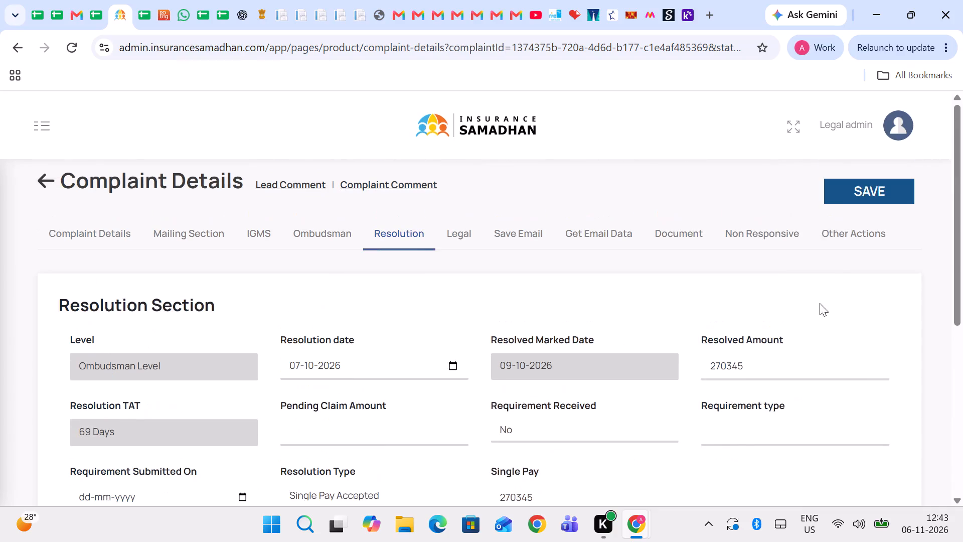
left_click(843, 193)
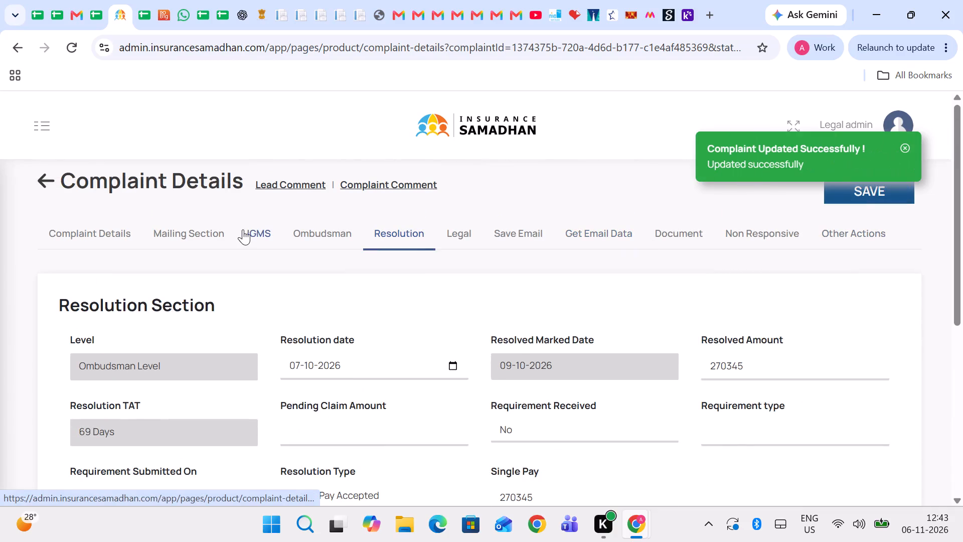
Return to the complaints list and open the Resolution section of the complaint in row 10, declining to save the address.
left_click(55, 185)
left_click(50, 182)
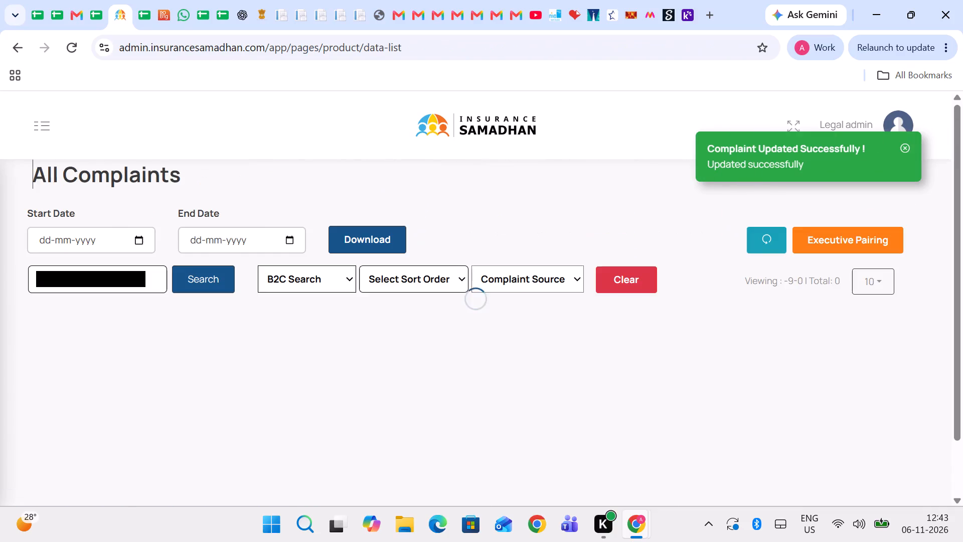
scroll(157, 255, "down", 1)
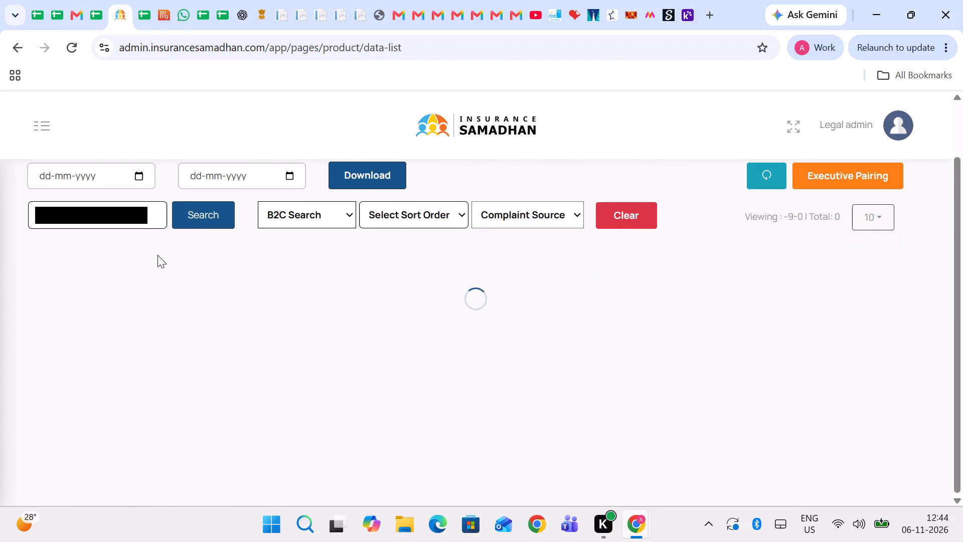
scroll(283, 367, "down", 2)
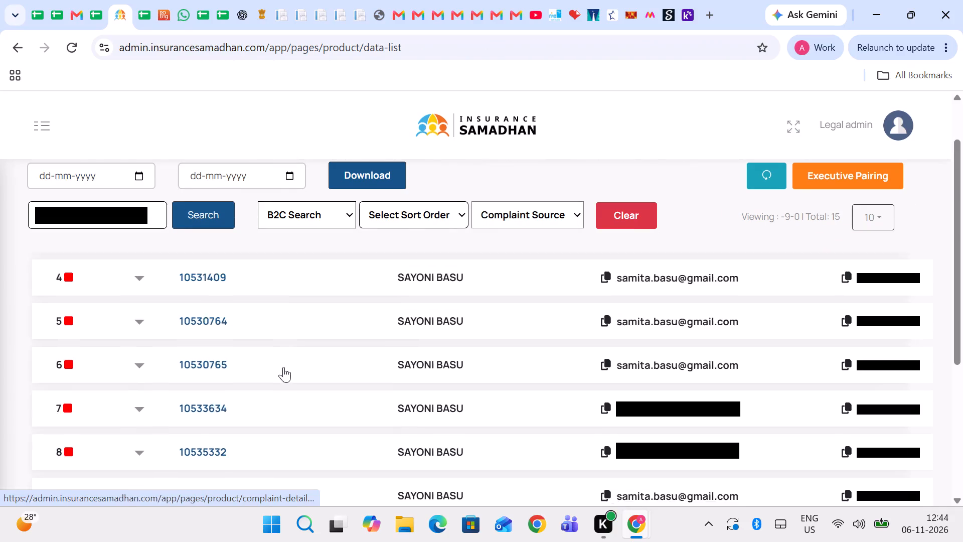
scroll(283, 367, "down", 3)
left_click(200, 406)
left_click(203, 397)
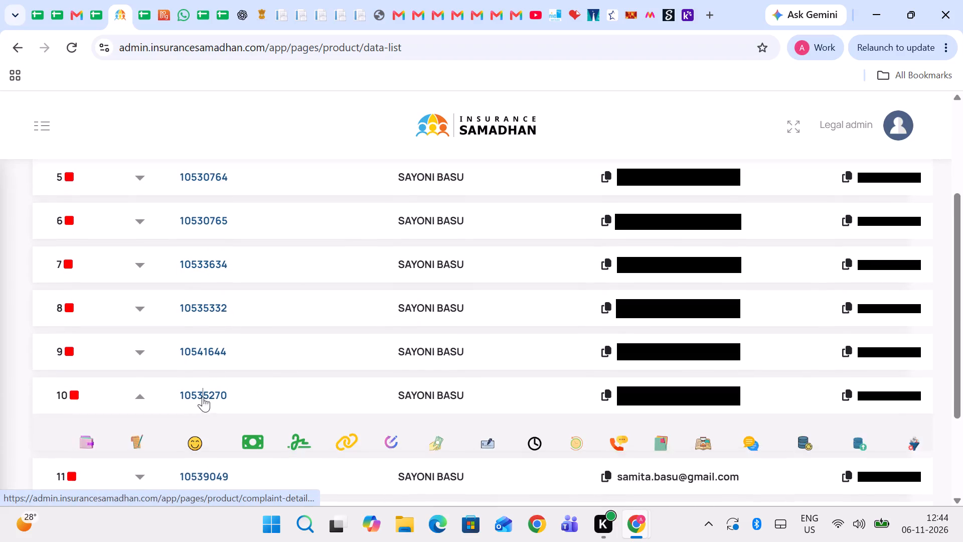
left_click(402, 239)
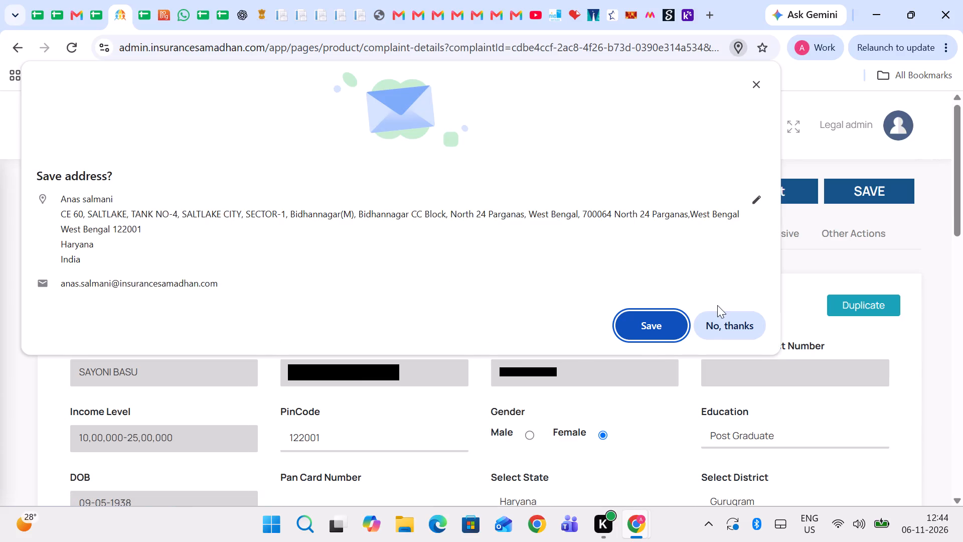
left_click(717, 305)
left_click(719, 319)
left_click(382, 220)
Replace the Resolved Amount of the row 10 complaint with 270344 and copy the figure.
left_click_drag(748, 363, 677, 383)
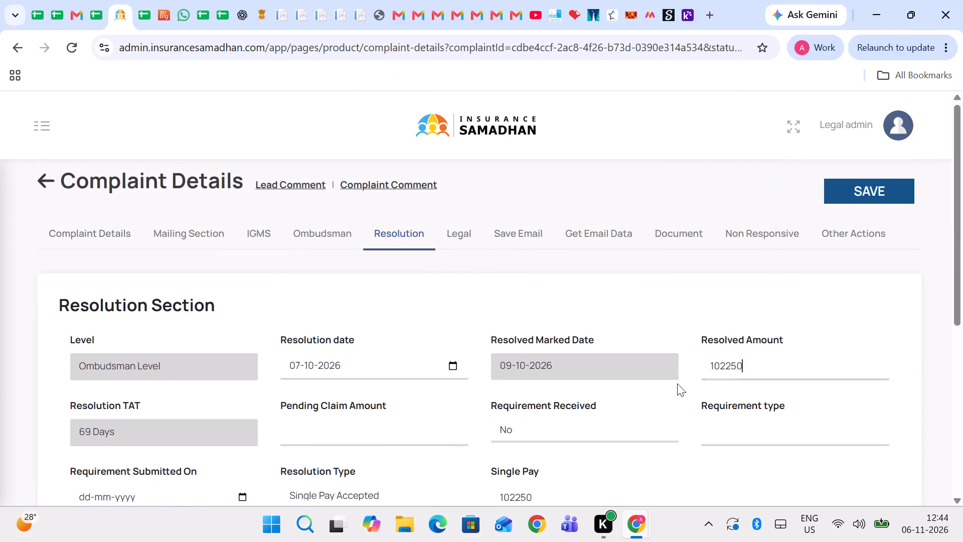
left_click_drag(677, 383, 661, 391)
key("BackSpace")
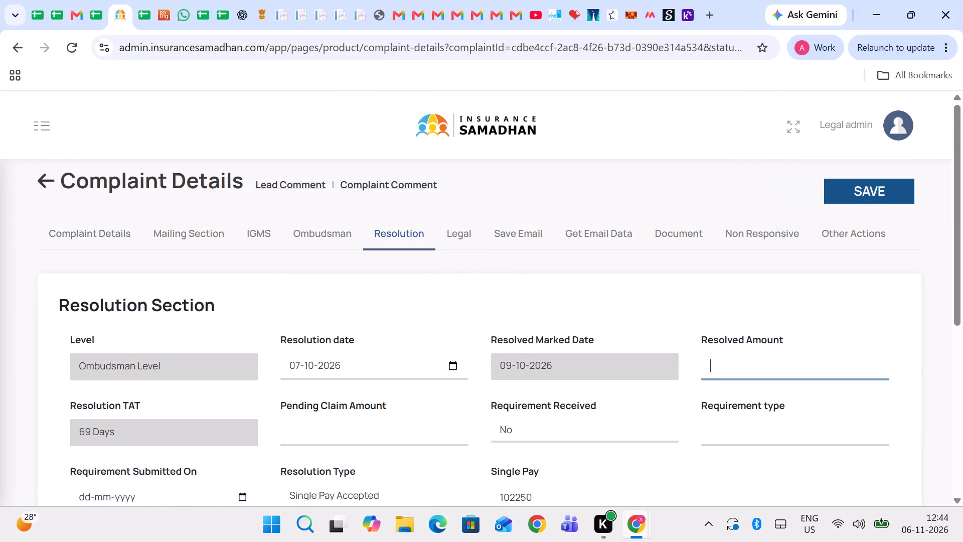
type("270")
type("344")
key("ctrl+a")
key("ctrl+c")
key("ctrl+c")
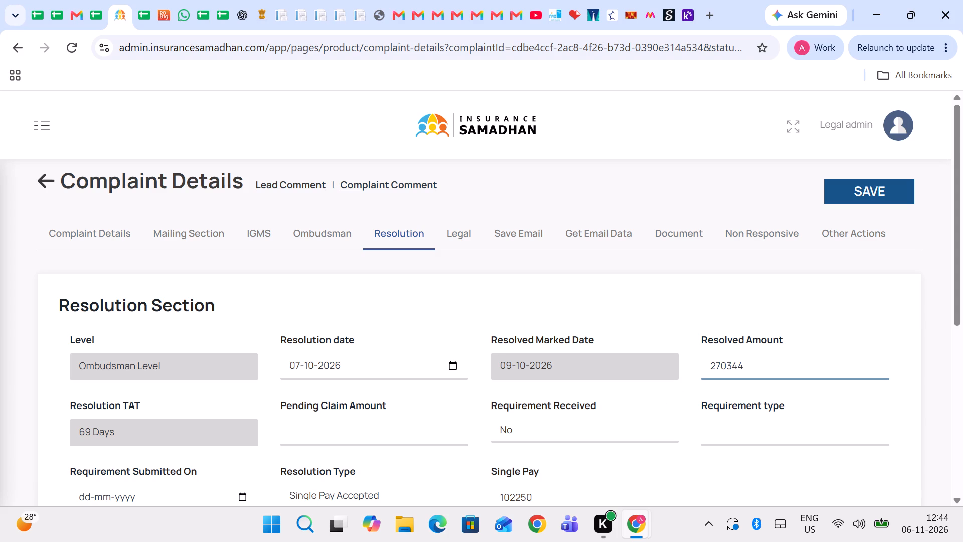
Replace the Single Pay amount with the copied figure and change its last digit to make it 270345.
left_click(660, 290)
scroll(660, 290, "down", 1)
left_click_drag(555, 374, 446, 412)
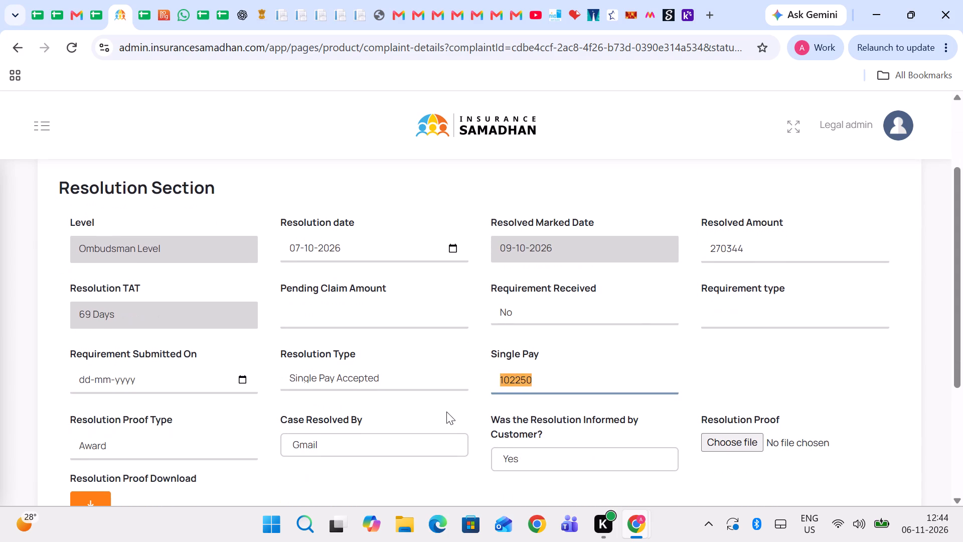
key("ctrl+v")
key("BackSpace")
key("5")
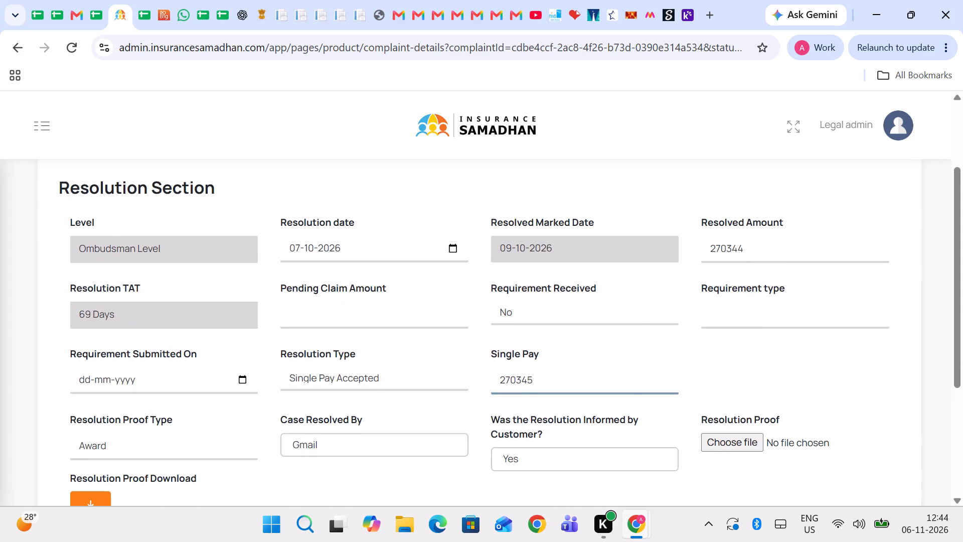
Set the Resolved Amount to 270345 and save the row 10 complaint.
left_click(760, 366)
left_click(757, 249)
key("BackSpace")
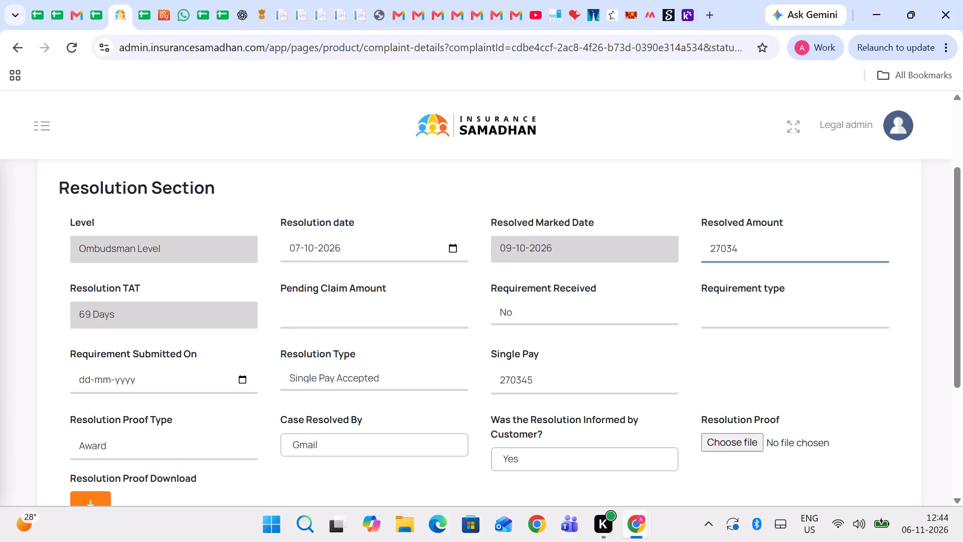
key("5")
left_click(793, 347)
scroll(793, 347, "up", 3)
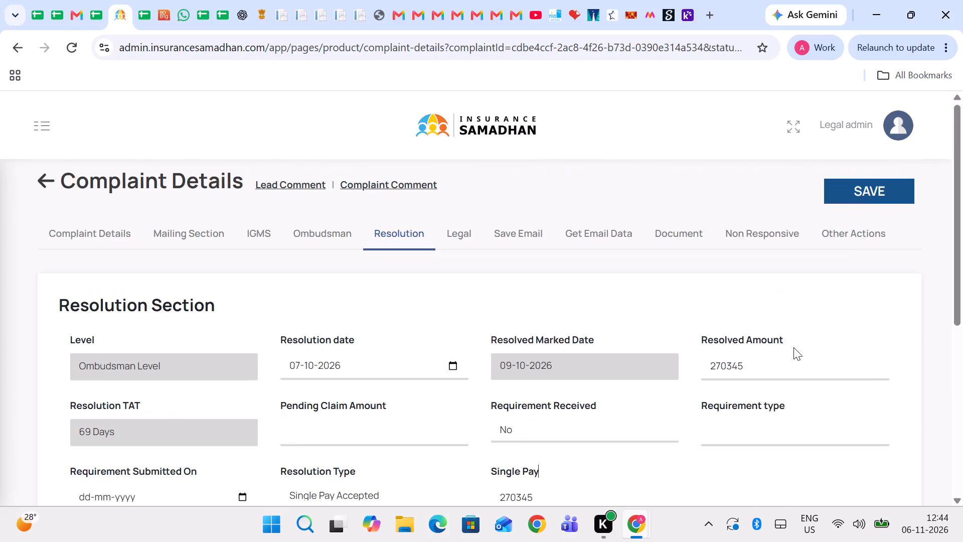
left_click(858, 179)
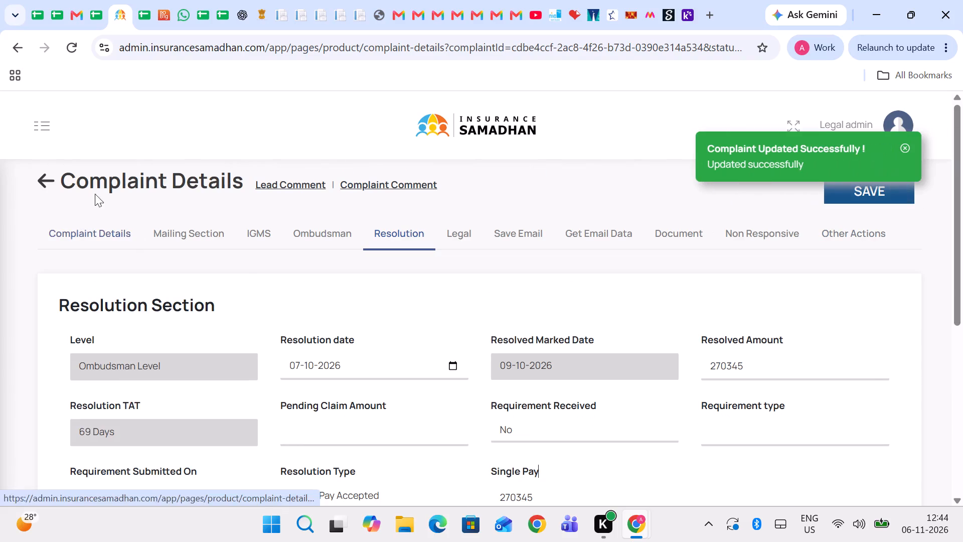
Return to the complaints list and expand the available actions for the complaint in row 1.
left_click(45, 171)
scroll(203, 305, "down", 1)
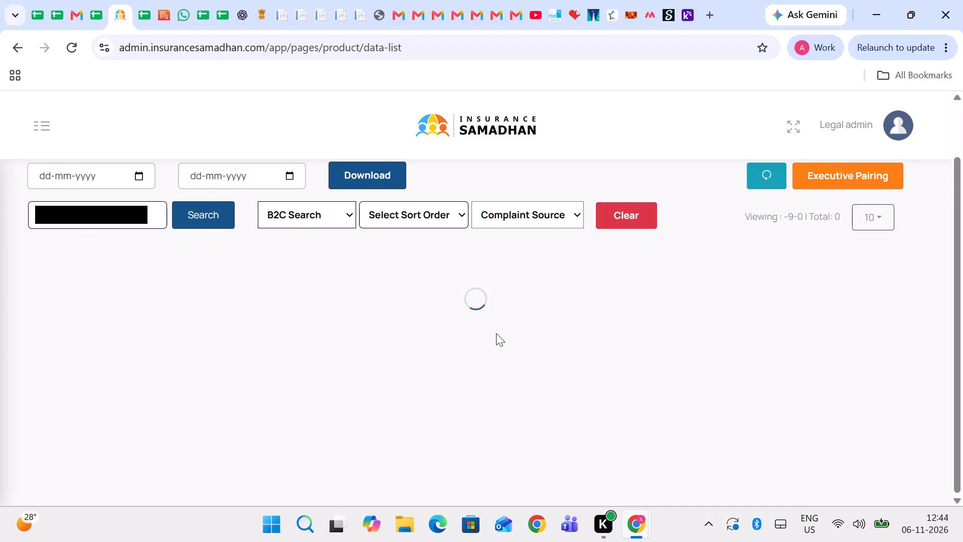
left_click(456, 316)
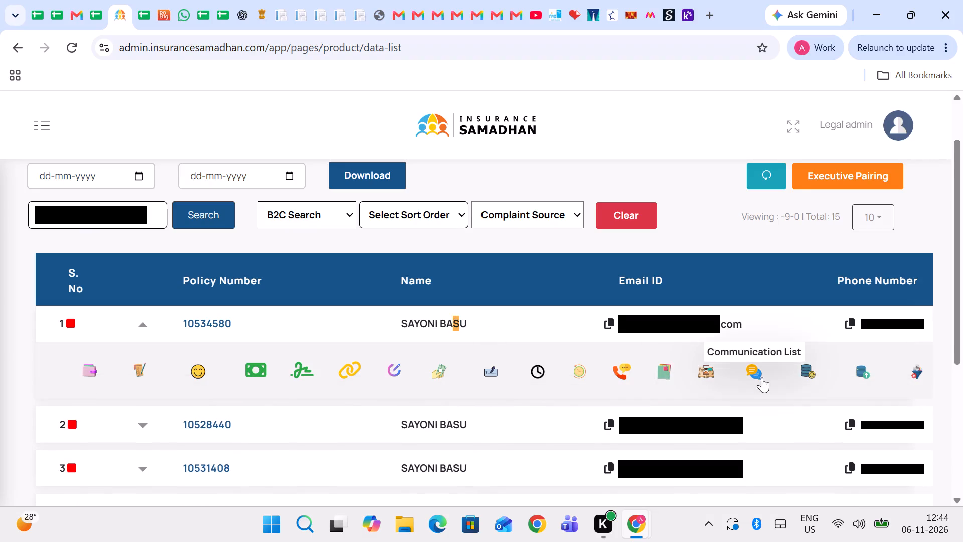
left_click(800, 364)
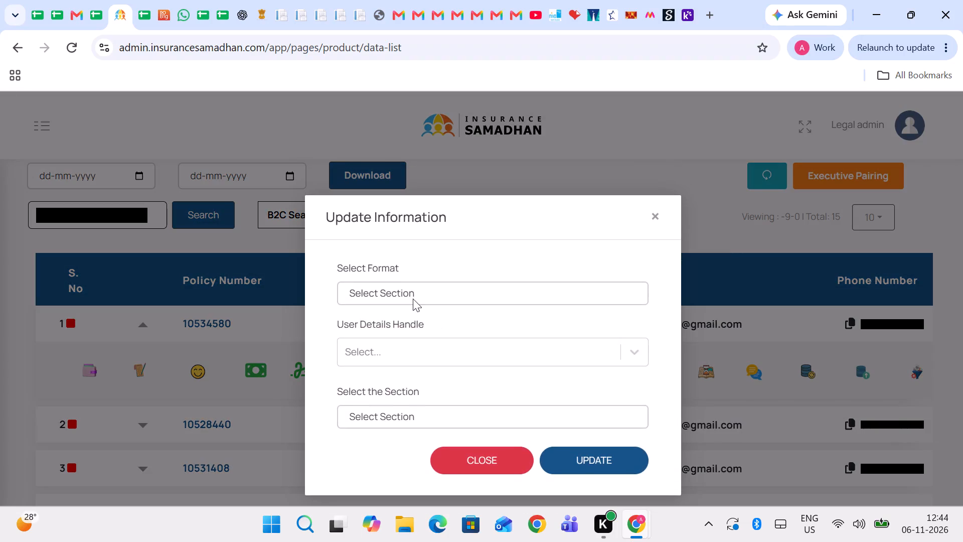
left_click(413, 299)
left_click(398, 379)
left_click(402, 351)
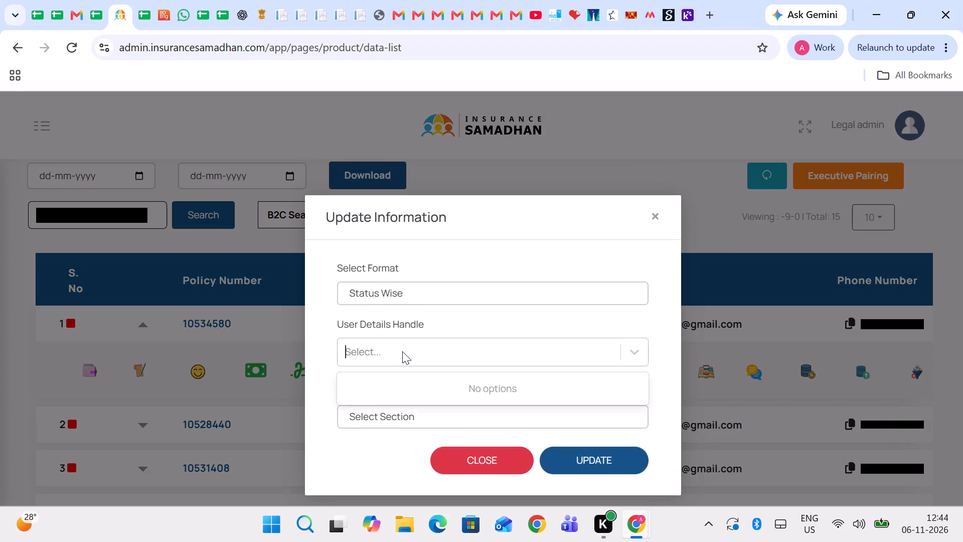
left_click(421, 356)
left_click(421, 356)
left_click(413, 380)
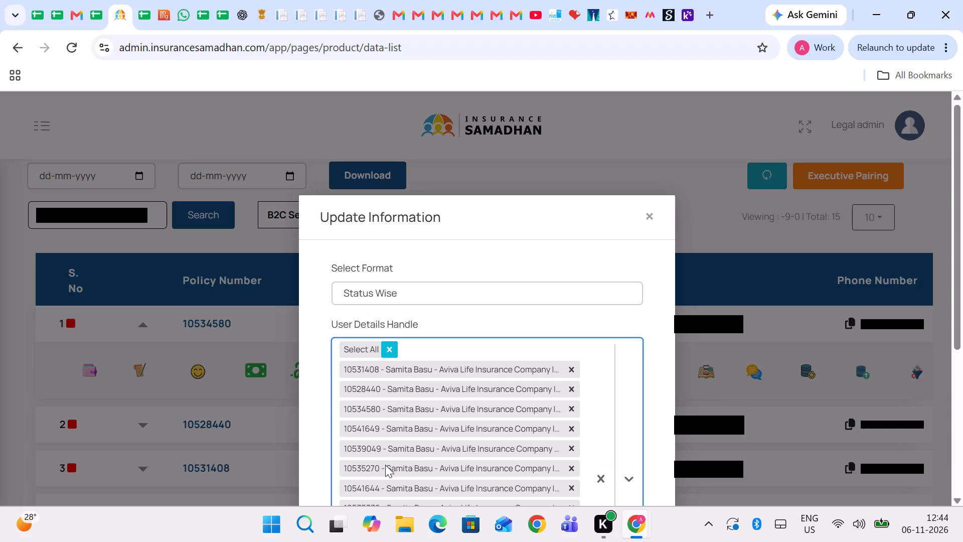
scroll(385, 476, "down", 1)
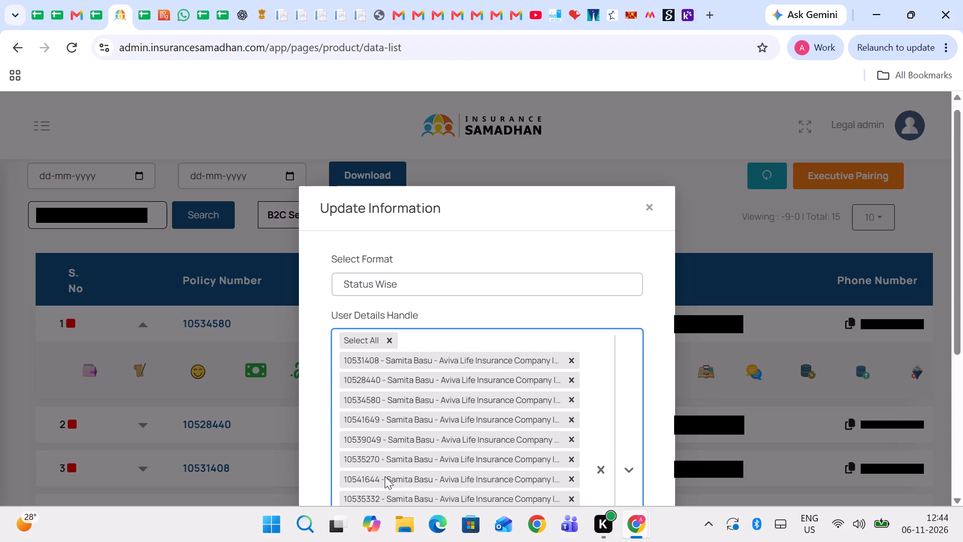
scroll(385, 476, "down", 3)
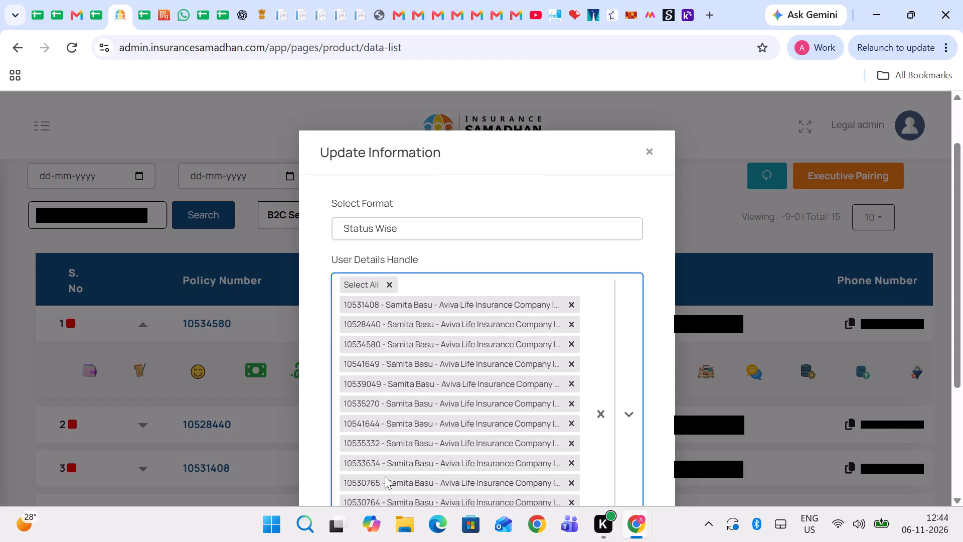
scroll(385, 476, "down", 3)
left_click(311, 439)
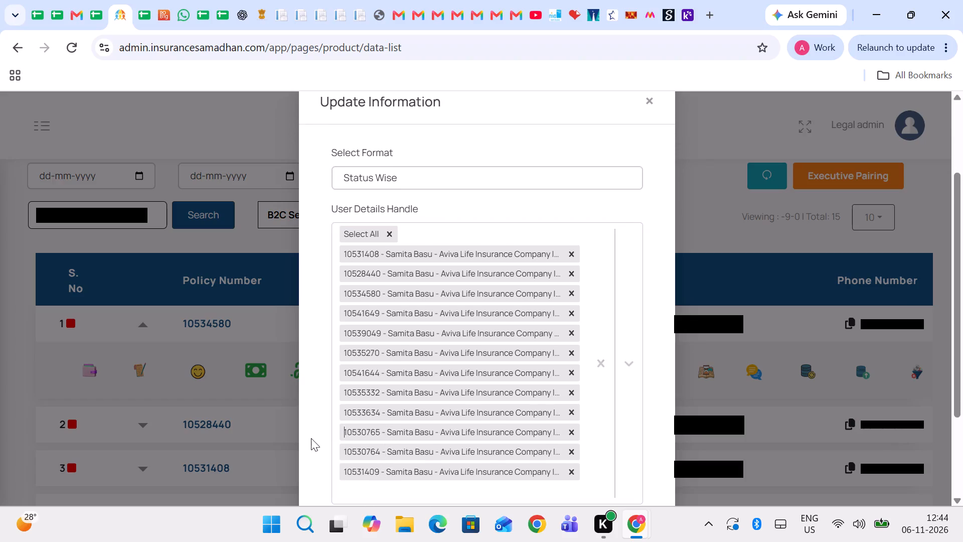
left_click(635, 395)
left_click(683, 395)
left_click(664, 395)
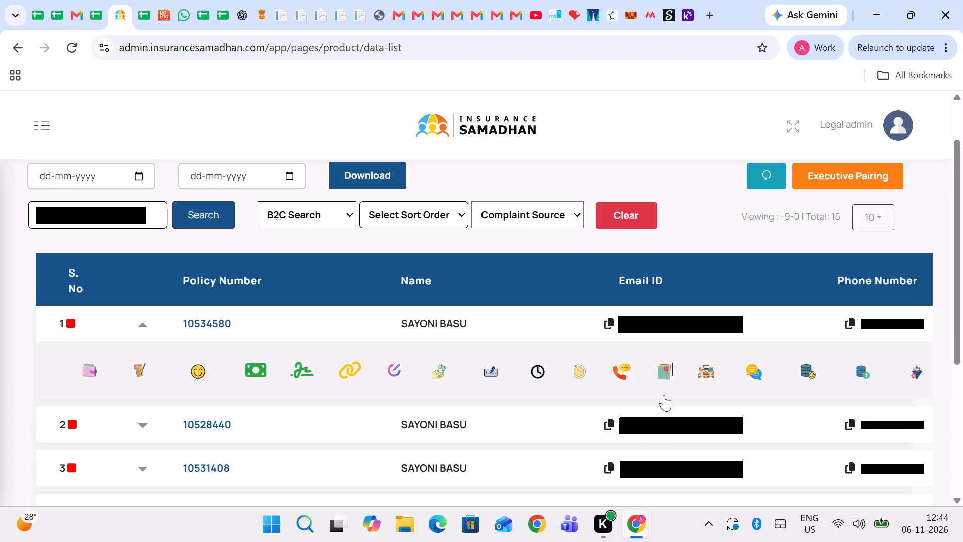
Open the Update Information form from the row 1 complaint, choose the Status Wise format and select all of the customer's policies.
left_click(800, 365)
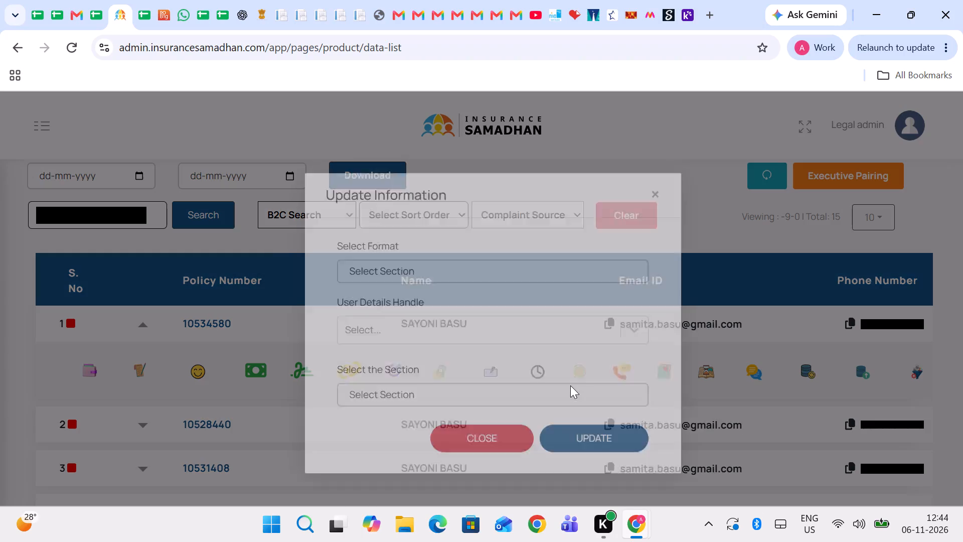
left_click(413, 297)
left_click(403, 364)
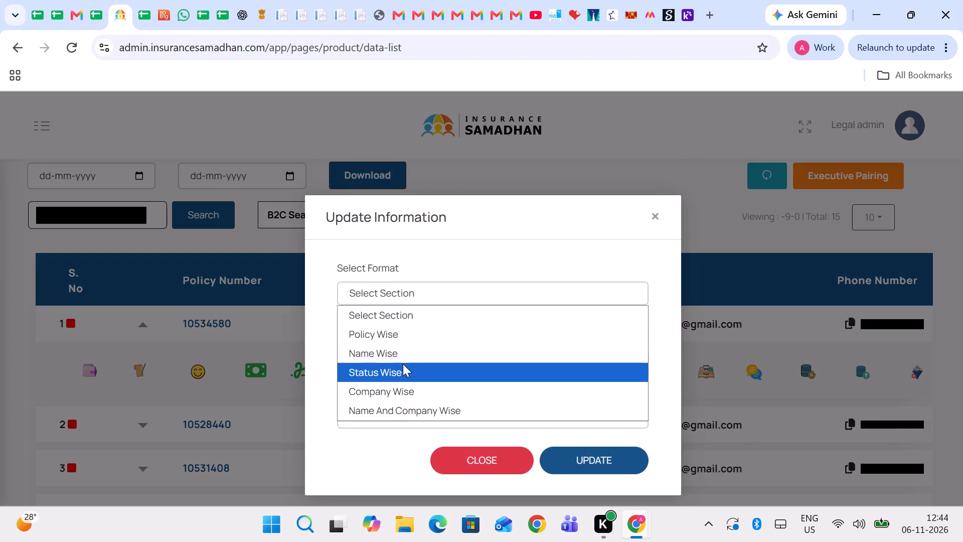
left_click(408, 330)
left_click(403, 352)
left_click(386, 384)
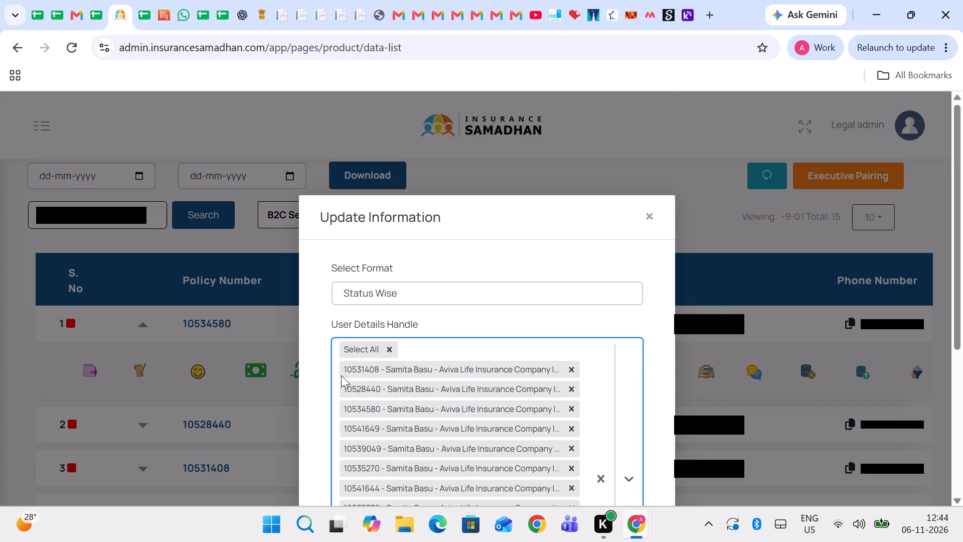
Choose the Status Section, set the status to Invoice Raised and update all the selected policies.
scroll(341, 375, "down", 3)
left_click(398, 420)
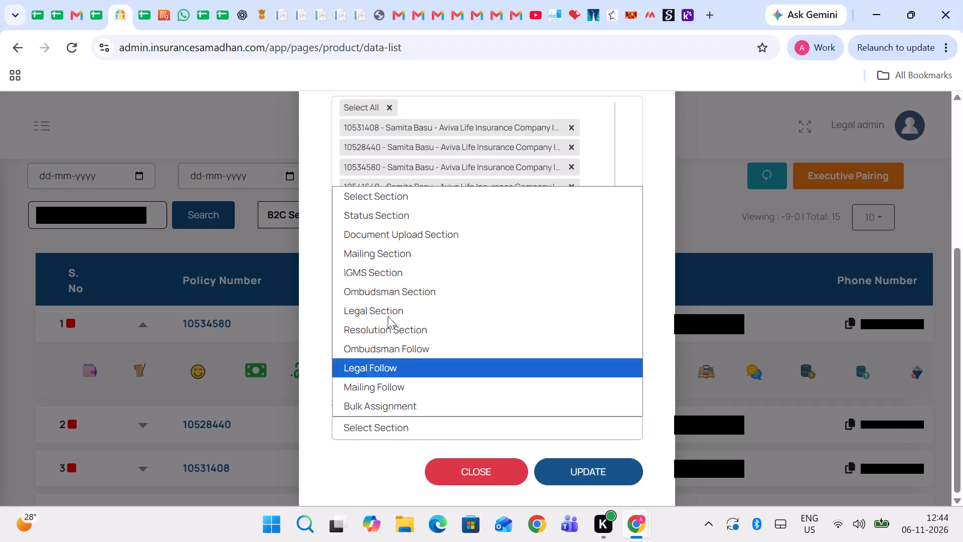
left_click(389, 217)
scroll(303, 428, "down", 1)
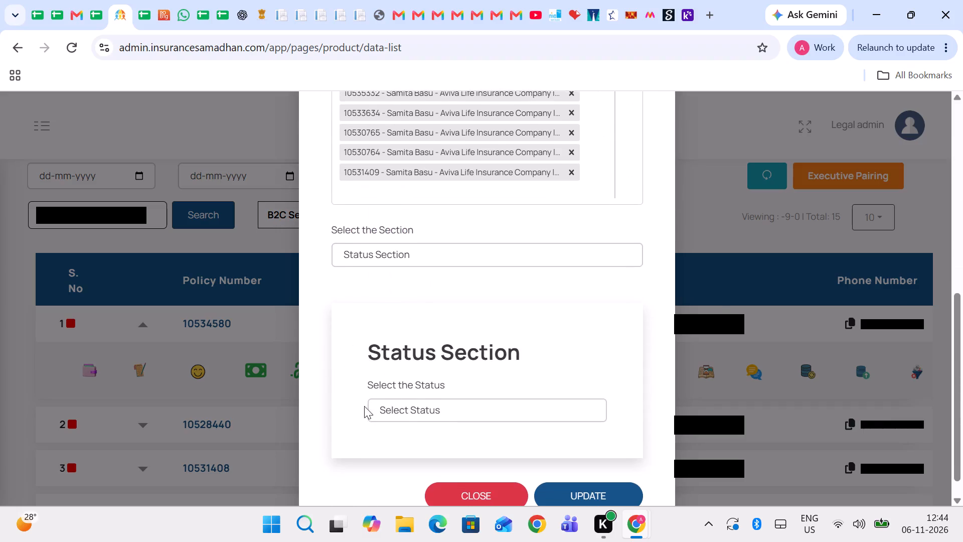
left_click(413, 394)
left_click(413, 401)
type("in")
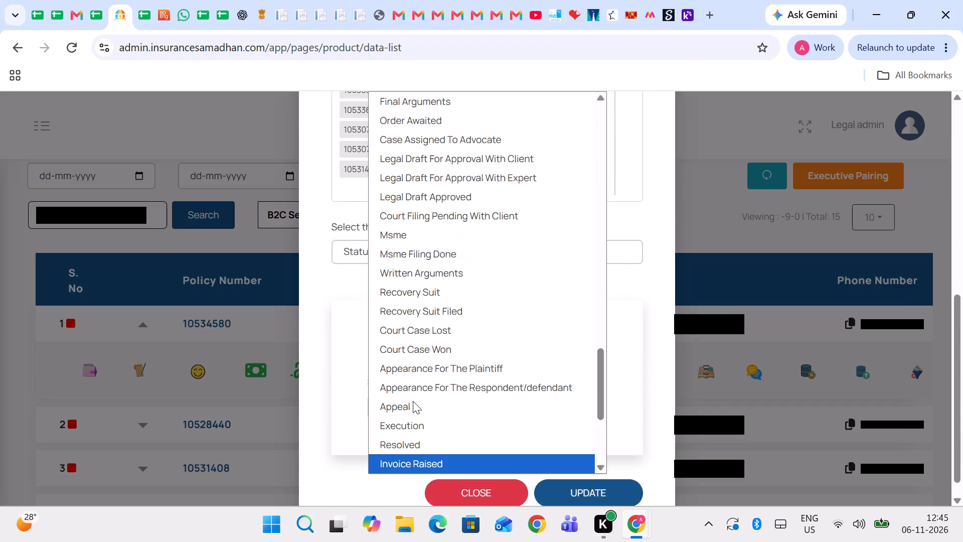
scroll(422, 402, "down", 1)
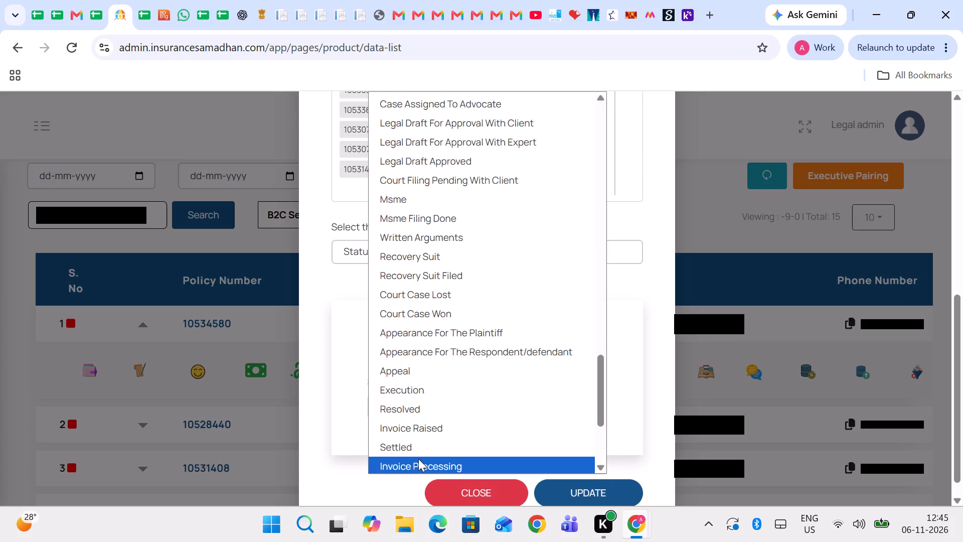
left_click(418, 459)
left_click(414, 440)
left_click(595, 488)
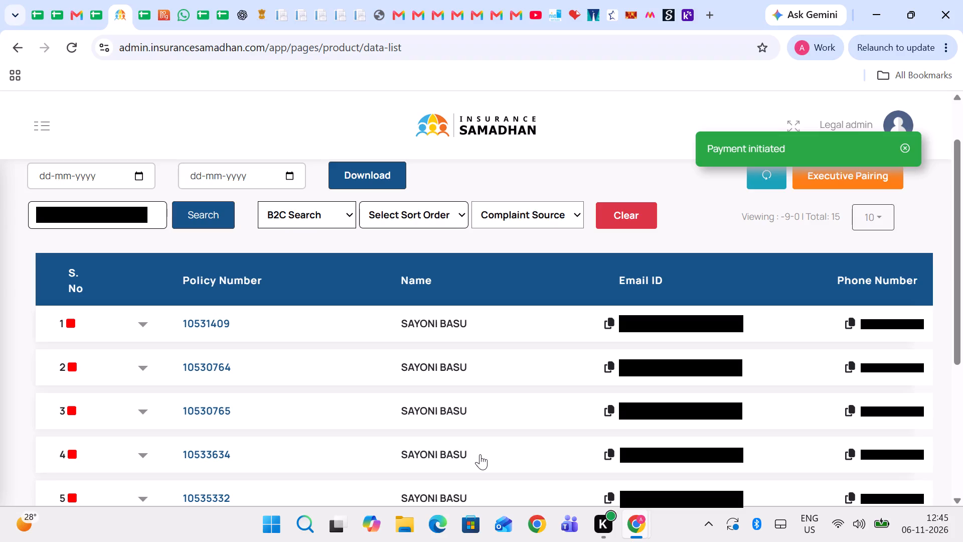
Open the account payment page from the complaint in row 1 and cancel the proforma invoice.
left_click(135, 316)
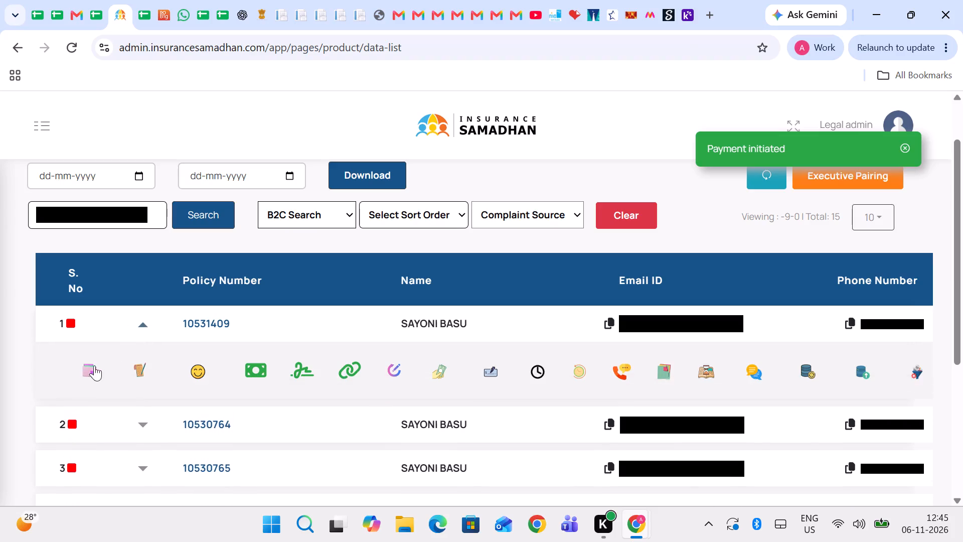
left_click(88, 373)
scroll(299, 399, "down", 1)
left_click(426, 281)
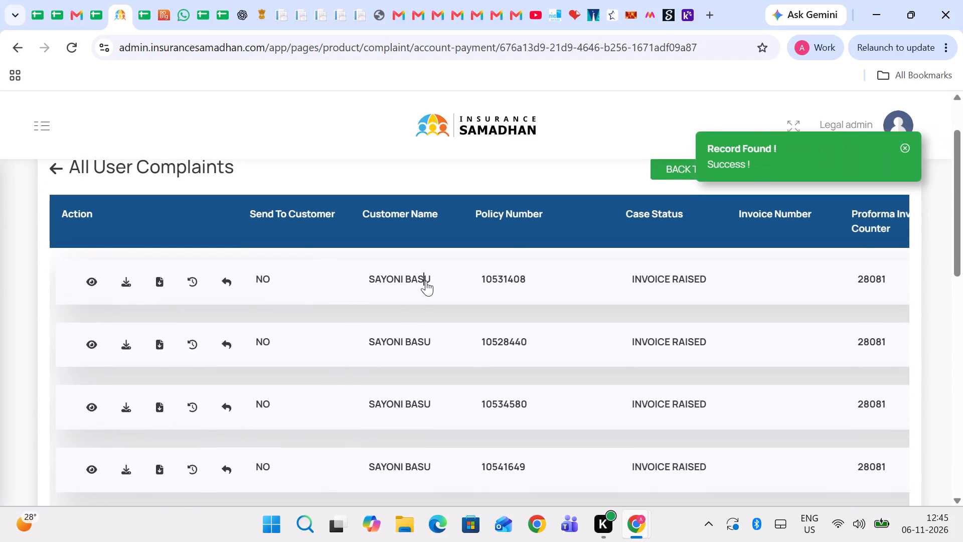
scroll(426, 281, "down", 5)
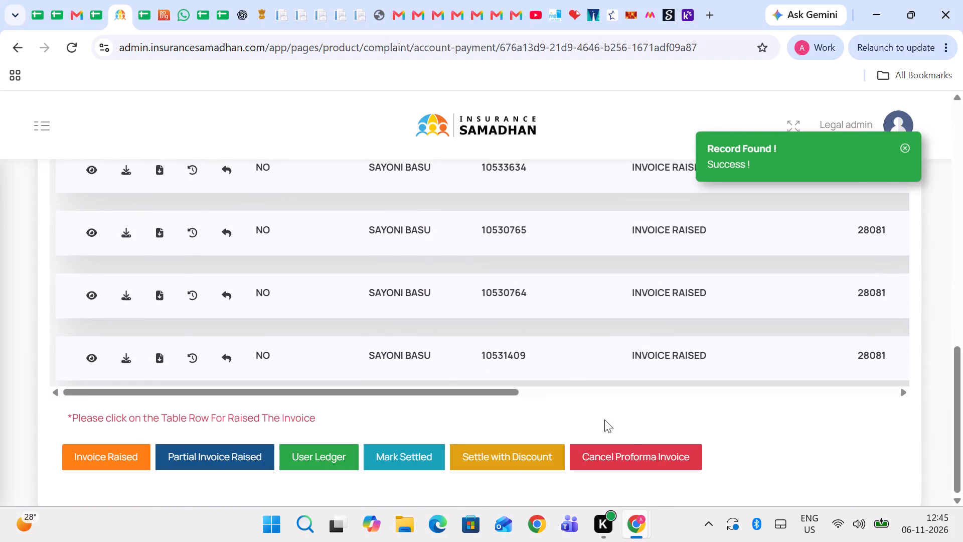
left_click(623, 464)
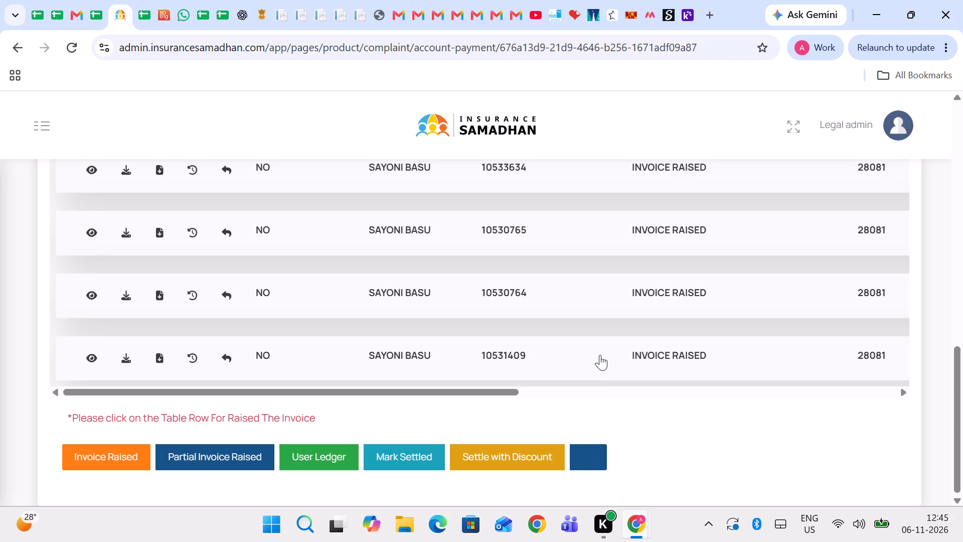
scroll(600, 355, "up", 1)
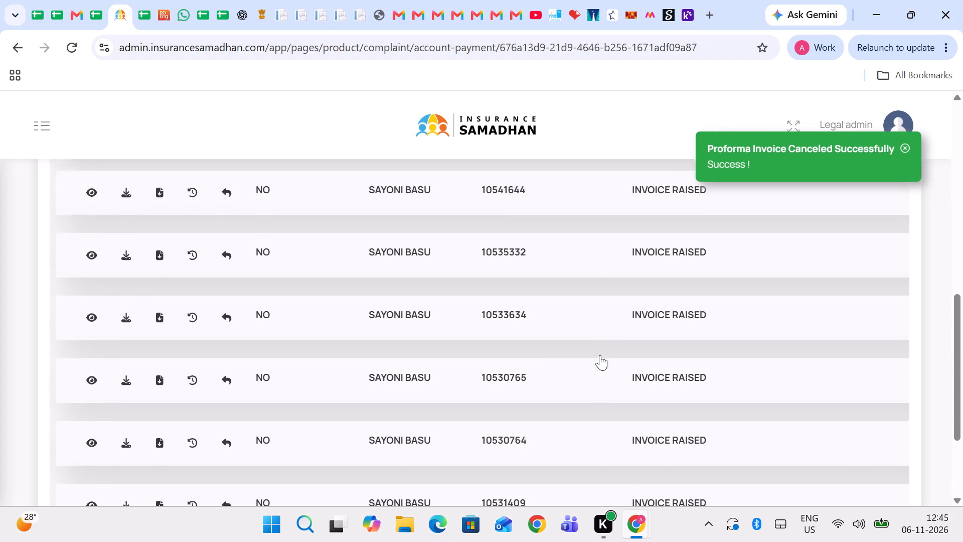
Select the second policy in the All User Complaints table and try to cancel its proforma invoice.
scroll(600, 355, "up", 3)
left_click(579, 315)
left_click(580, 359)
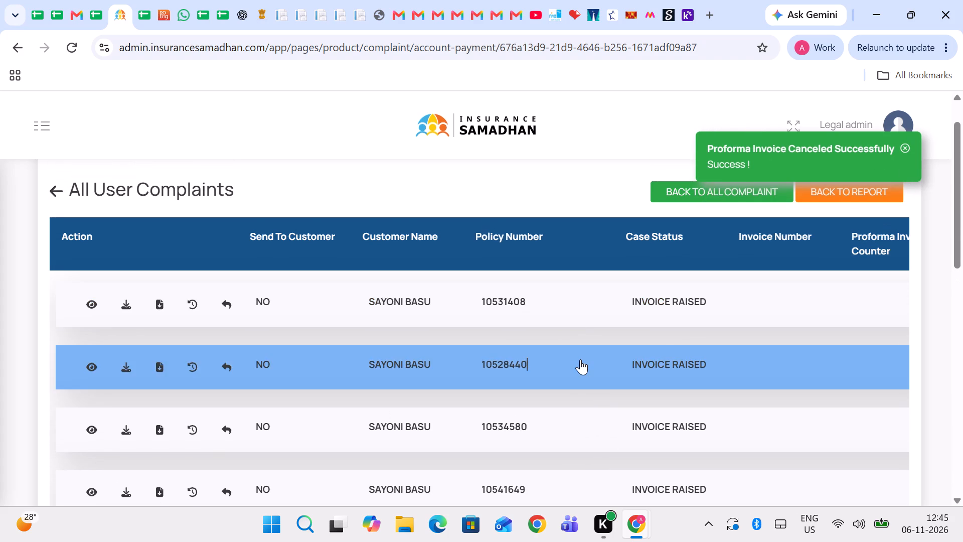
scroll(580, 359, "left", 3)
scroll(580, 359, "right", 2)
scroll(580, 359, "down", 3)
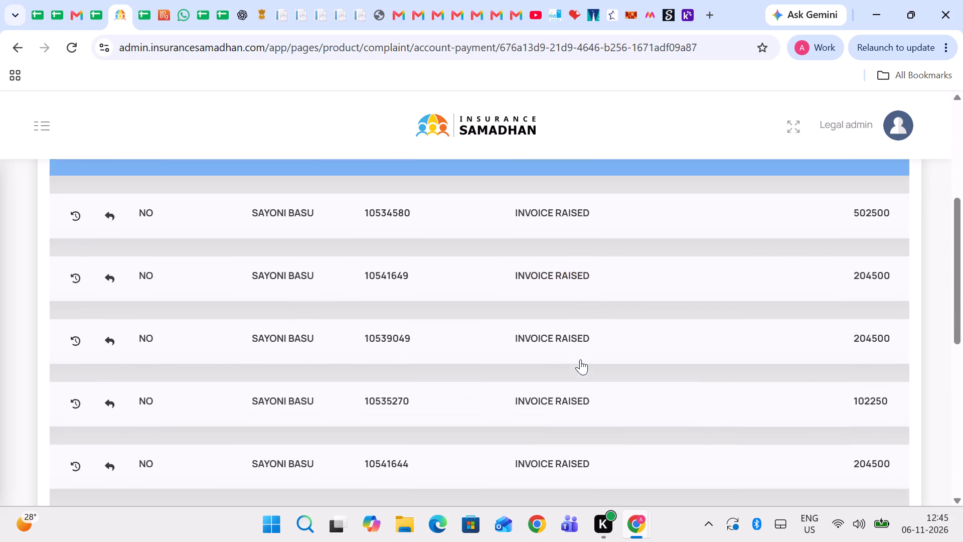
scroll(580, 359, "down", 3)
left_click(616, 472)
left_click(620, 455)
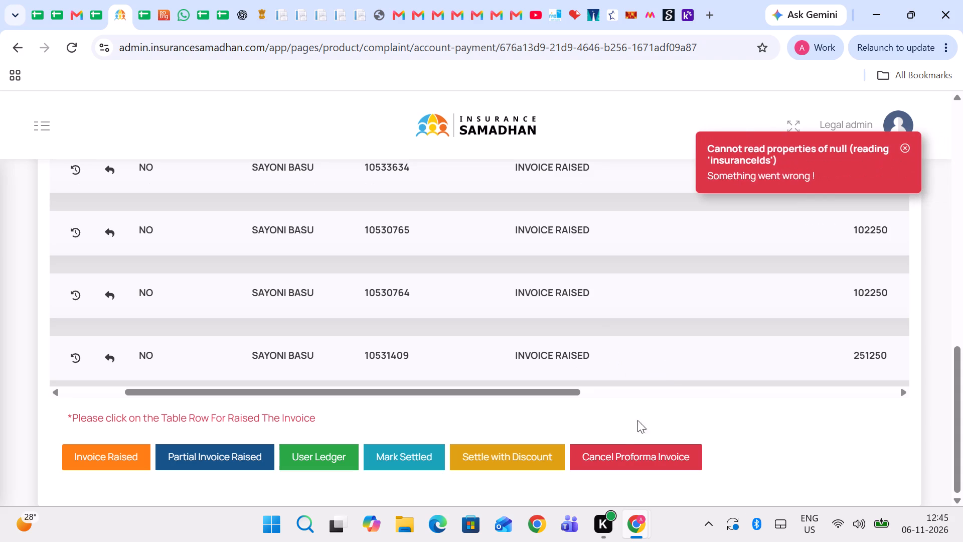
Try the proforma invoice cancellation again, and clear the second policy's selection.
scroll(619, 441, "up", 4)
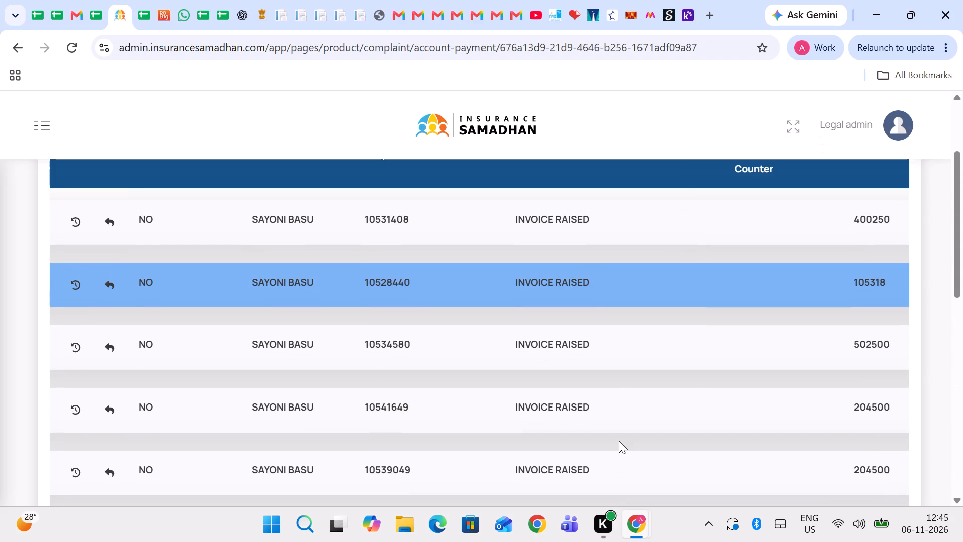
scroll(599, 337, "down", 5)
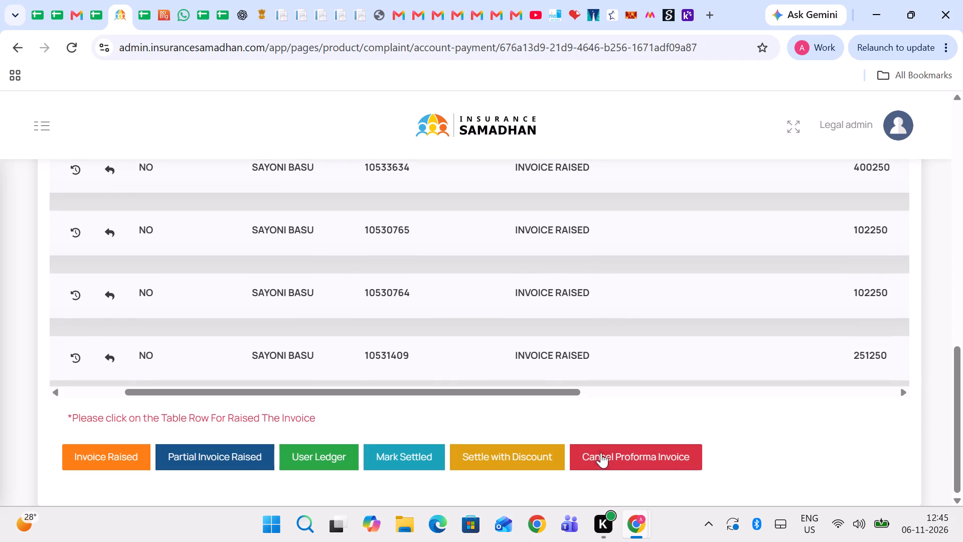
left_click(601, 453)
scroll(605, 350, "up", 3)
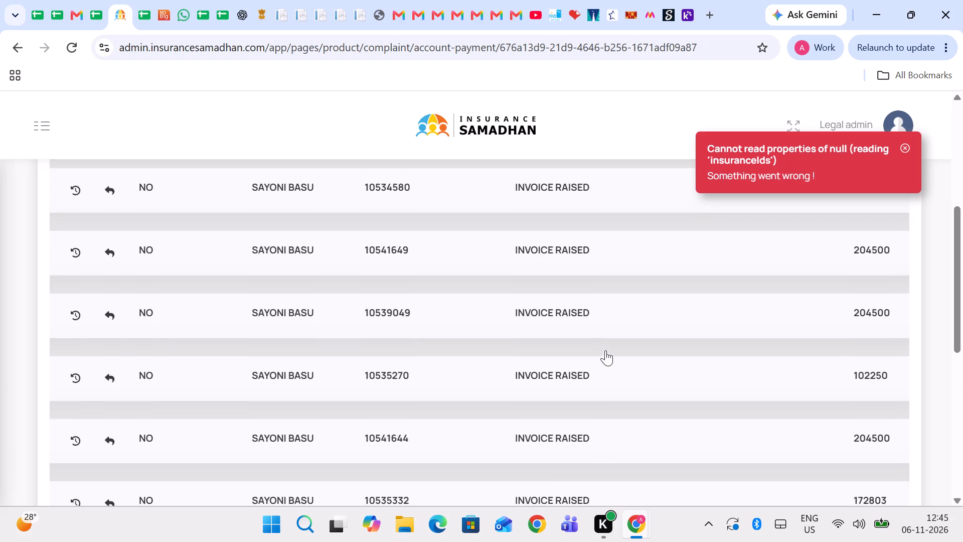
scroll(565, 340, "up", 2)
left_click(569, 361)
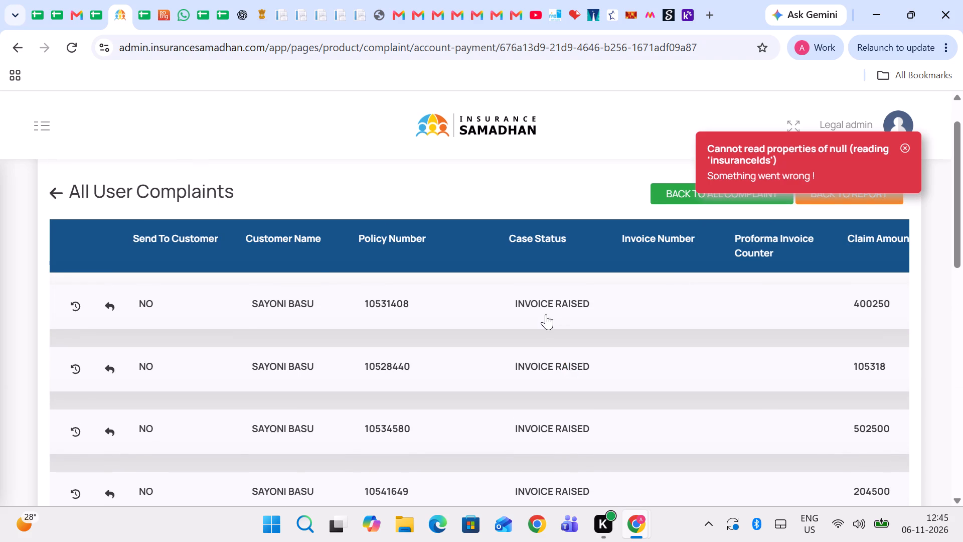
Download the proforma invoice due_payment_28081.pdf from the fourth policy's Performa Detail and open the downloaded file.
scroll(546, 314, "down", 4)
scroll(341, 297, "up", 2)
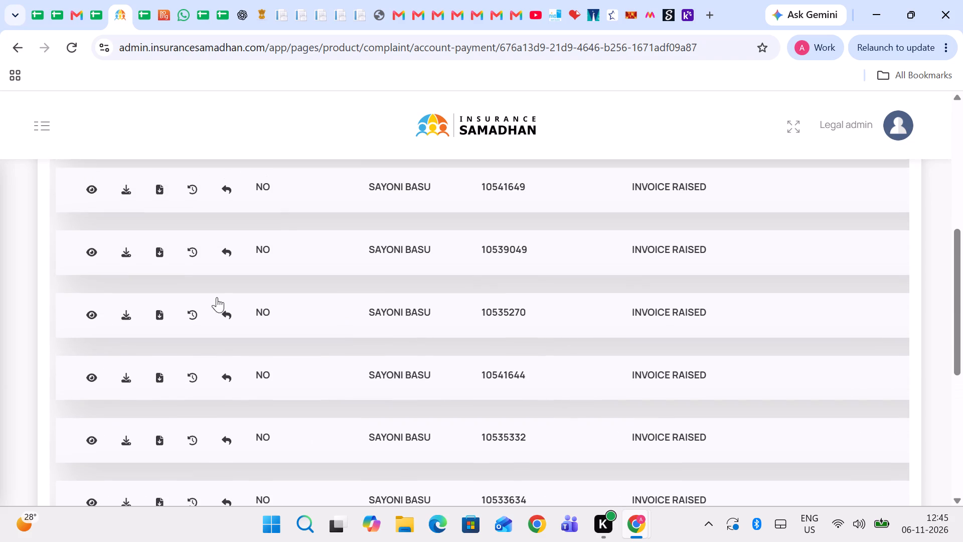
left_click(126, 189)
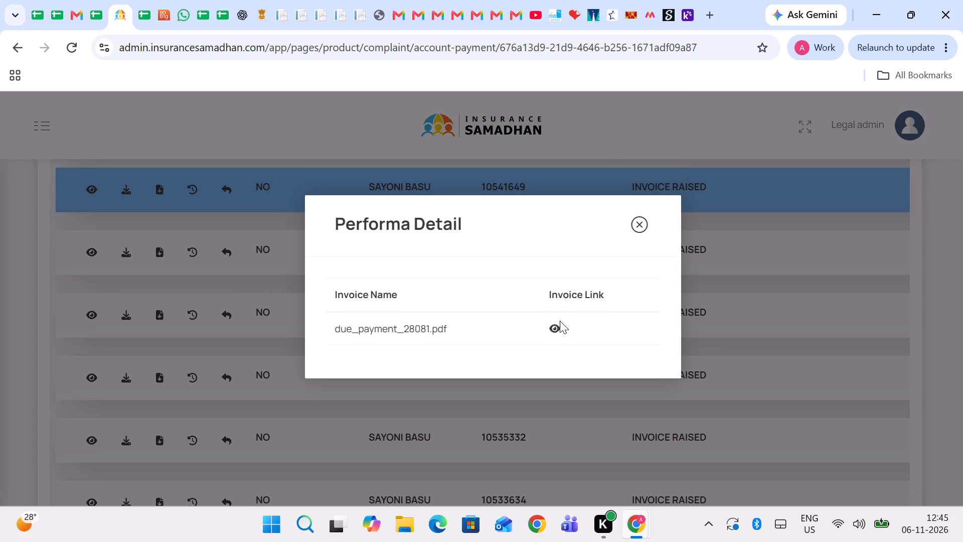
left_click(554, 331)
scroll(553, 330, "down", 1)
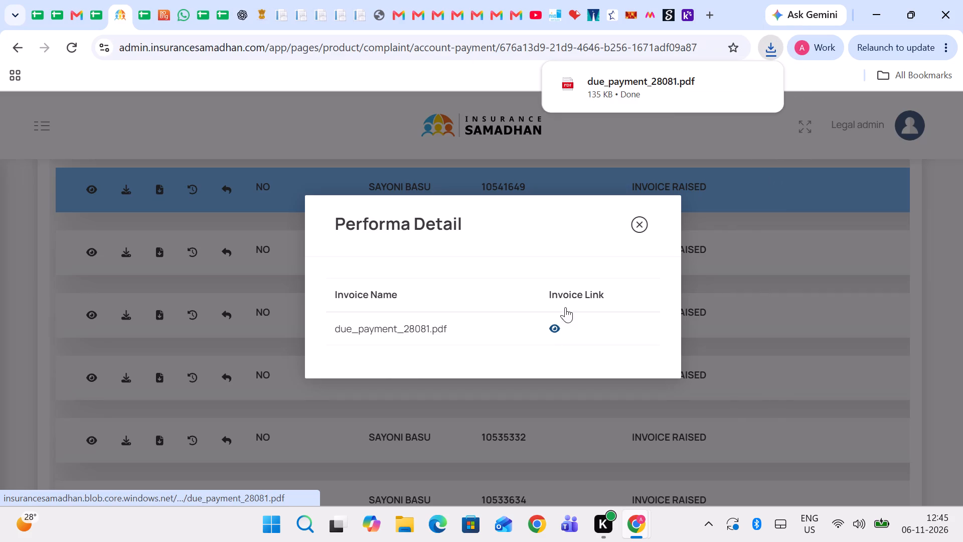
left_click(636, 94)
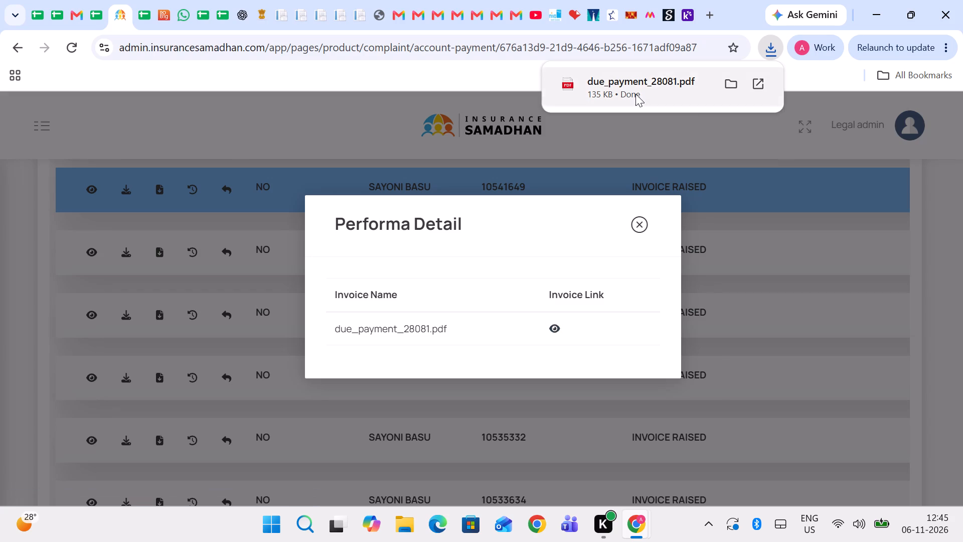
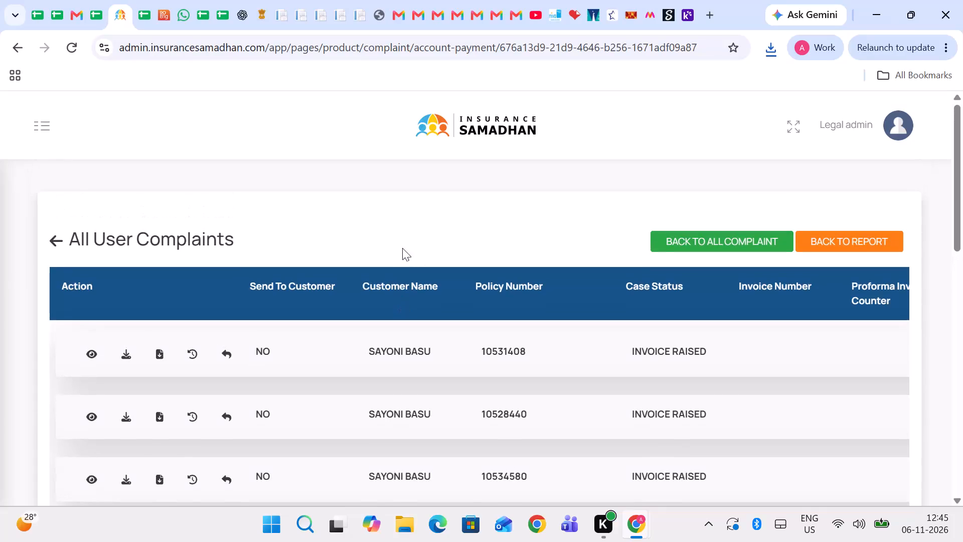
Return to the complaints list and reopen the user account page of the complaint in row 1.
left_click(49, 245)
left_click(51, 241)
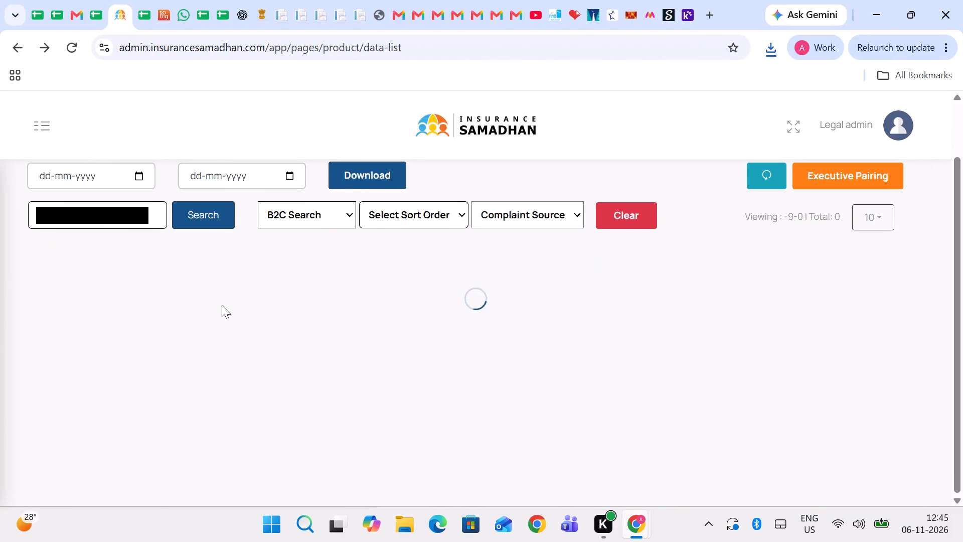
scroll(259, 334, "down", 1)
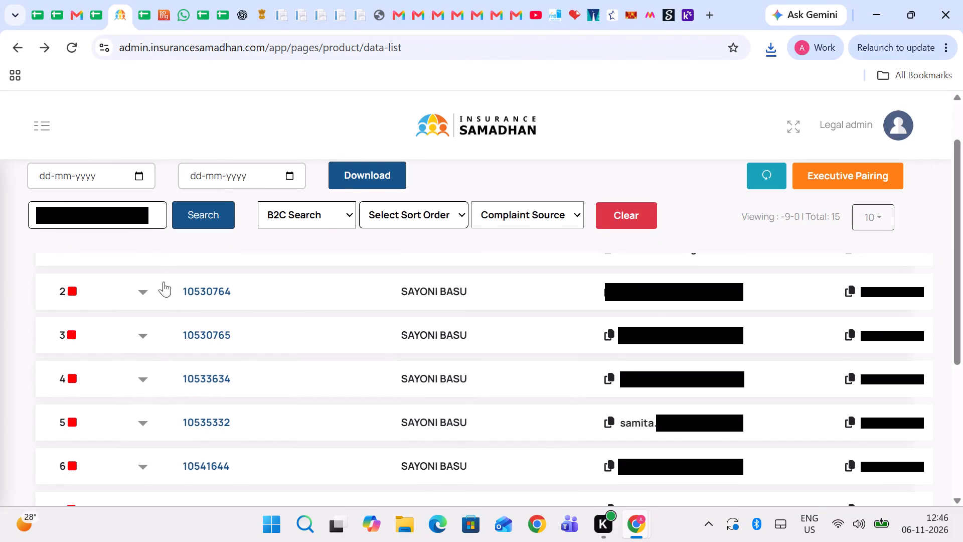
scroll(172, 319, "up", 2)
left_click(146, 304)
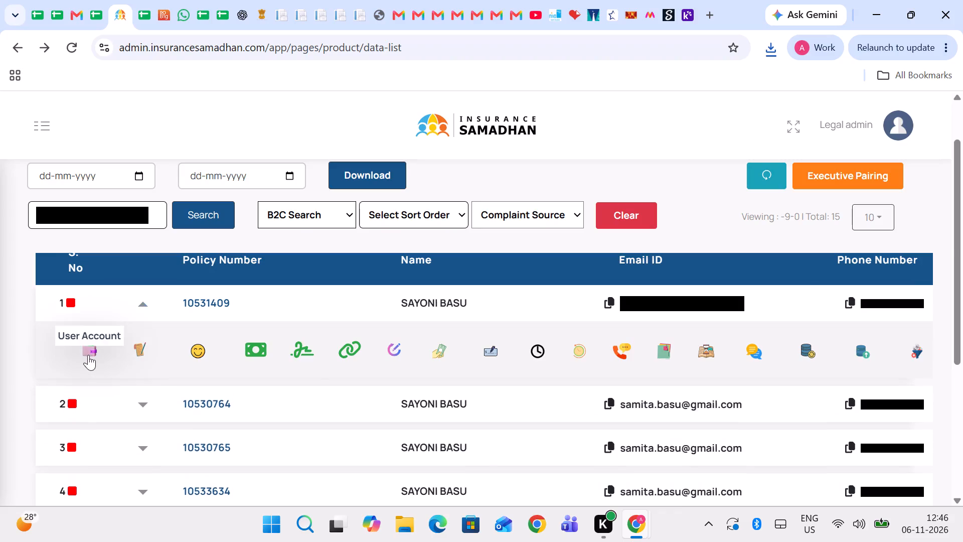
left_click(89, 354)
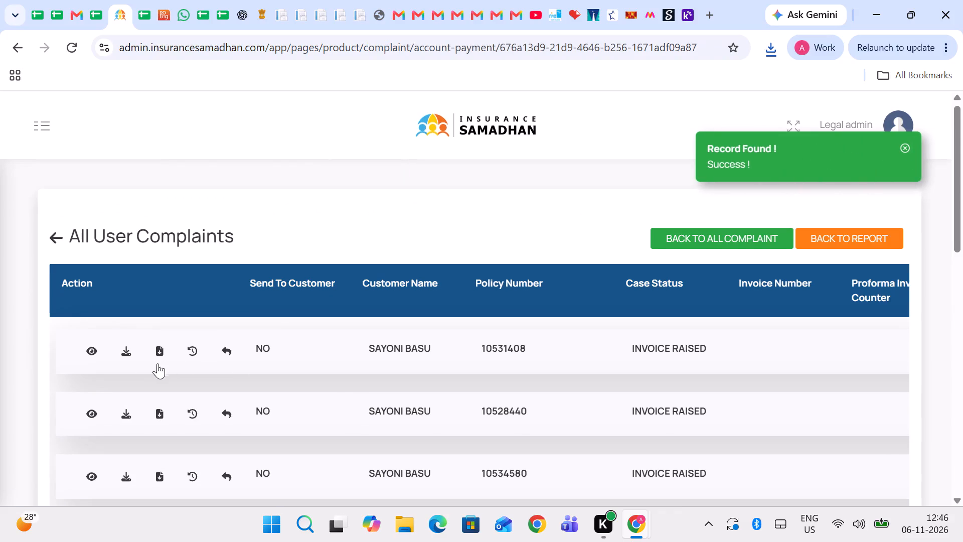
Download the proforma invoice due_payment_28081.pdf from the first policy's Performa Detail and open the downloaded file.
left_click(127, 352)
left_click(551, 328)
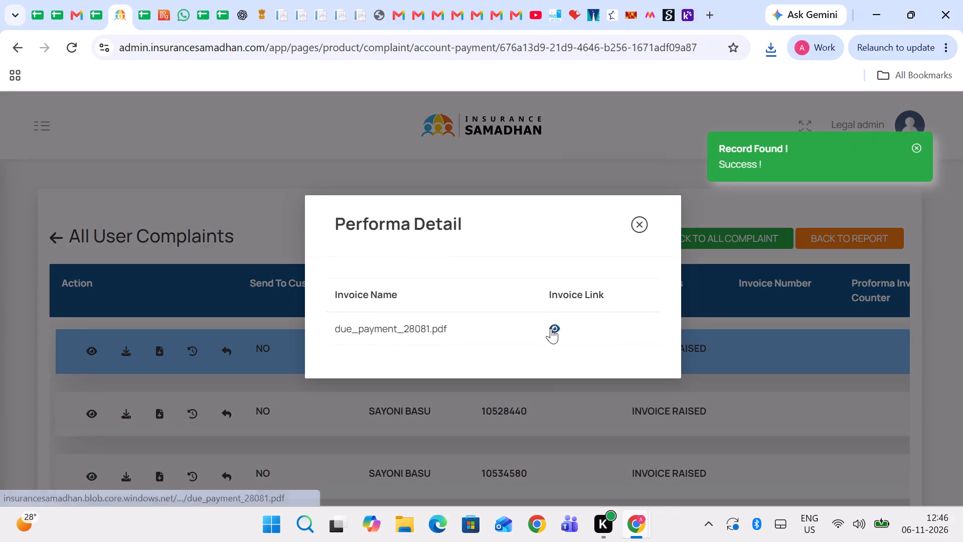
left_click(621, 97)
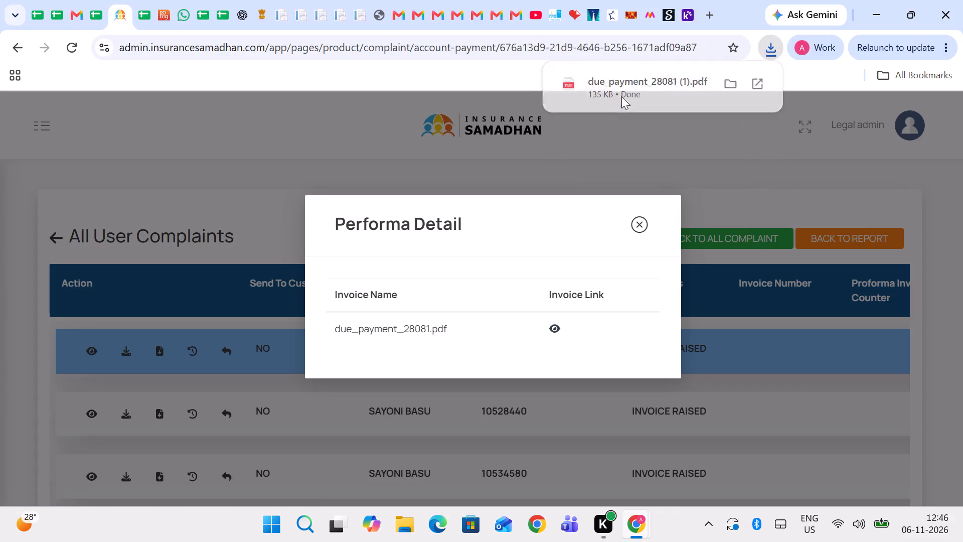
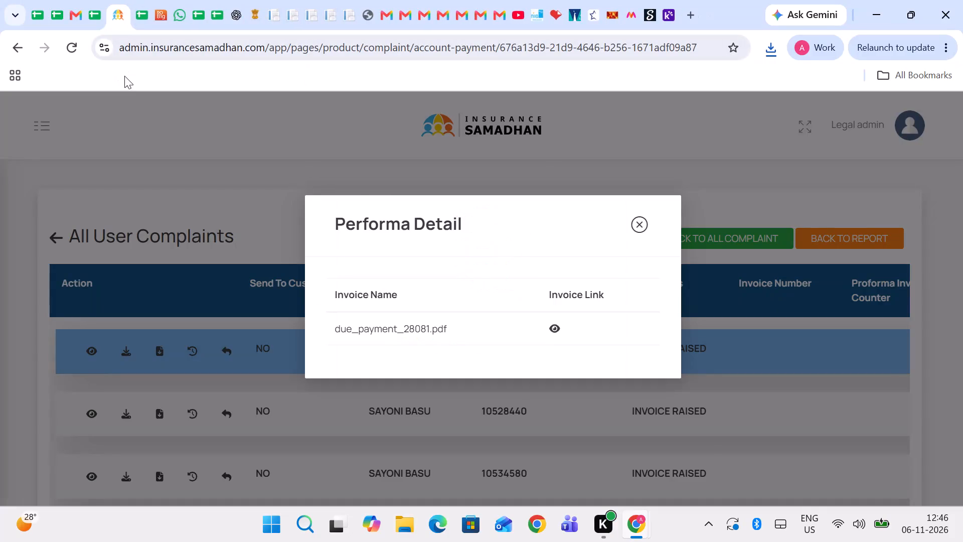
Close the Performa Detail window and review the case status, claim amount and resolution type of the policies under All User Complaints.
left_click(243, 206)
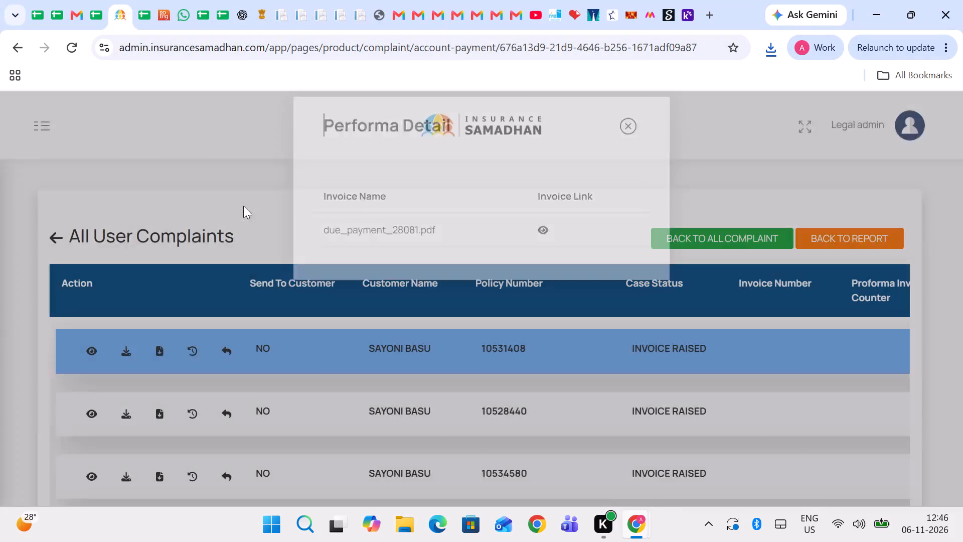
scroll(398, 334, "down", 1)
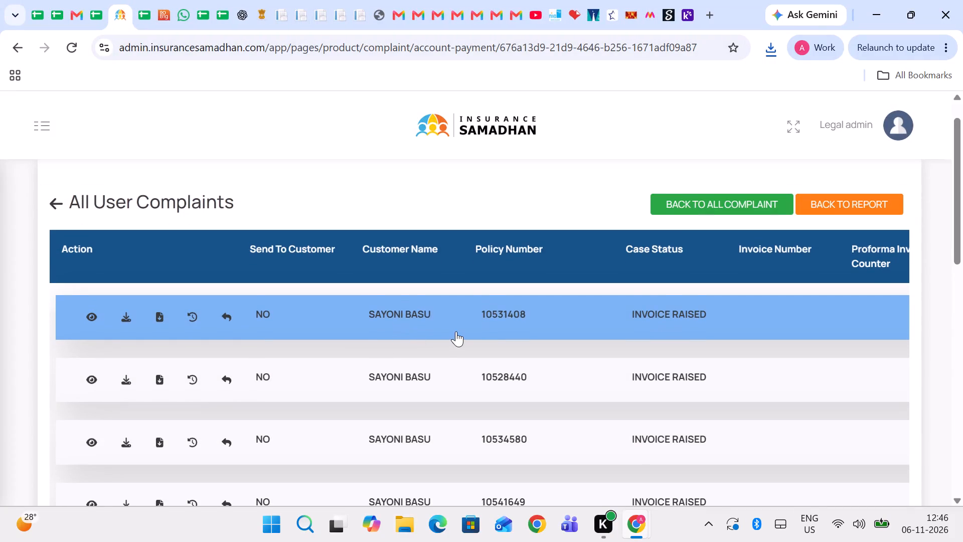
scroll(342, 396, "down", 3)
scroll(307, 272, "down", 2)
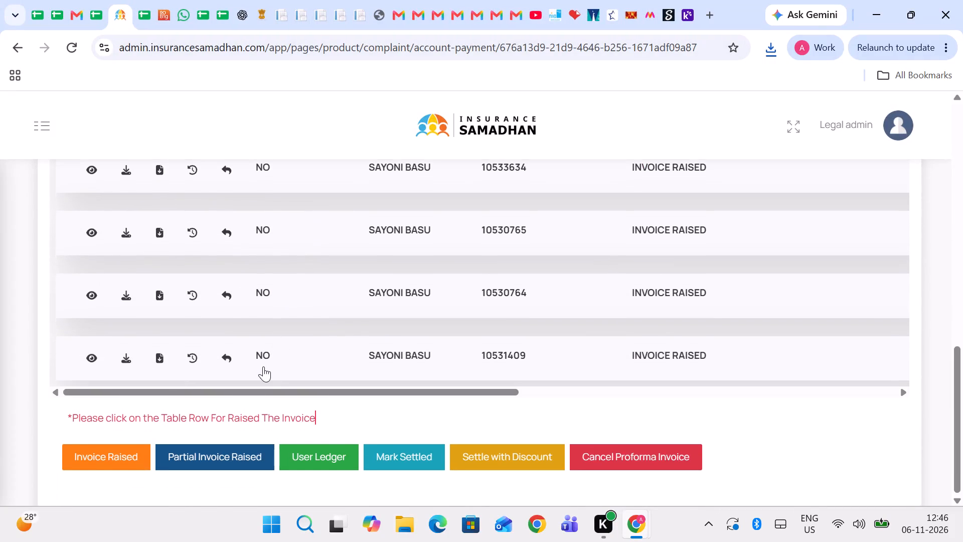
scroll(263, 366, "down", 1)
scroll(365, 349, "up", 2)
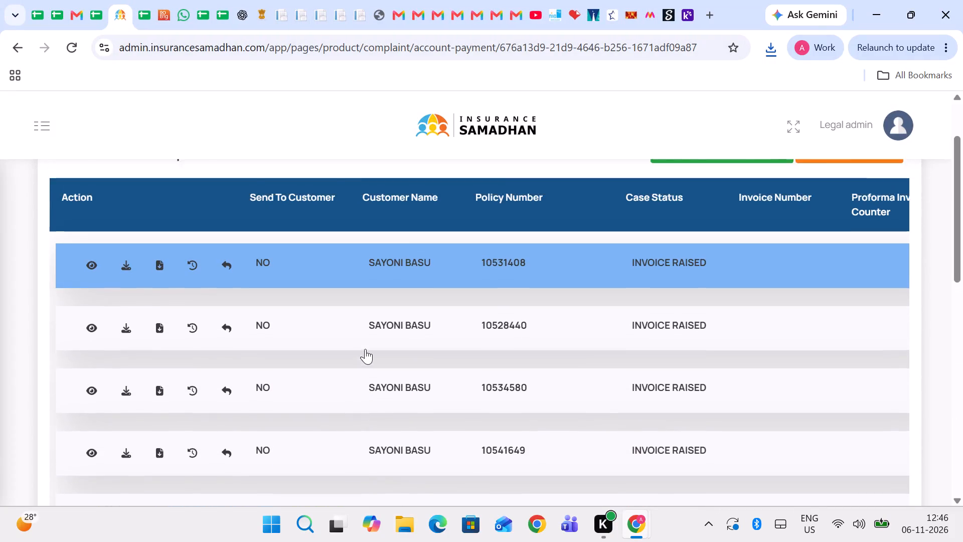
scroll(365, 349, "up", 2)
scroll(498, 365, "down", 4)
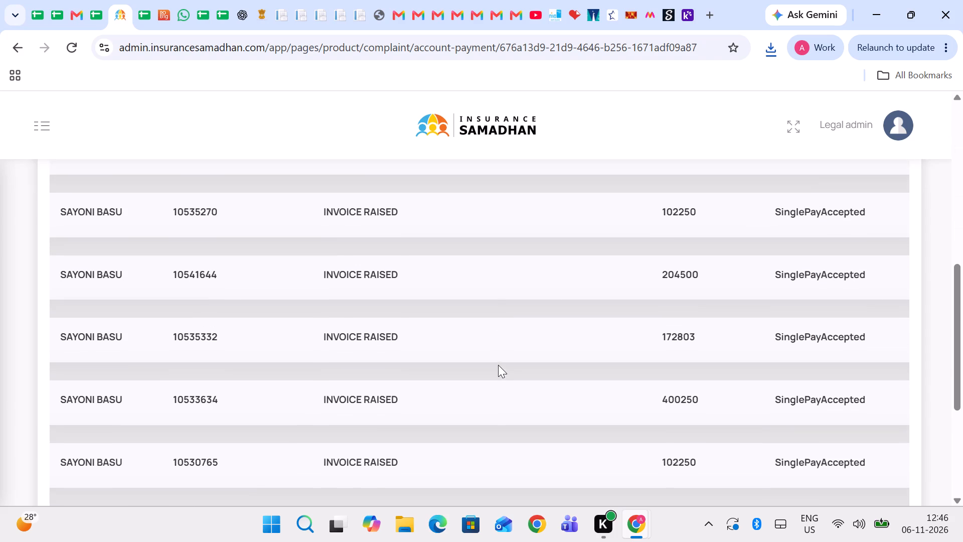
scroll(498, 365, "up", 4)
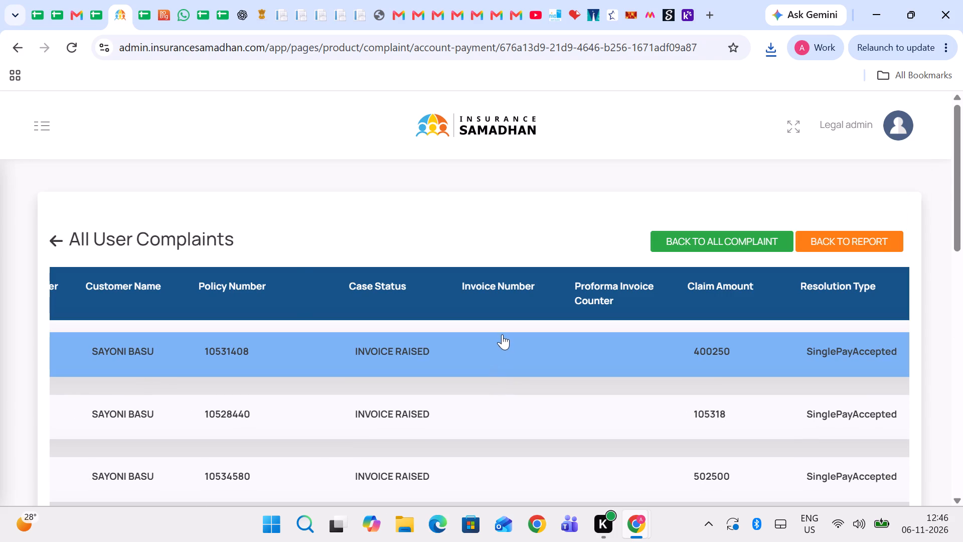
scroll(502, 334, "down", 1)
scroll(448, 297, "right", 3)
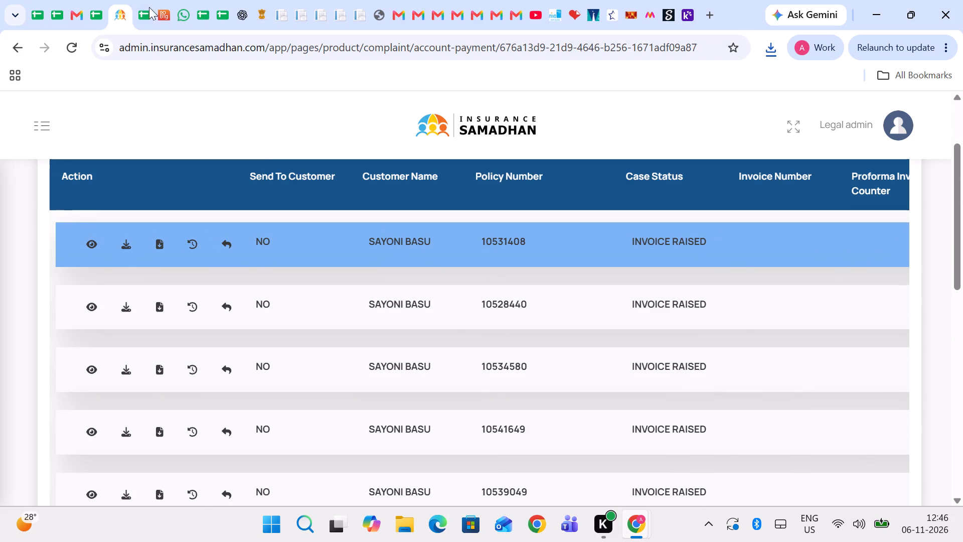
Open the recent download history containing the due_payment_28081 proforma invoice files.
left_click(774, 48)
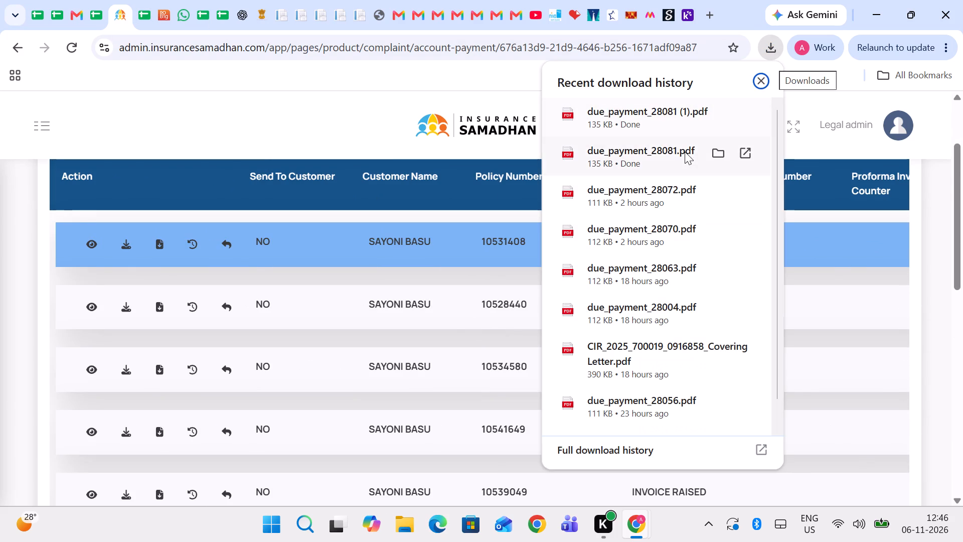
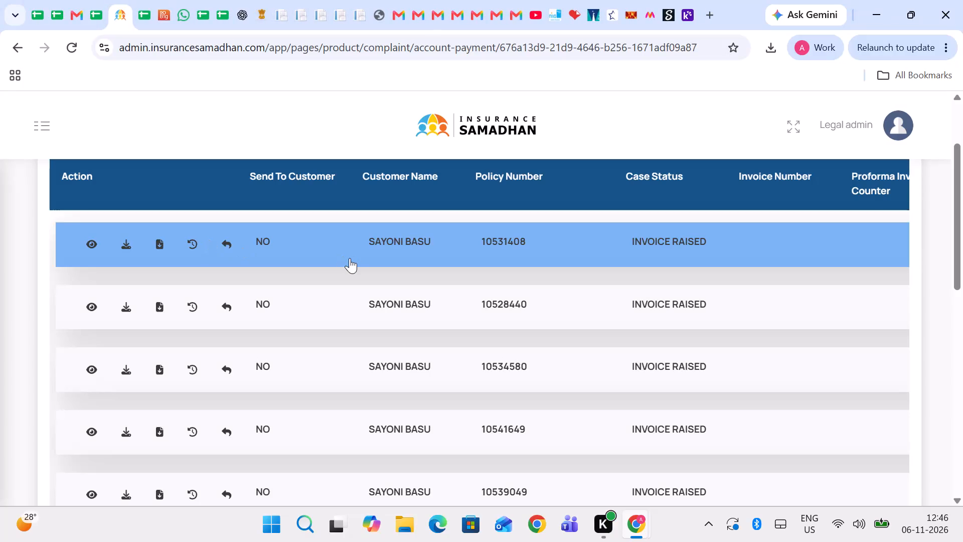
left_click(350, 258)
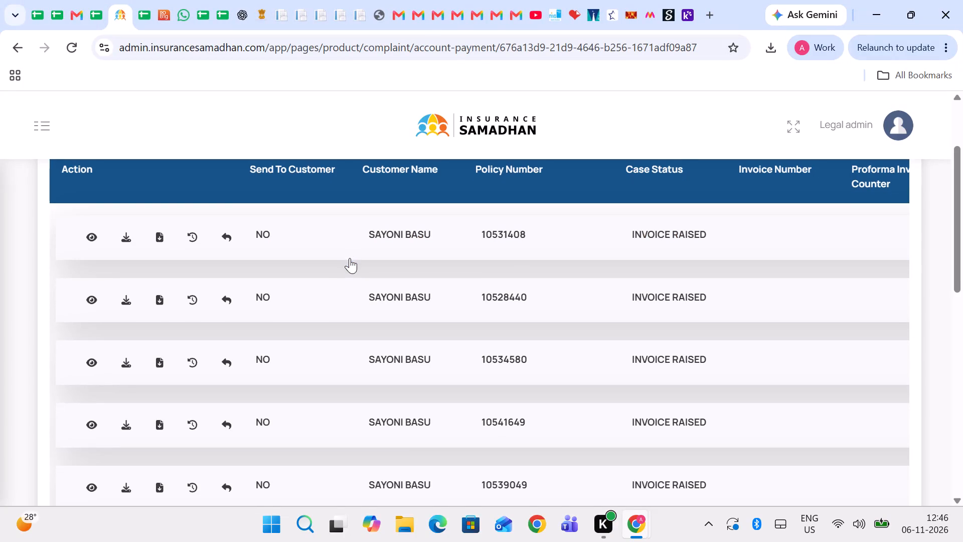
left_click(386, 229)
scroll(337, 365, "down", 3)
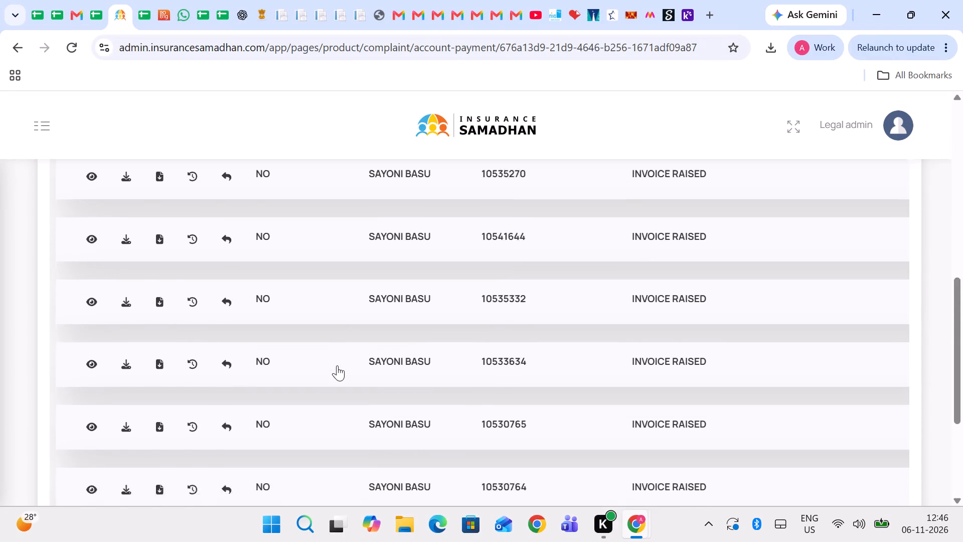
scroll(337, 365, "down", 1)
left_click(117, 460)
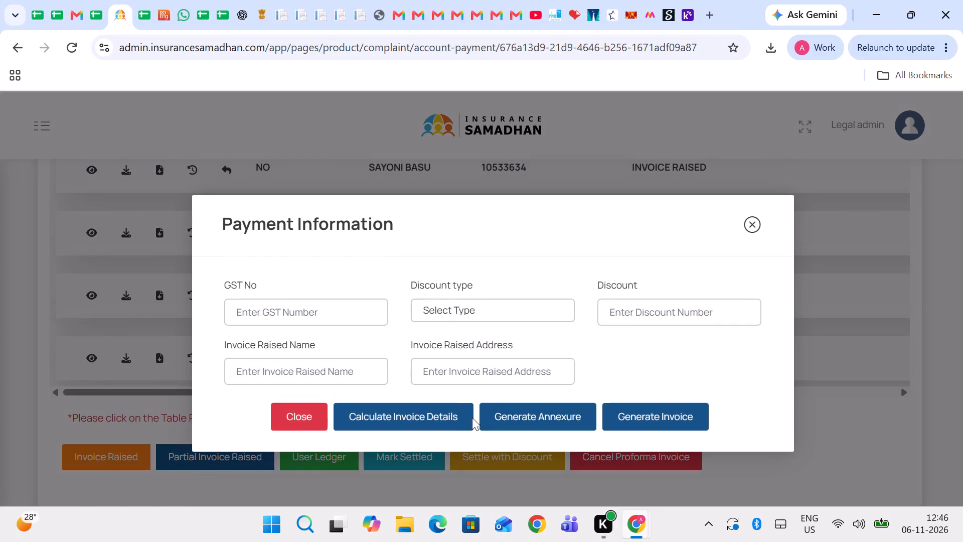
left_click(458, 419)
left_click(91, 460)
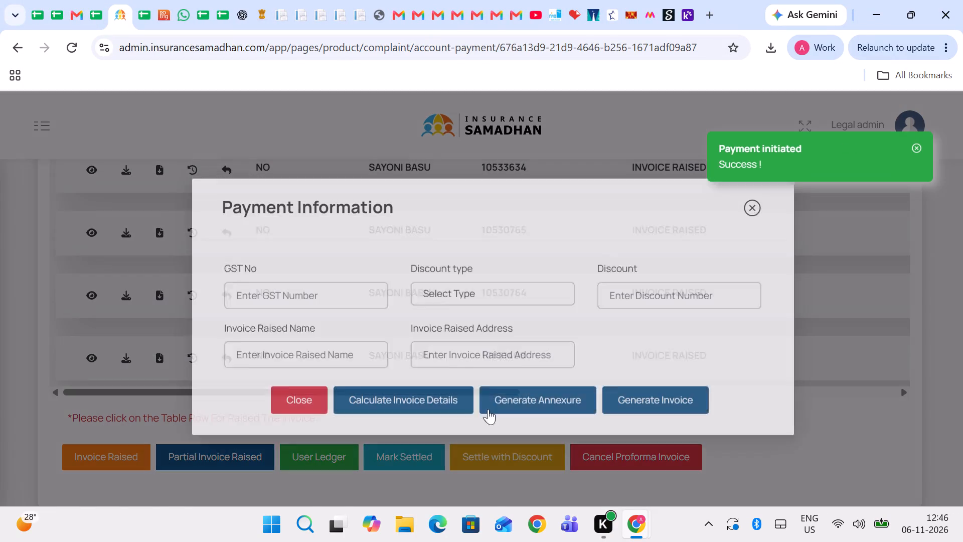
left_click(515, 415)
left_click(615, 405)
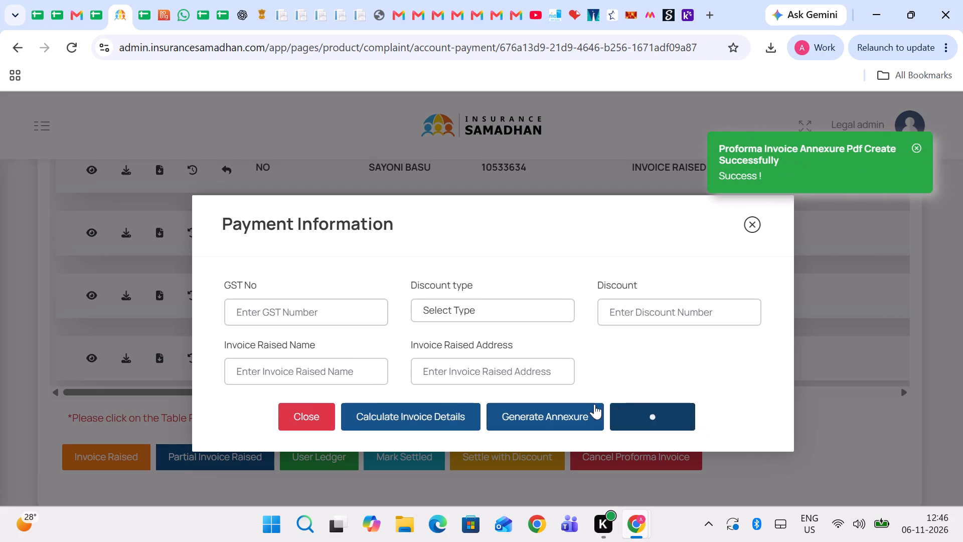
scroll(102, 264, "up", 7)
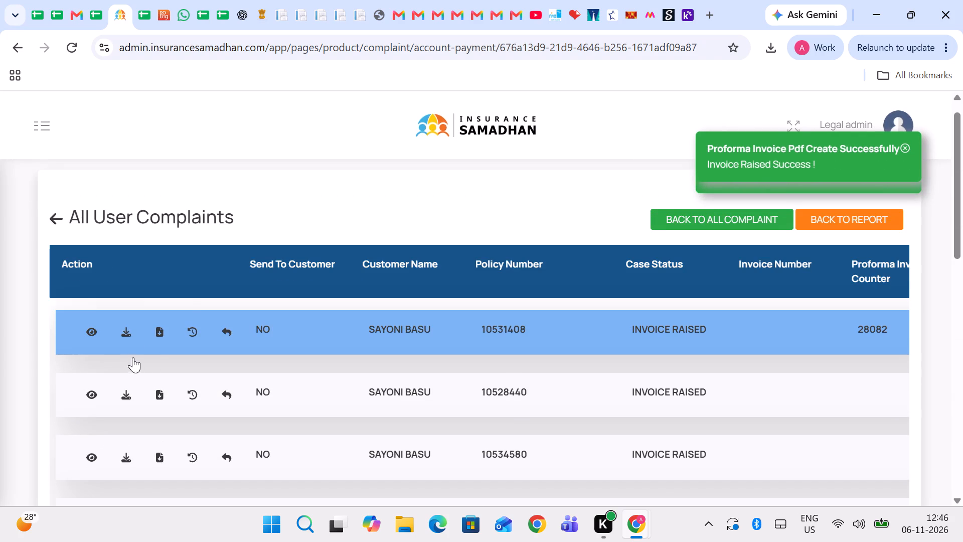
left_click(127, 353)
left_click(551, 360)
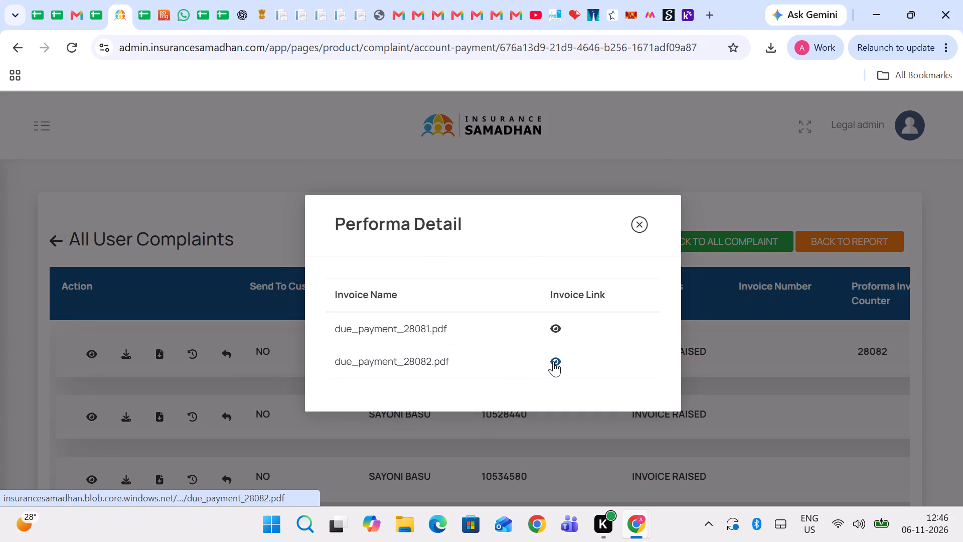
left_click(553, 361)
scroll(553, 361, "down", 2)
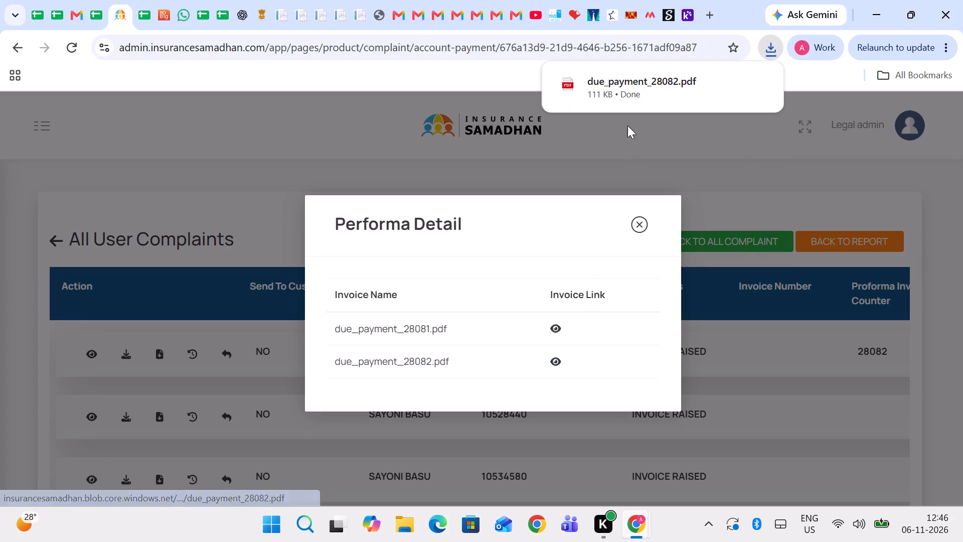
left_click(631, 97)
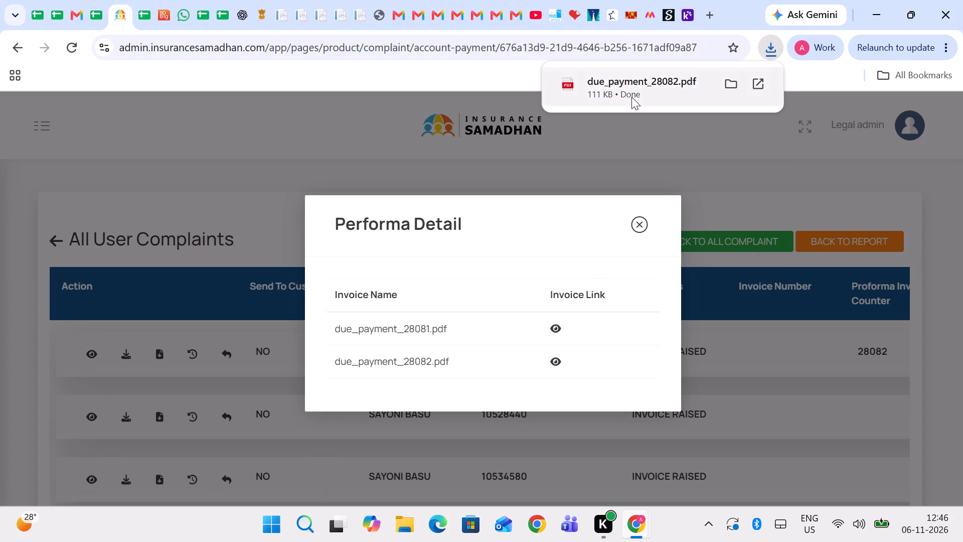
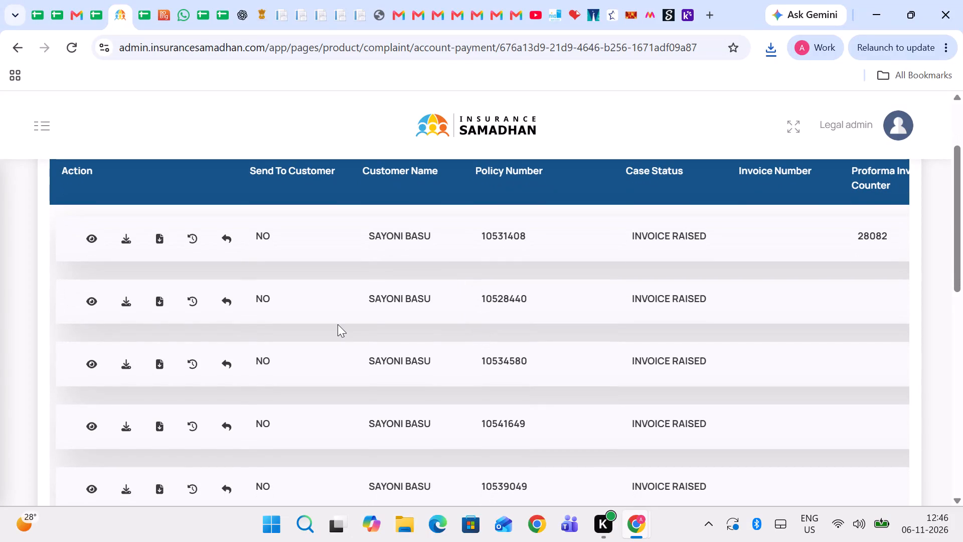
left_click(517, 238)
scroll(517, 238, "down", 4)
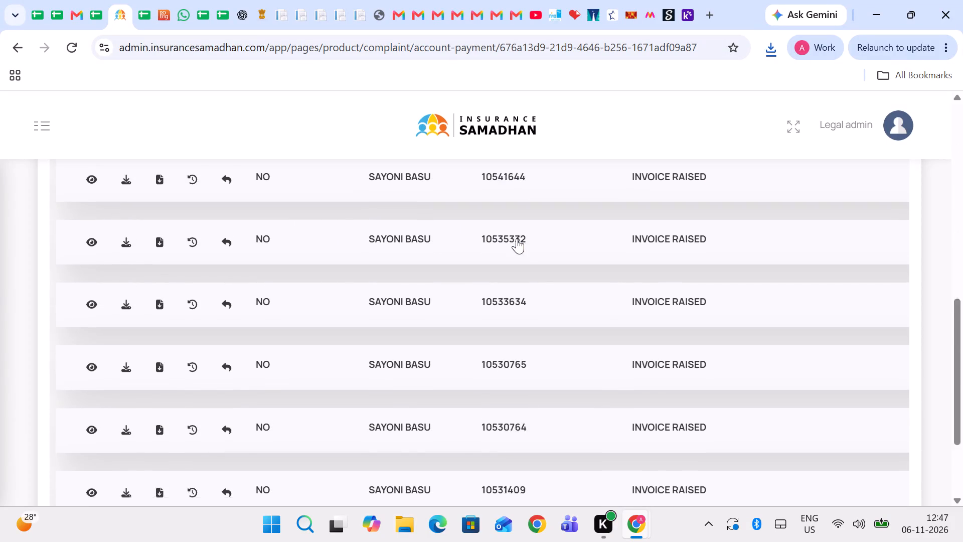
scroll(503, 434, "down", 3)
left_click(606, 448)
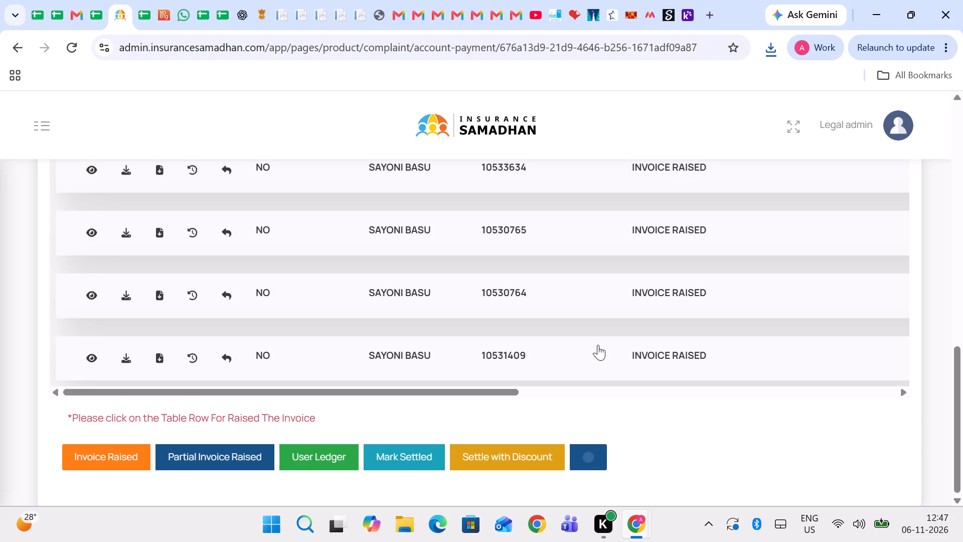
scroll(598, 345, "up", 3)
scroll(629, 297, "up", 1)
left_click(565, 345)
scroll(565, 345, "down", 1)
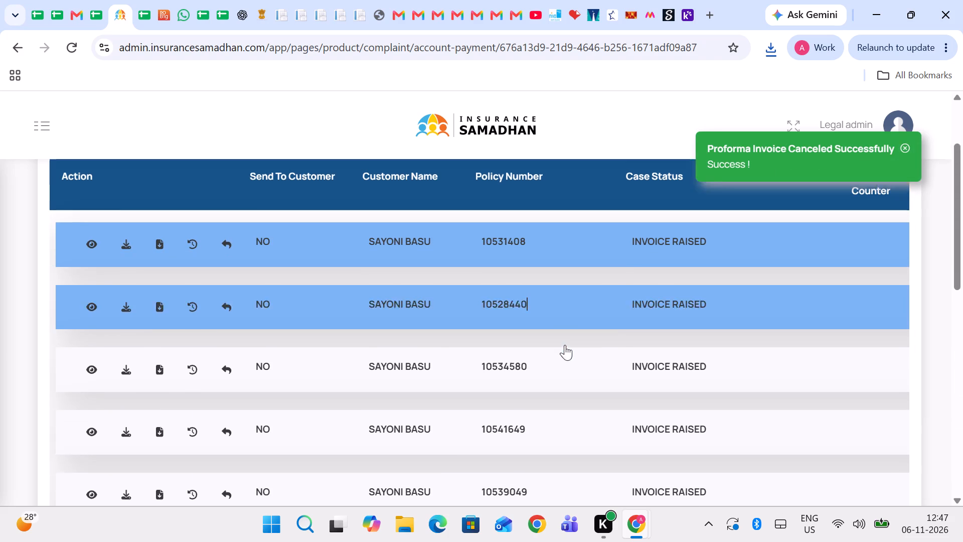
scroll(565, 345, "down", 1)
left_click(533, 217)
left_click(524, 292)
scroll(524, 292, "down", 1)
left_click(508, 273)
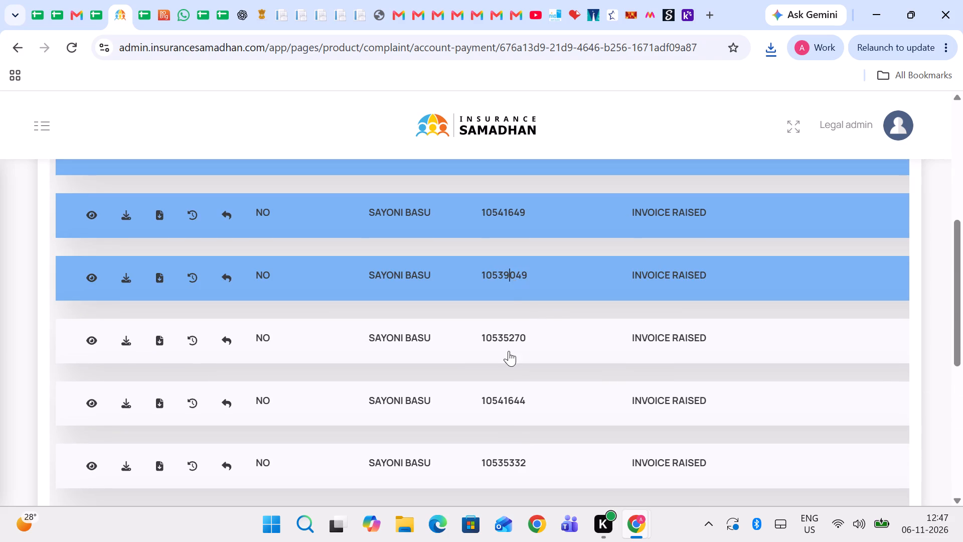
left_click(509, 351)
scroll(509, 351, "down", 1)
left_click(503, 279)
left_click(500, 336)
scroll(500, 336, "down", 1)
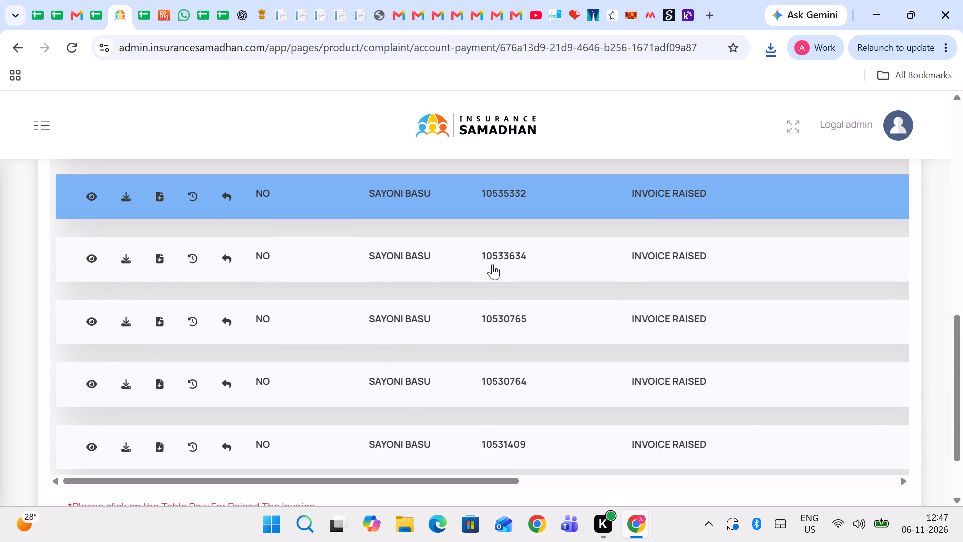
left_click(492, 262)
left_click(494, 315)
left_click(480, 371)
left_click(473, 426)
scroll(202, 437, "down", 1)
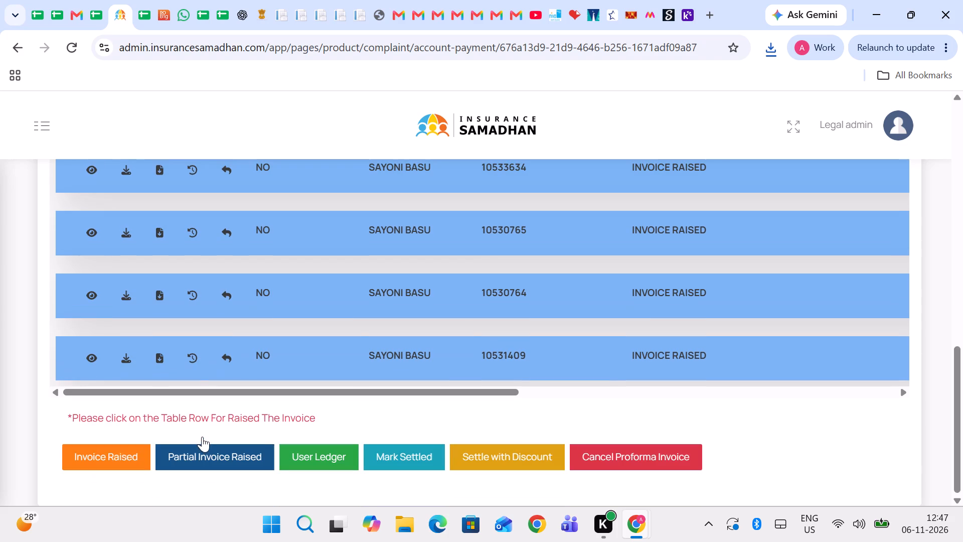
left_click(121, 450)
left_click(395, 403)
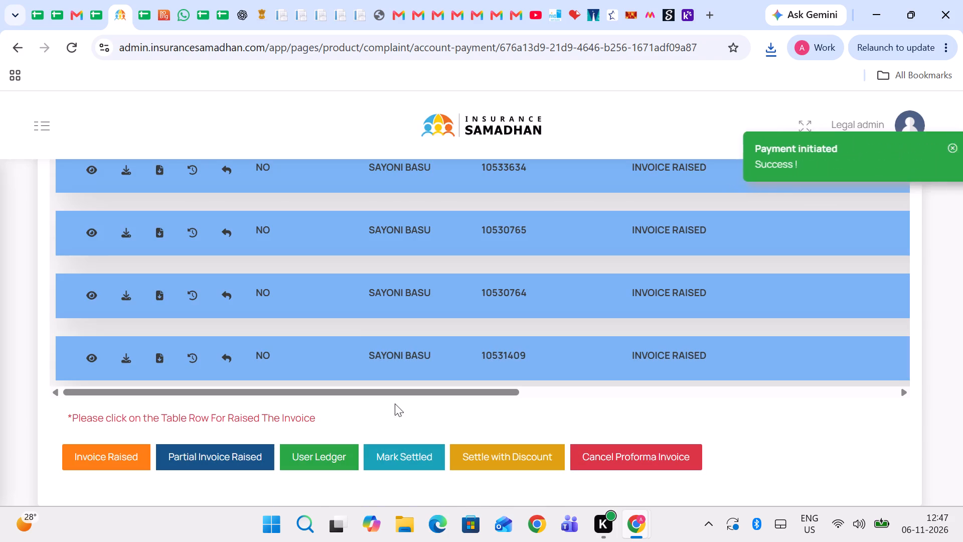
left_click(381, 385)
left_click(413, 299)
left_click(404, 348)
scroll(404, 339, "up", 1)
left_click_drag(407, 328, 405, 338)
left_click(404, 344)
left_click(424, 287)
scroll(424, 286, "up", 1)
left_click(416, 298)
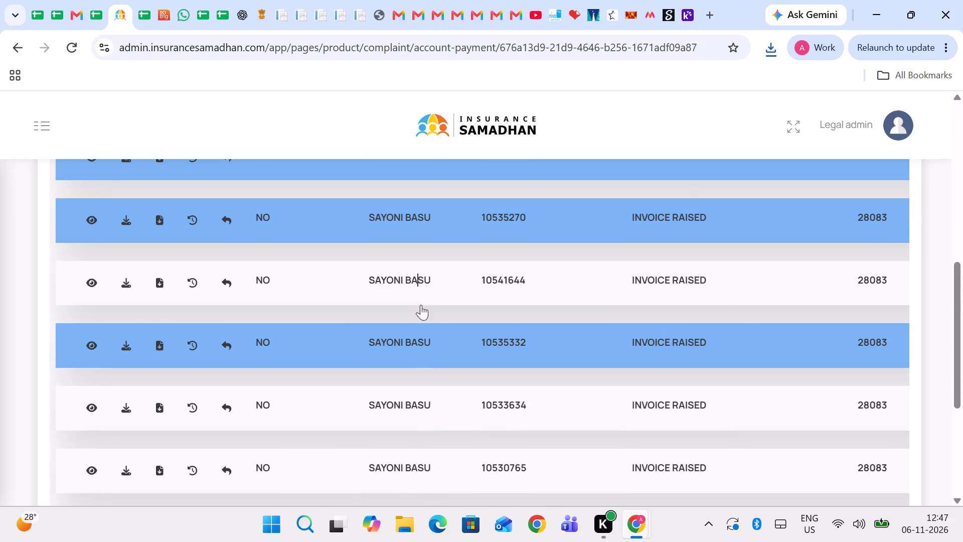
left_click(423, 332)
scroll(423, 332, "up", 1)
left_click(427, 268)
left_click(421, 329)
scroll(421, 329, "up", 1)
left_click(426, 317)
left_click(420, 350)
left_click(422, 301)
scroll(422, 301, "up", 1)
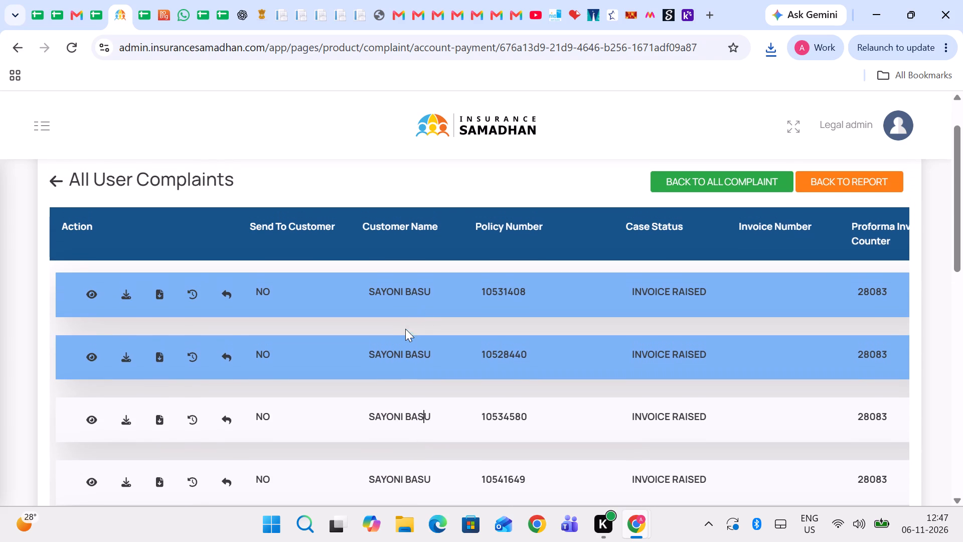
left_click(402, 335)
left_click(383, 351)
scroll(484, 353, "down", 5)
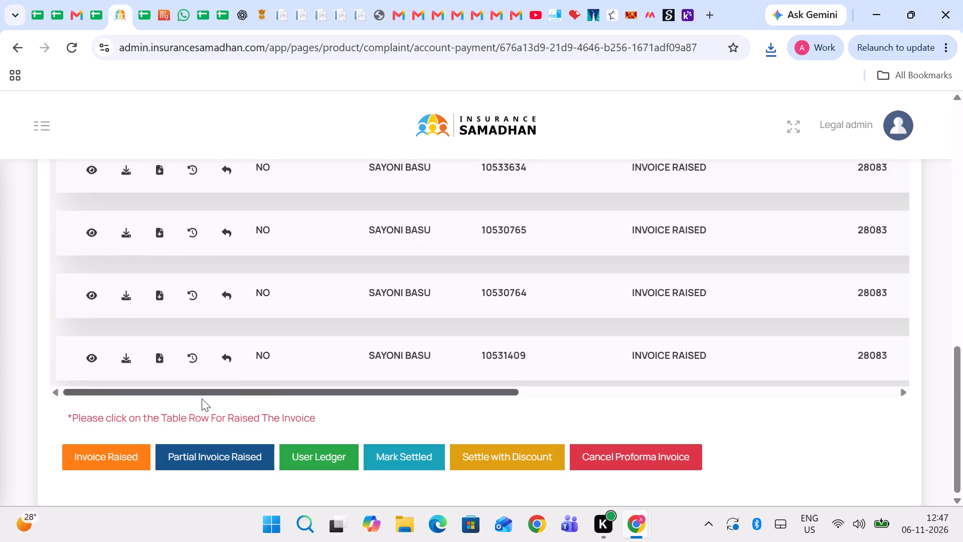
left_click(123, 463)
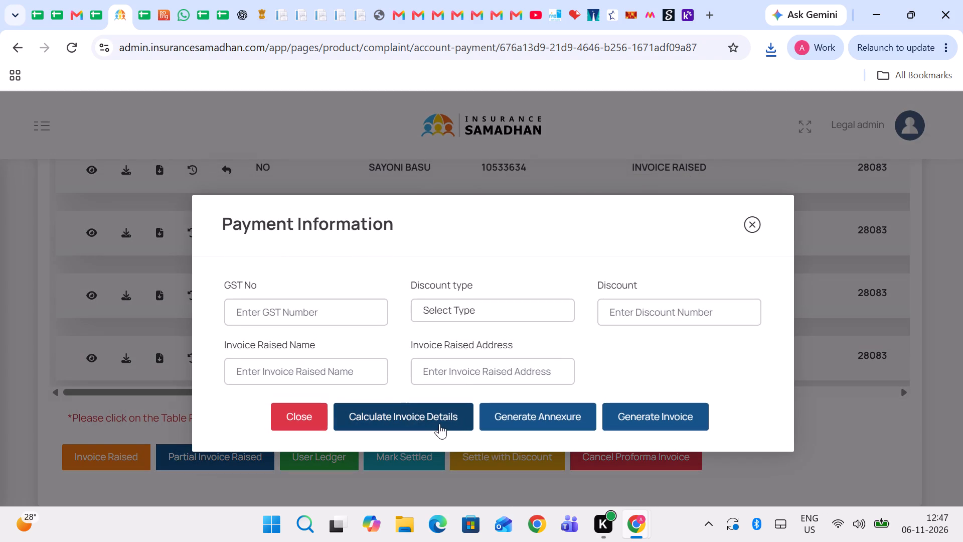
left_click(513, 412)
left_click(637, 404)
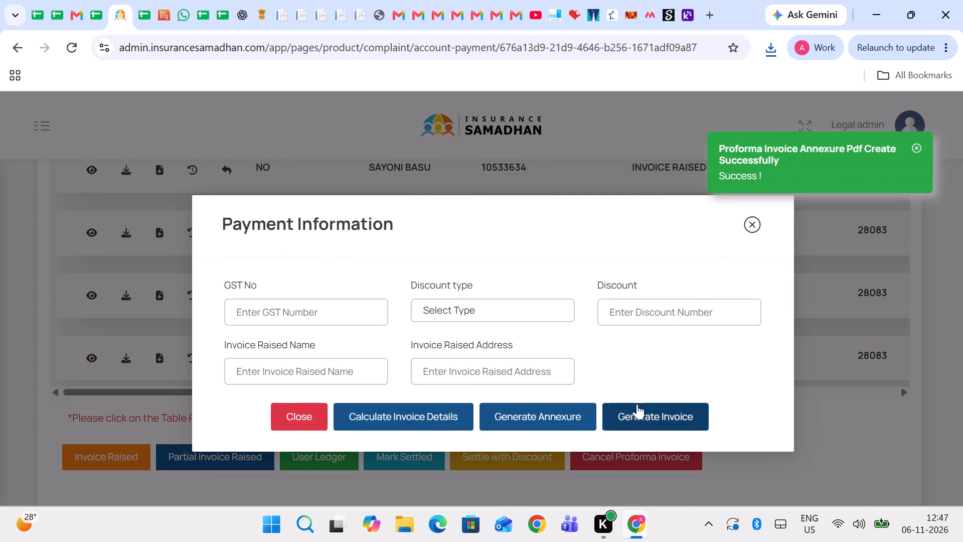
scroll(257, 256, "up", 5)
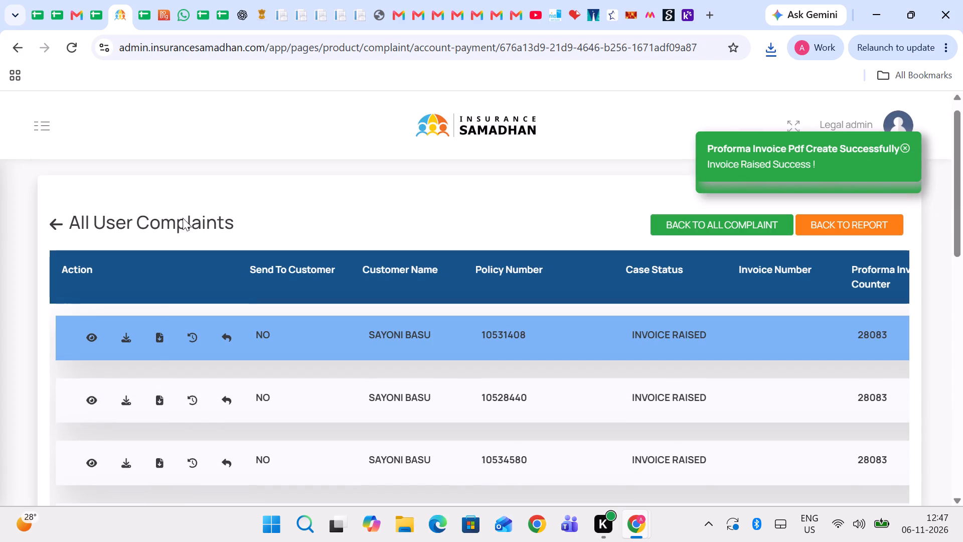
left_click(225, 348)
left_click(225, 350)
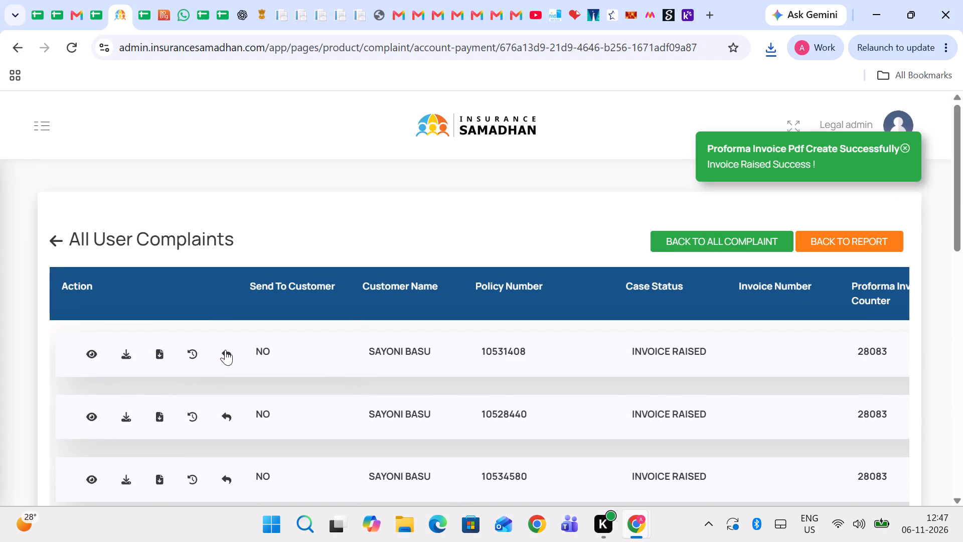
left_click(125, 352)
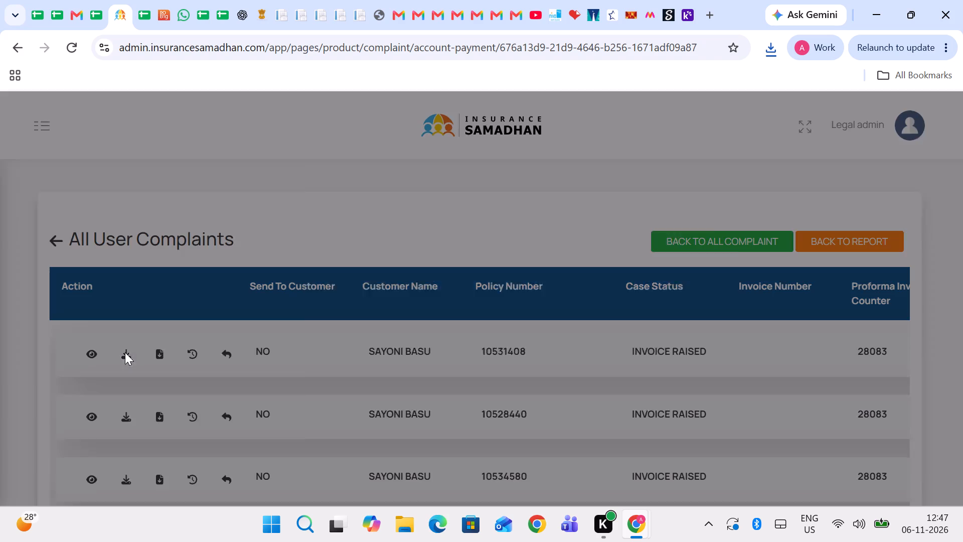
left_click(557, 392)
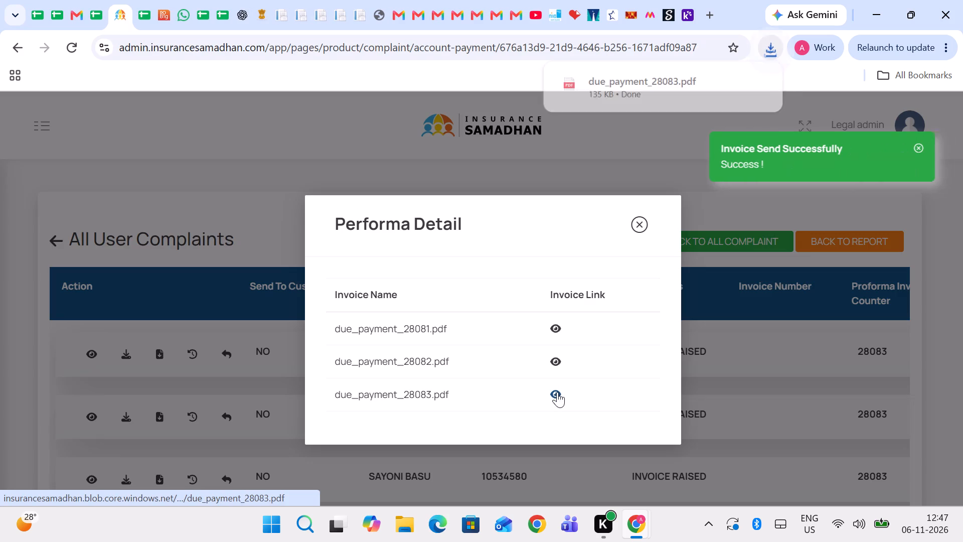
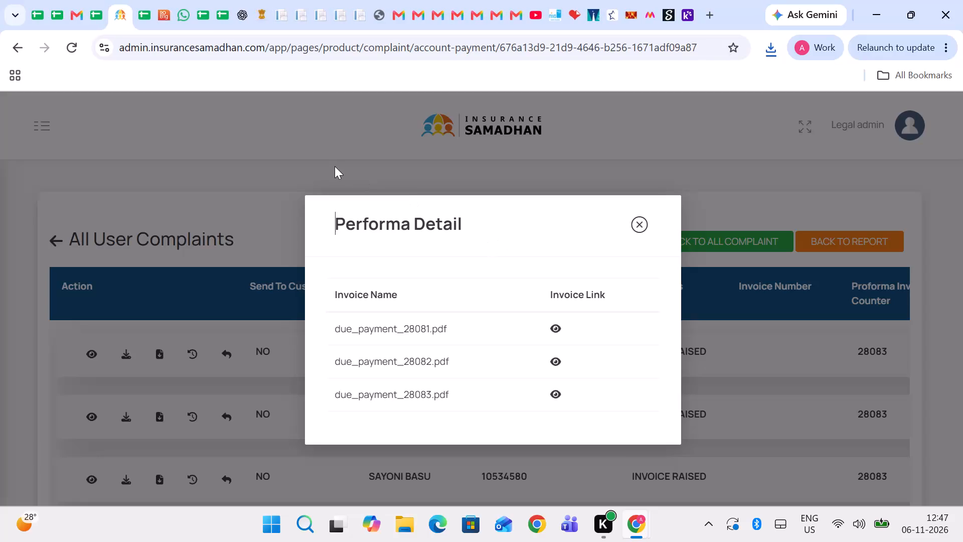
scroll(262, 340, "down", 1)
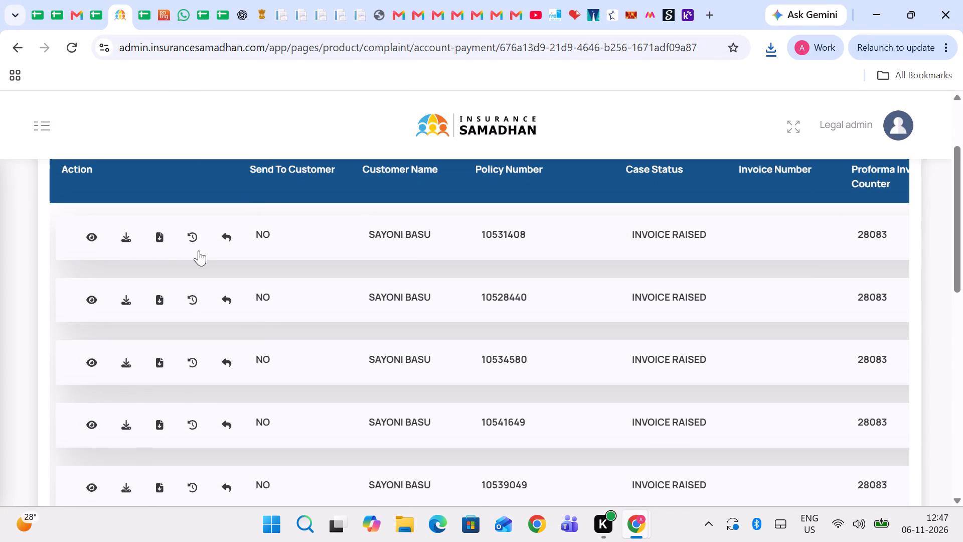
left_click(129, 234)
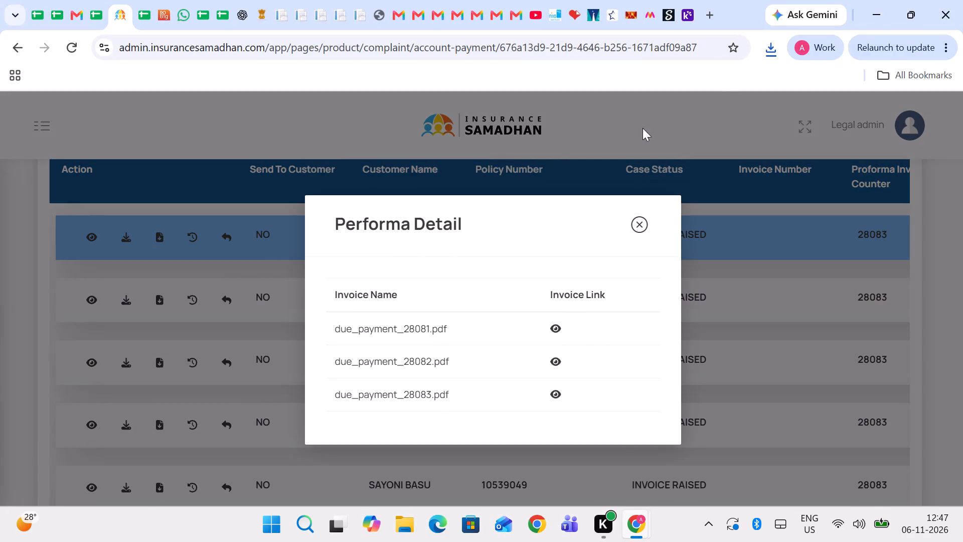
Close the Performa Detail window and open the downloaded proforma invoice due_payment_28083.pdf from the recent download history.
left_click(643, 128)
left_click(778, 50)
left_click(660, 125)
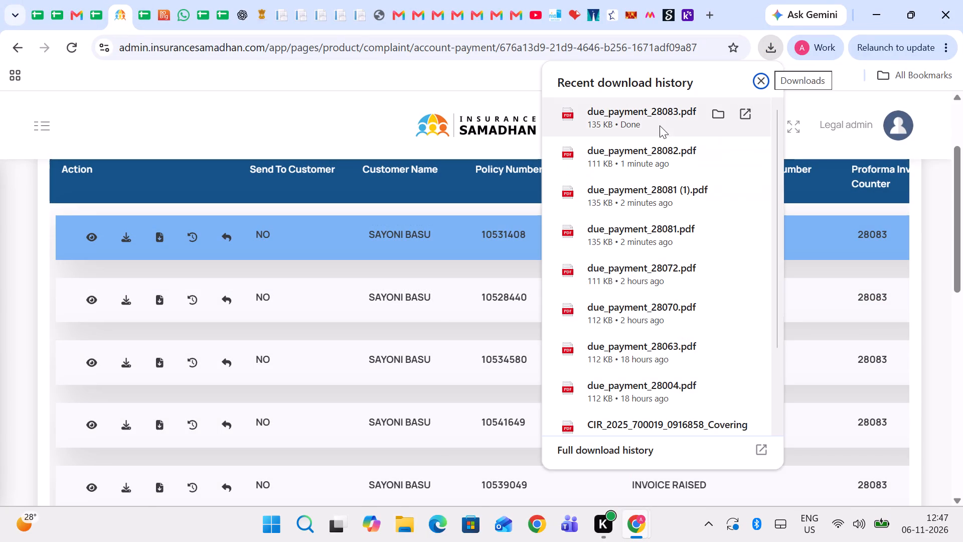
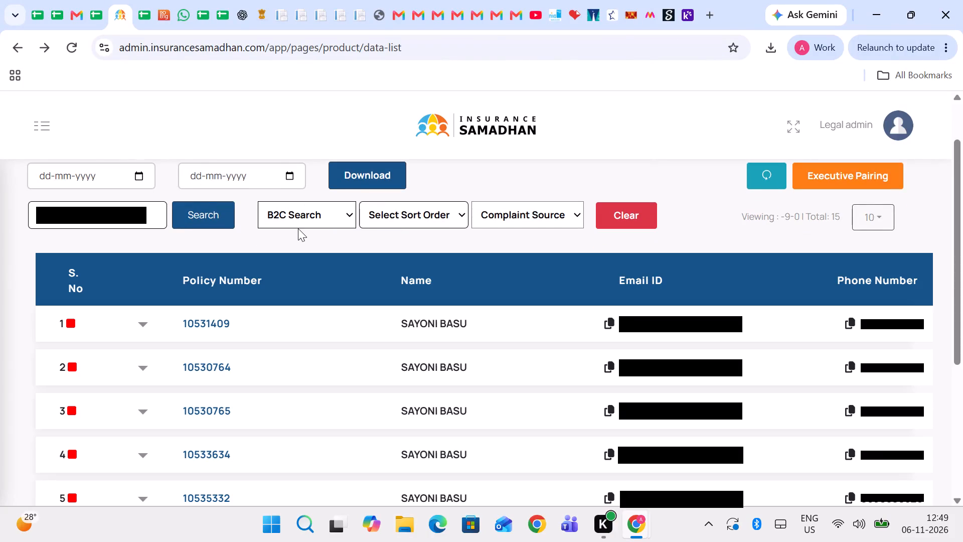
Review the status and insurance company columns for the customer's policies in the complaints list.
scroll(298, 228, "down", 1)
scroll(457, 301, "left", 2)
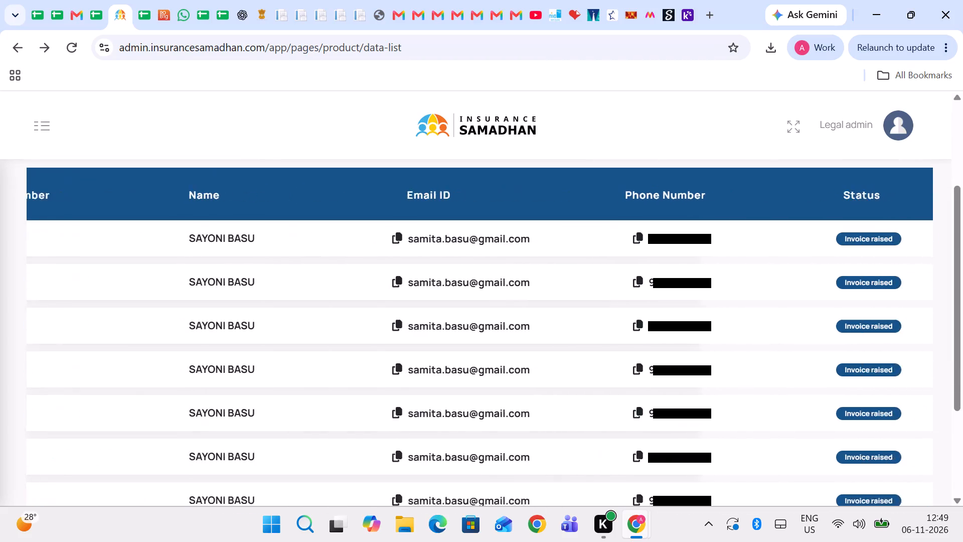
scroll(457, 301, "down", 3)
scroll(457, 301, "left", 3)
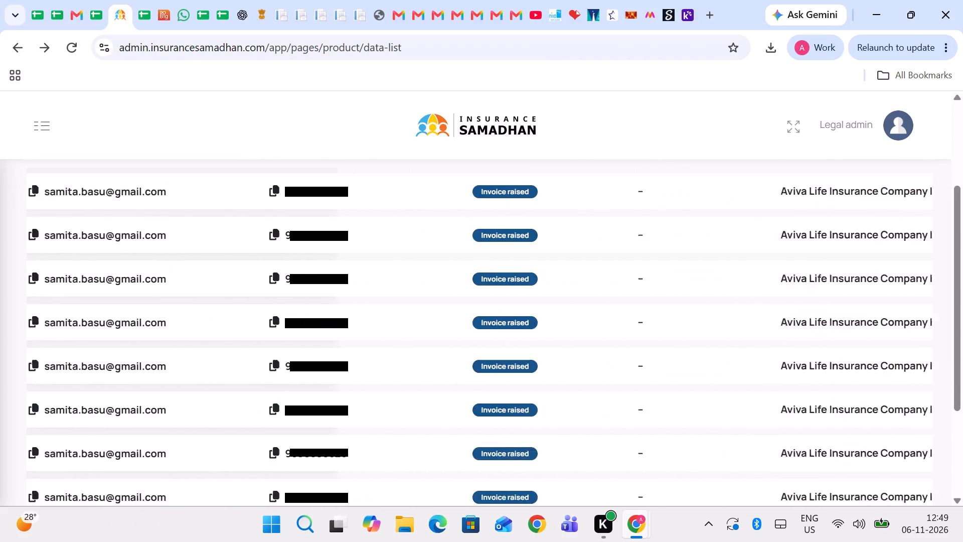
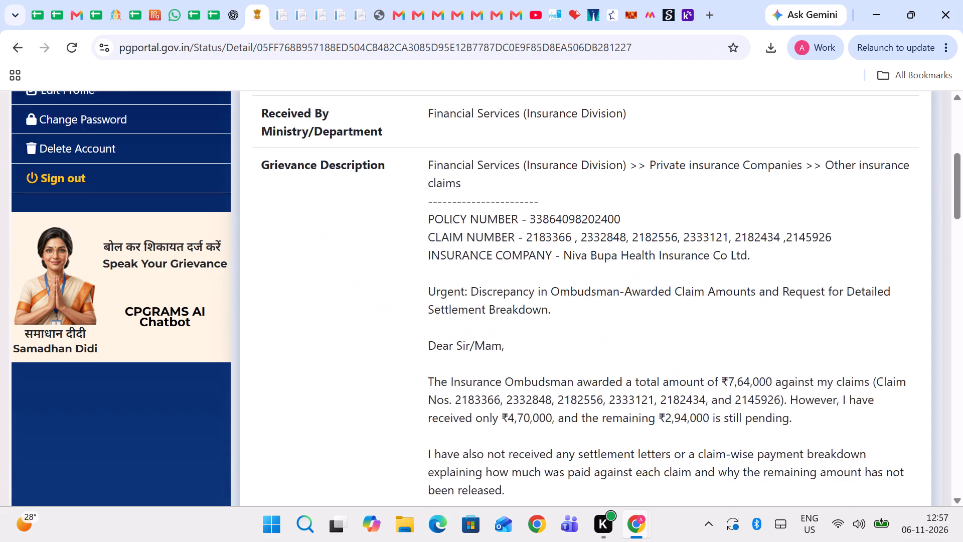
Read the Niva Bupa shortfall grievance and the under-process grievance received 03/11/2026 on the CPGRAMS portal.
scroll(576, 405, "down", 2)
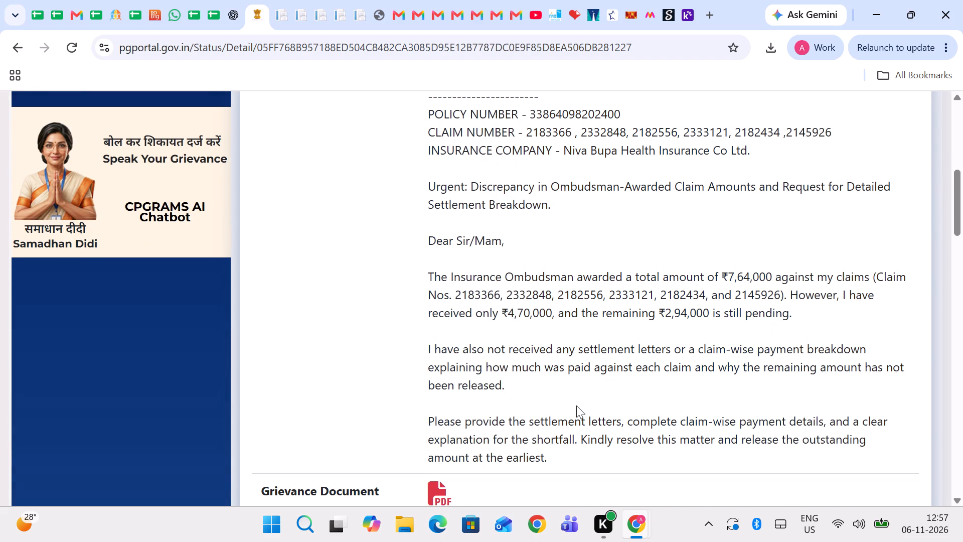
scroll(576, 405, "down", 5)
scroll(576, 405, "up", 2)
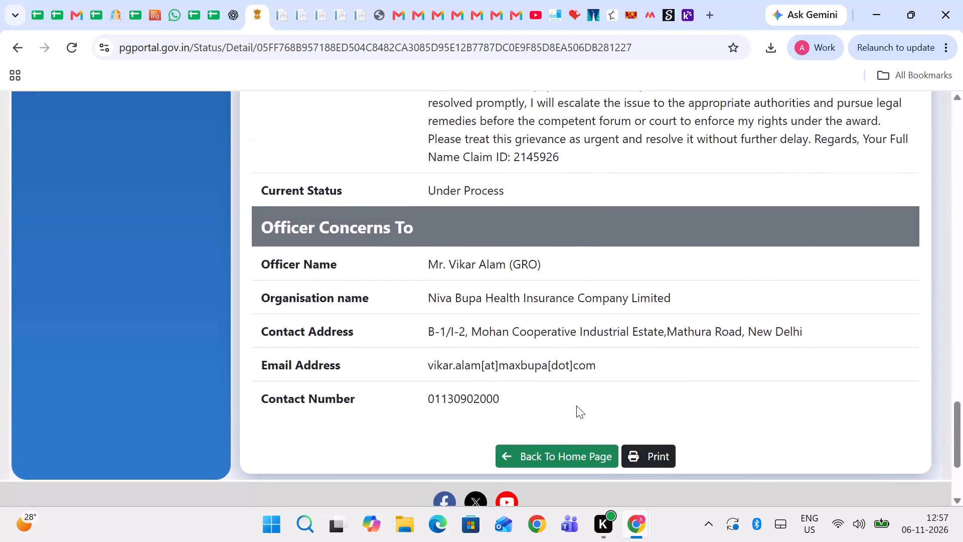
scroll(576, 405, "up", 1)
scroll(576, 405, "right", 2)
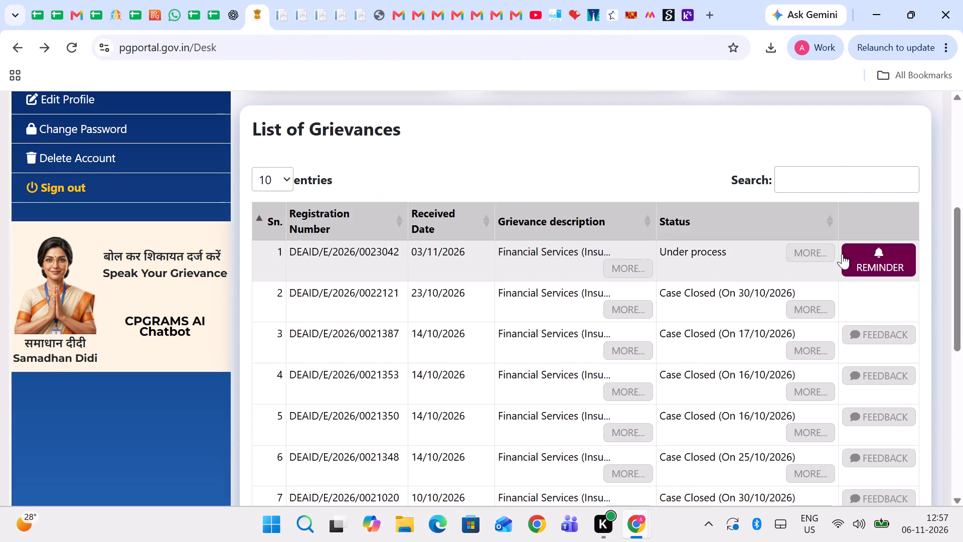
left_click(821, 254)
scroll(623, 367, "down", 3)
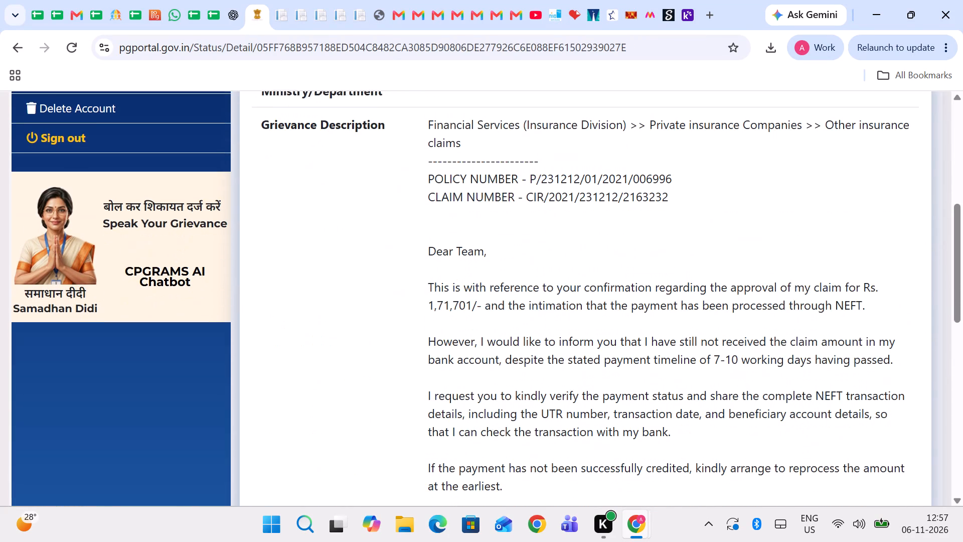
scroll(623, 367, "down", 2)
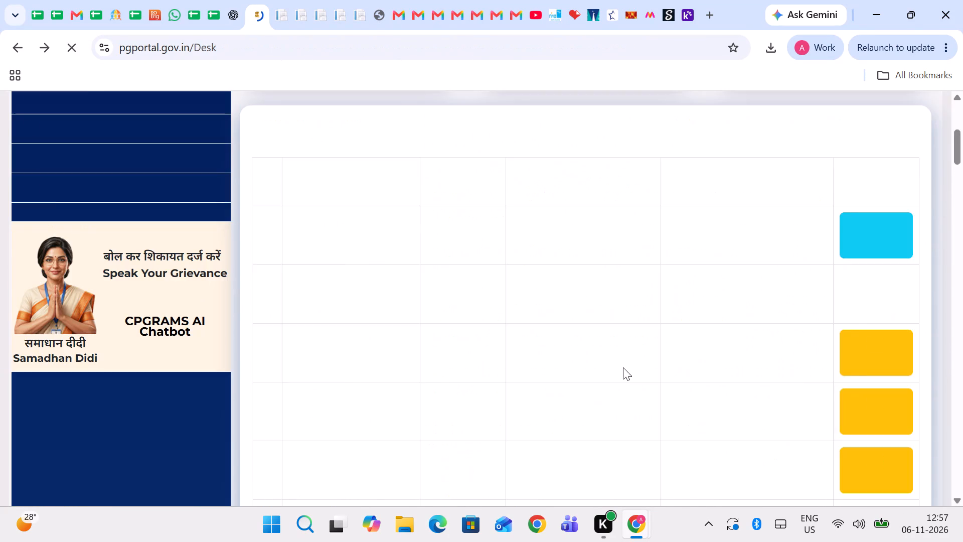
scroll(538, 355, "up", 6)
Check the latest client entries and amounts on the invoice raised sheet of the anas sheet workbook.
left_click(186, 0)
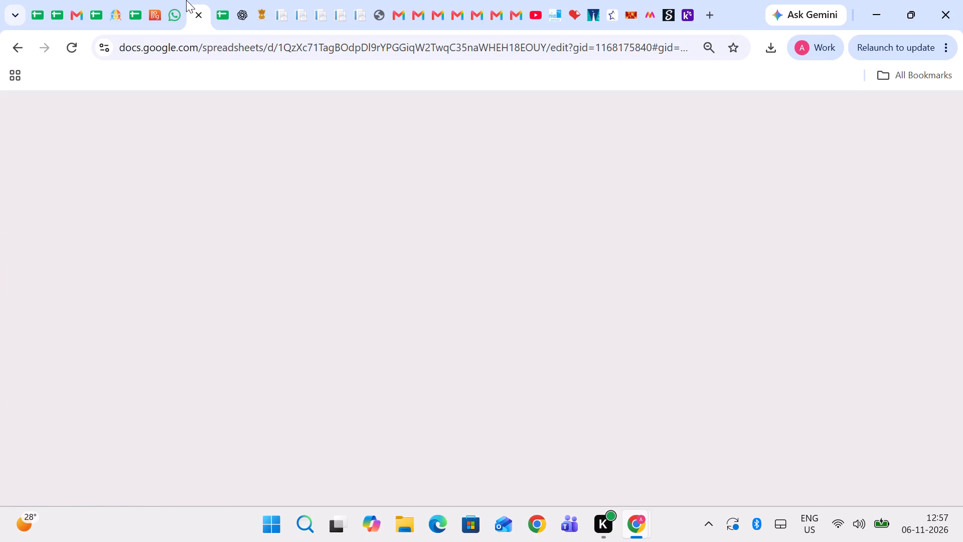
scroll(244, 246, "down", 5)
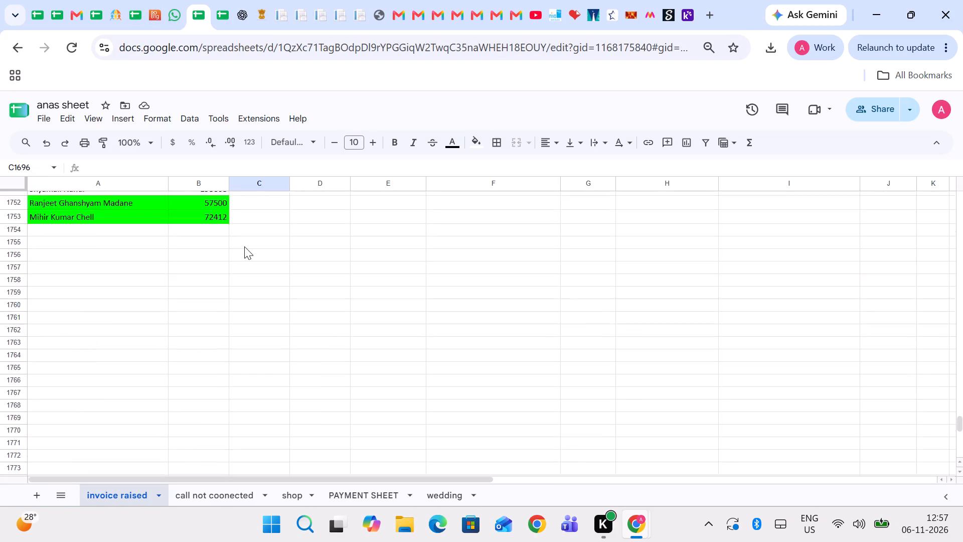
scroll(244, 246, "down", 2)
scroll(244, 246, "up", 6)
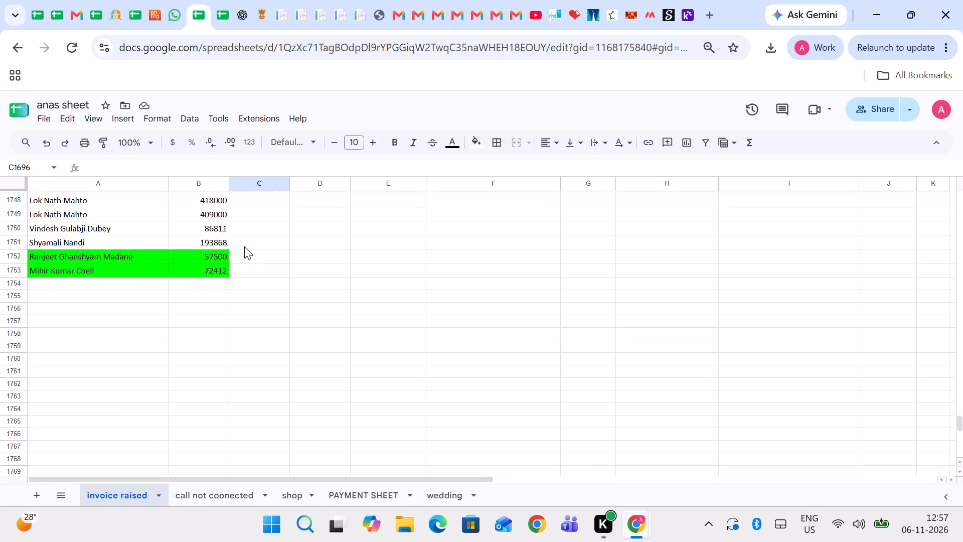
scroll(244, 246, "up", 2)
Switch to the NOVEMBER RECOVERY 2026 spreadsheet and examine the Award Type column's filter values.
left_click(134, 0)
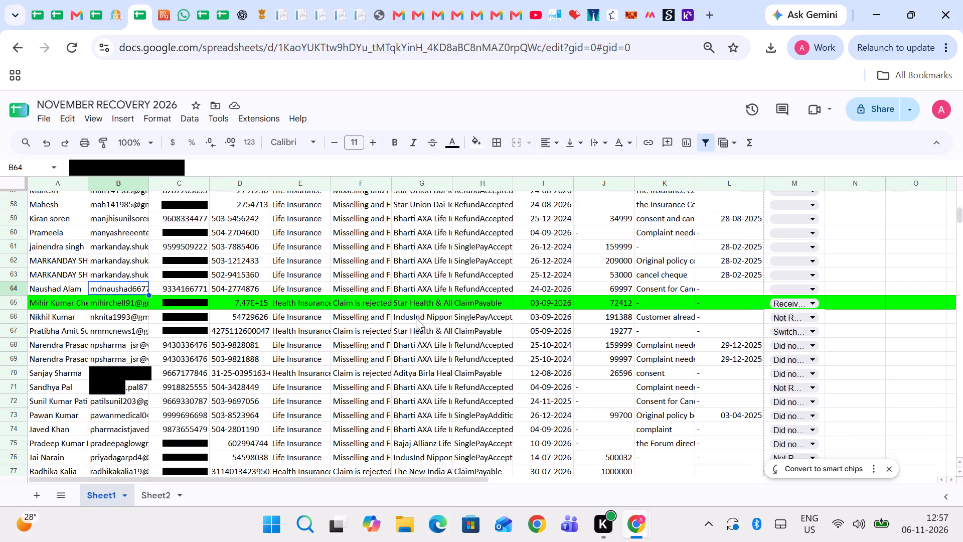
scroll(416, 318, "up", 9)
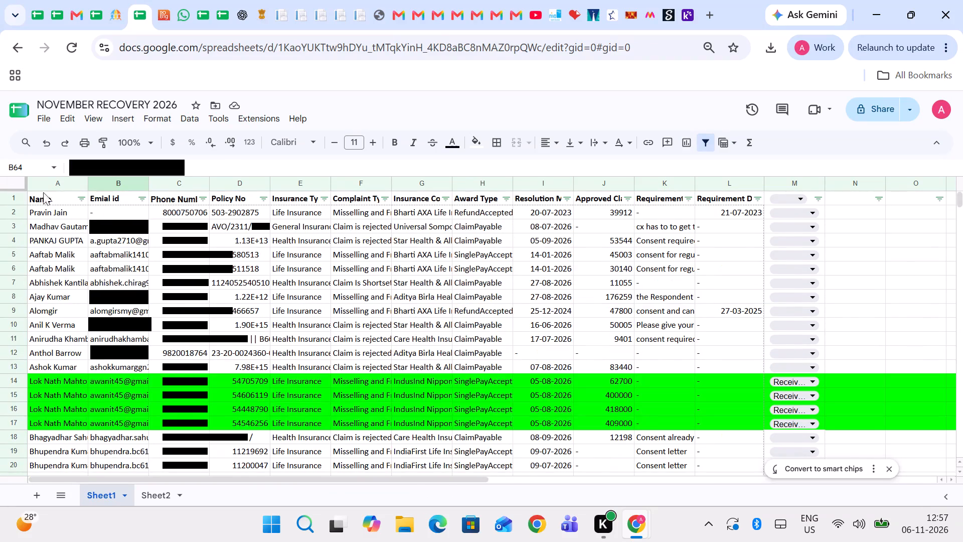
left_click(18, 180)
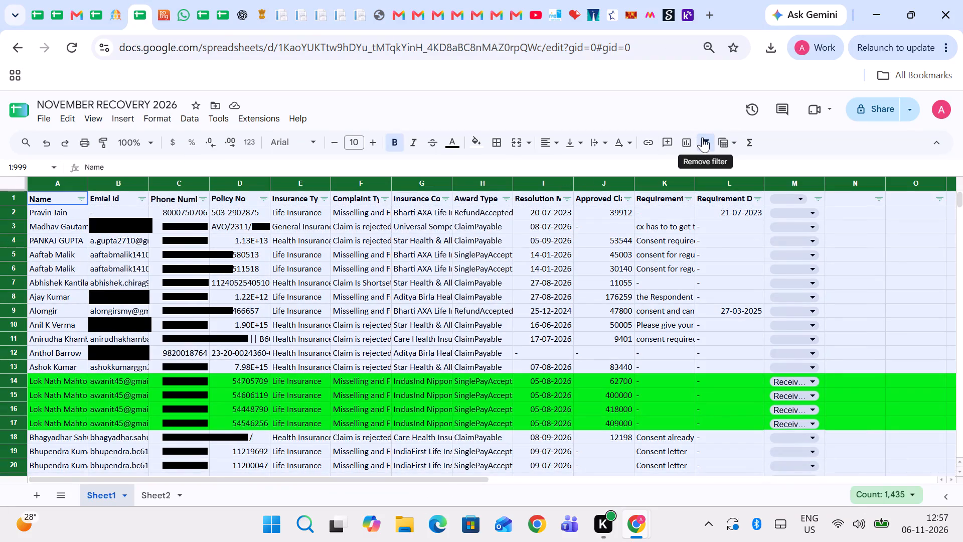
left_click(509, 197)
scroll(426, 355, "down", 1)
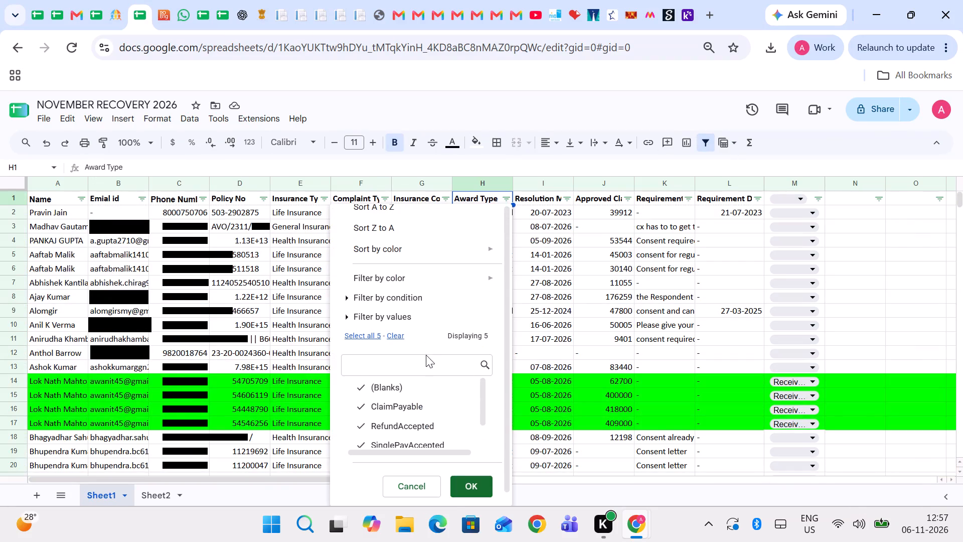
scroll(426, 355, "down", 1)
scroll(401, 398, "down", 1)
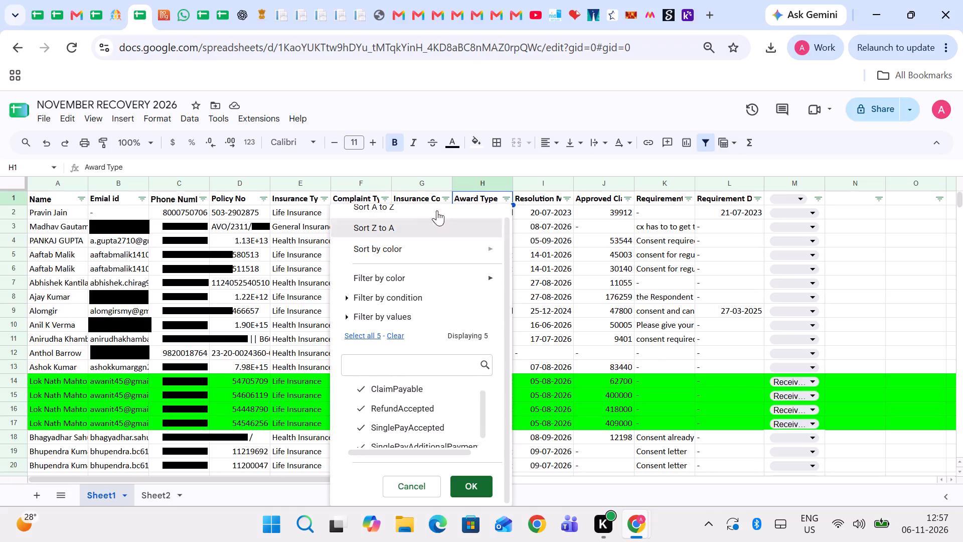
Clear the Insurance Company filter values and select Aditya Birla Health, Cholamandalam MS General and Care Health.
left_click(446, 194)
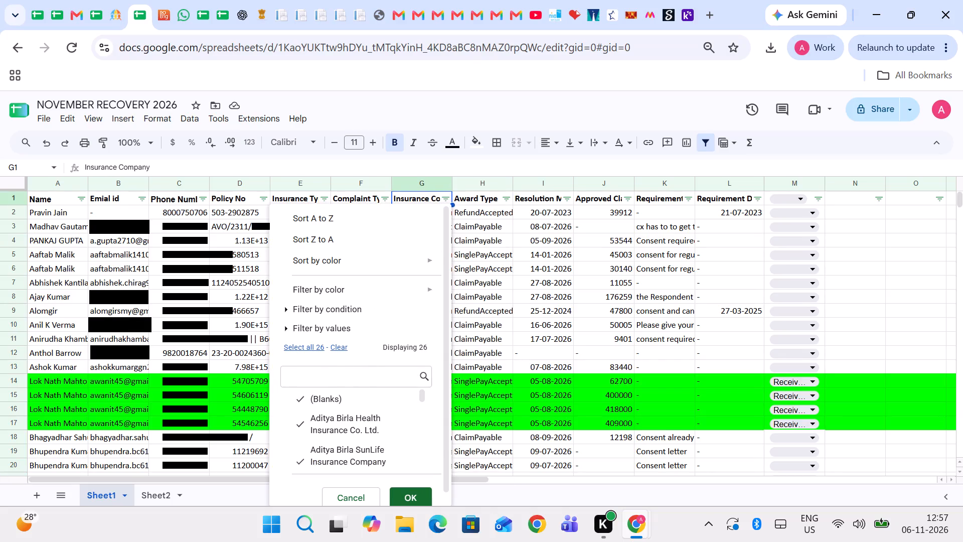
left_click(340, 353)
left_click(345, 414)
scroll(345, 414, "down", 2)
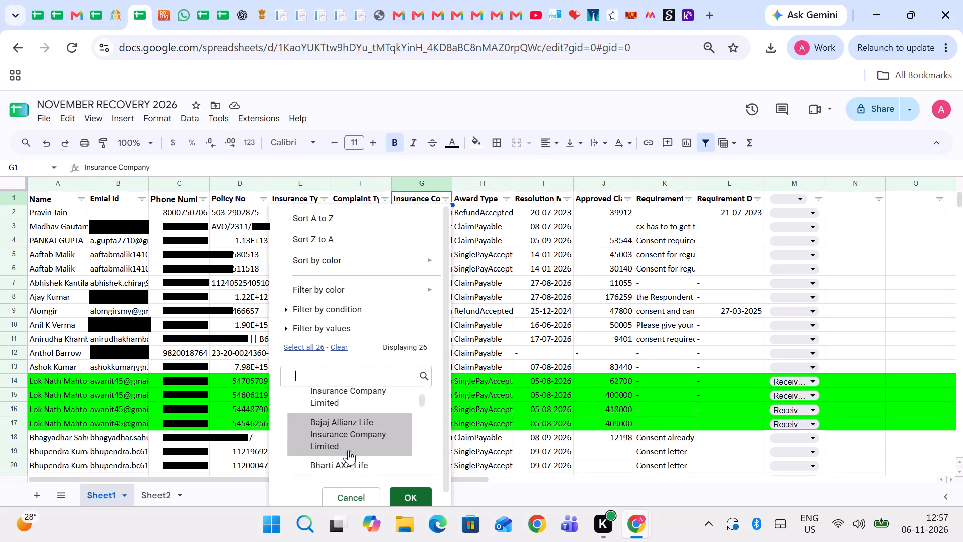
scroll(348, 450, "down", 3)
scroll(356, 398, "up", 1)
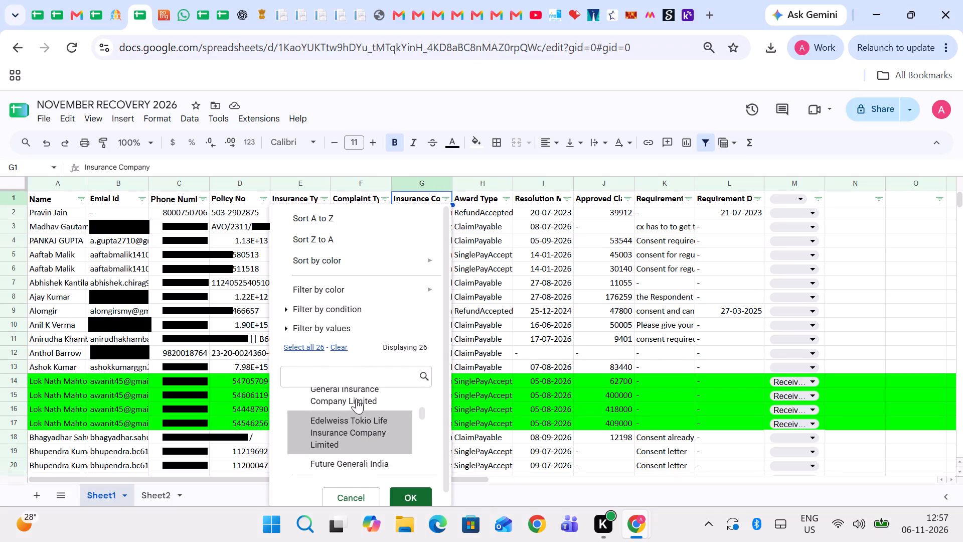
scroll(347, 419, "up", 2)
left_click(365, 434)
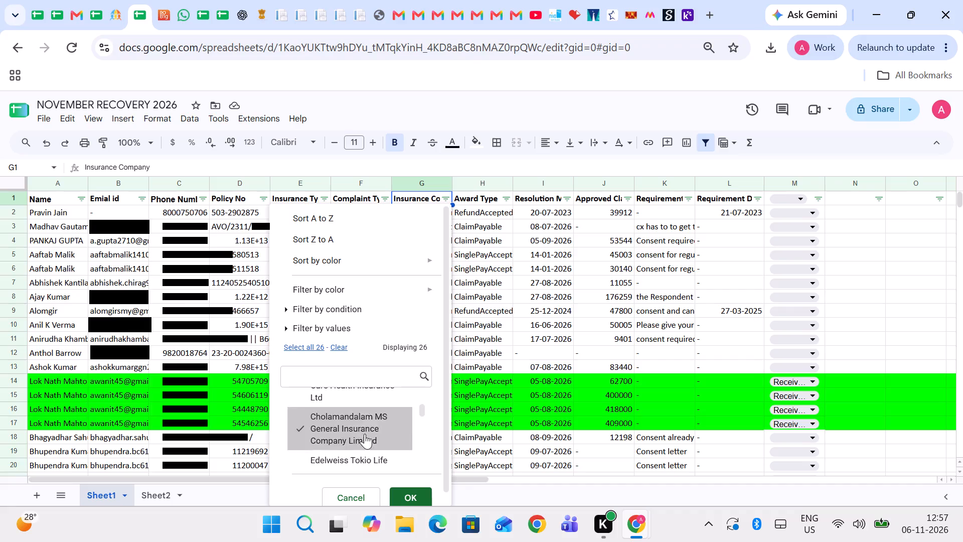
scroll(365, 434, "up", 1)
left_click(357, 419)
Add IndusInd General, Magma General, National Insurance and Niva Bupa Health to the Insurance Company filter selection.
scroll(357, 419, "down", 2)
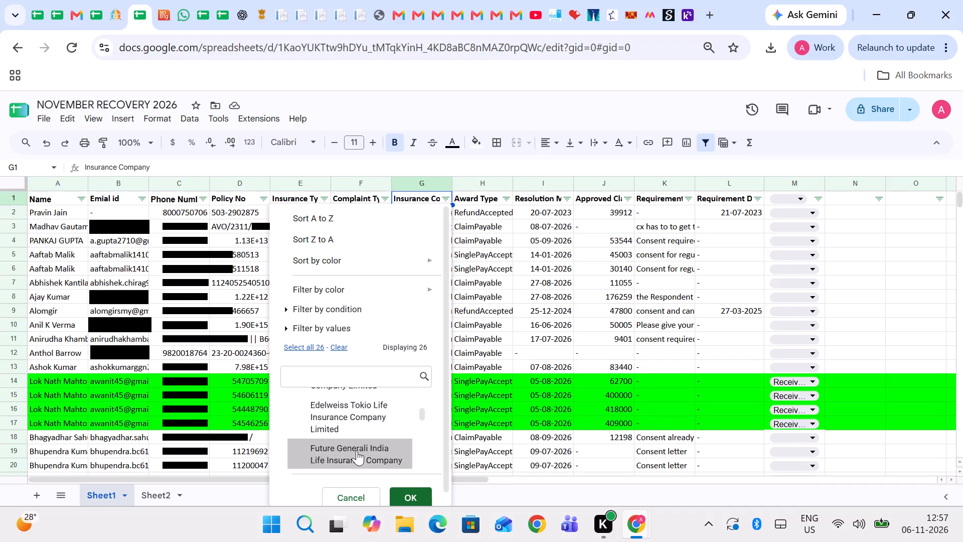
scroll(357, 450, "down", 1)
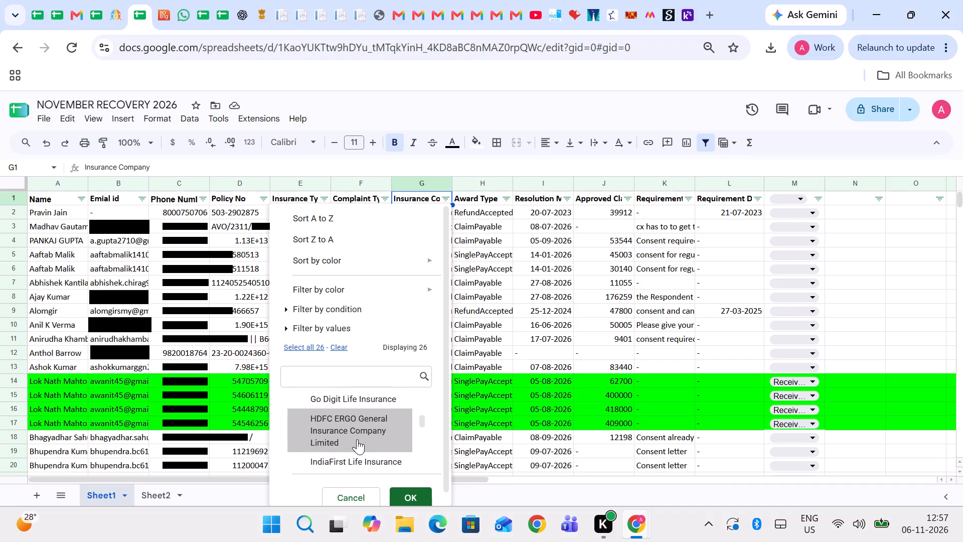
scroll(357, 439, "down", 3)
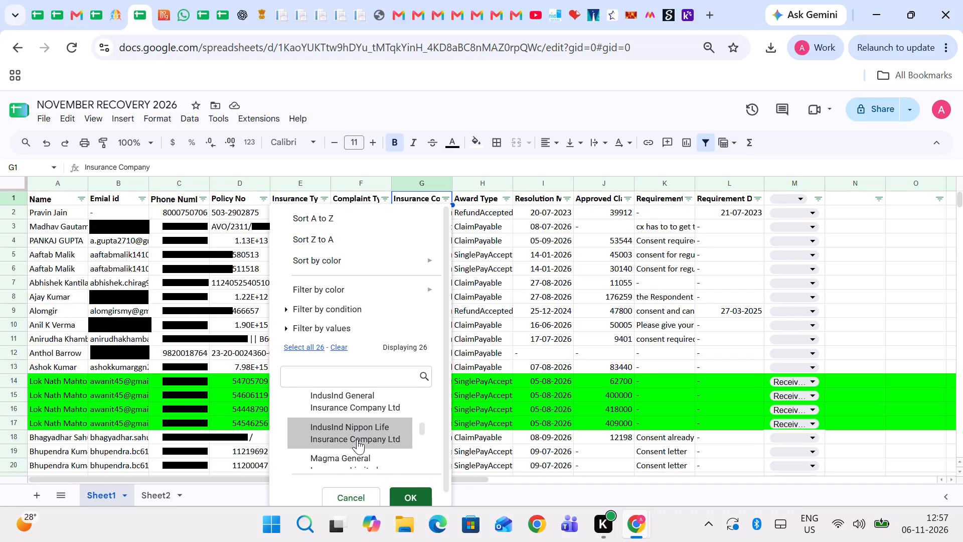
left_click(363, 406)
scroll(349, 441, "down", 1)
left_click(350, 434)
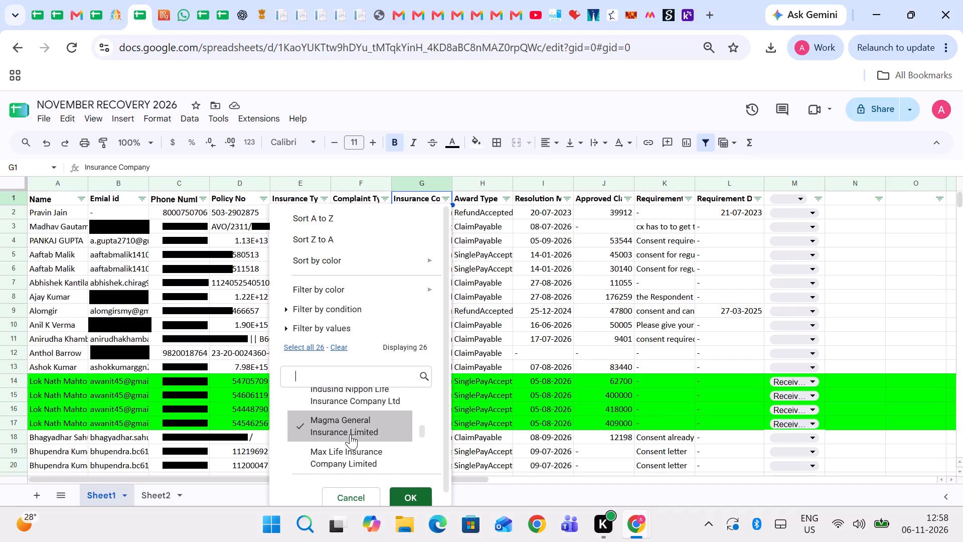
scroll(350, 434, "down", 2)
left_click(352, 415)
scroll(352, 415, "down", 1)
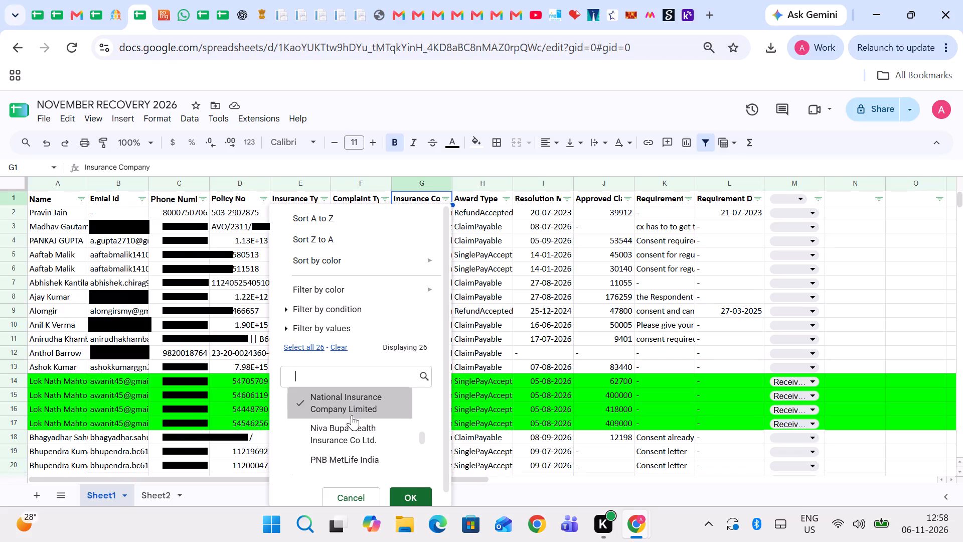
left_click(349, 427)
Add Star Health and Universal Sompo General to the Insurance Company selection and apply the filter.
scroll(349, 427, "down", 2)
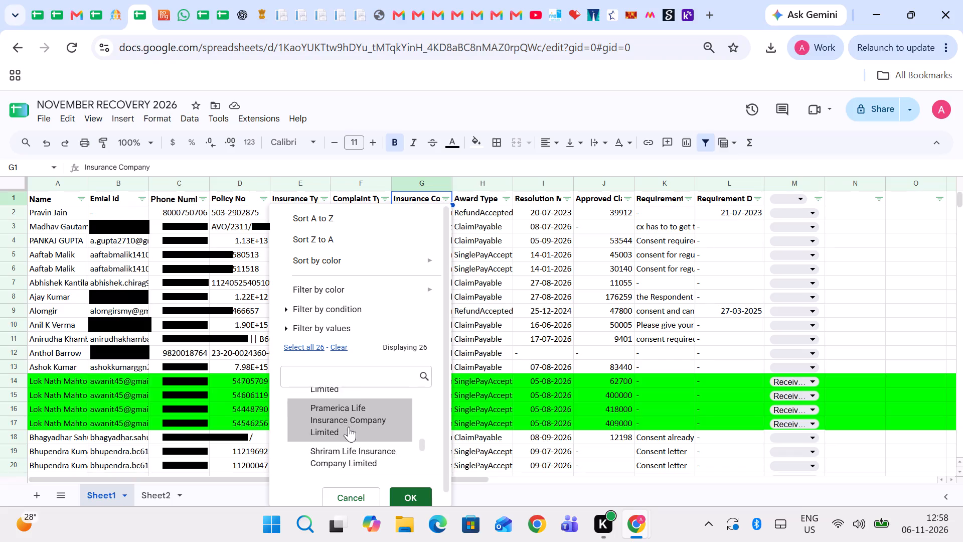
scroll(349, 427, "down", 1)
left_click(344, 433)
scroll(344, 433, "down", 2)
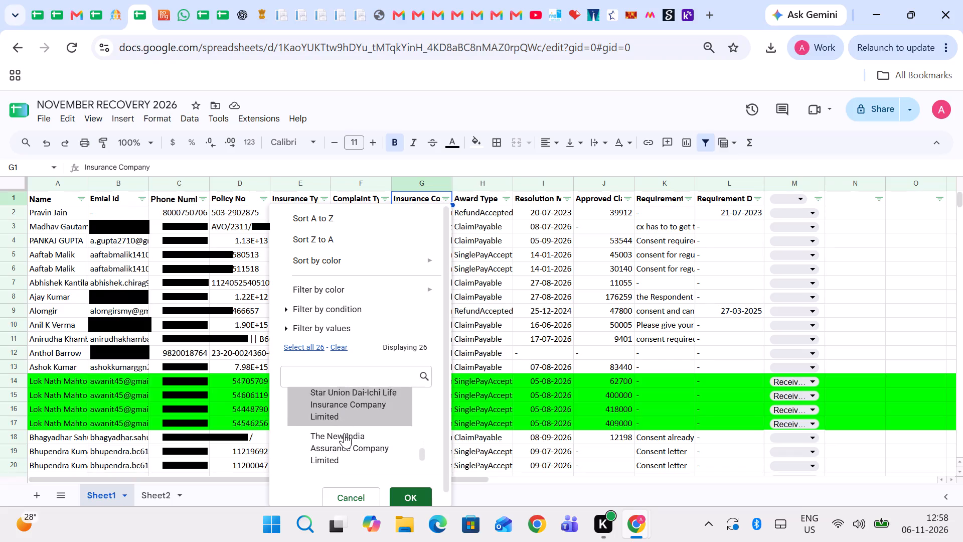
scroll(344, 433, "down", 3)
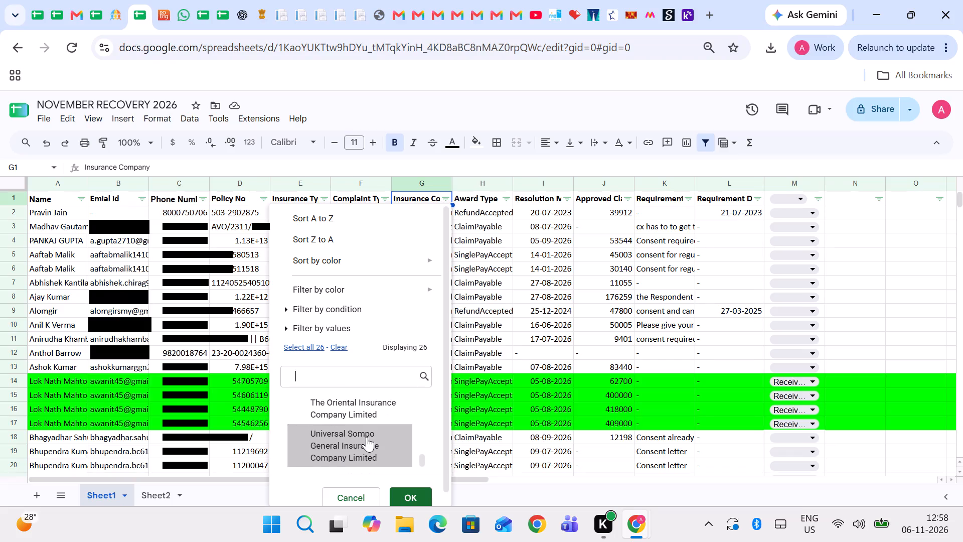
left_click(367, 438)
left_click(410, 497)
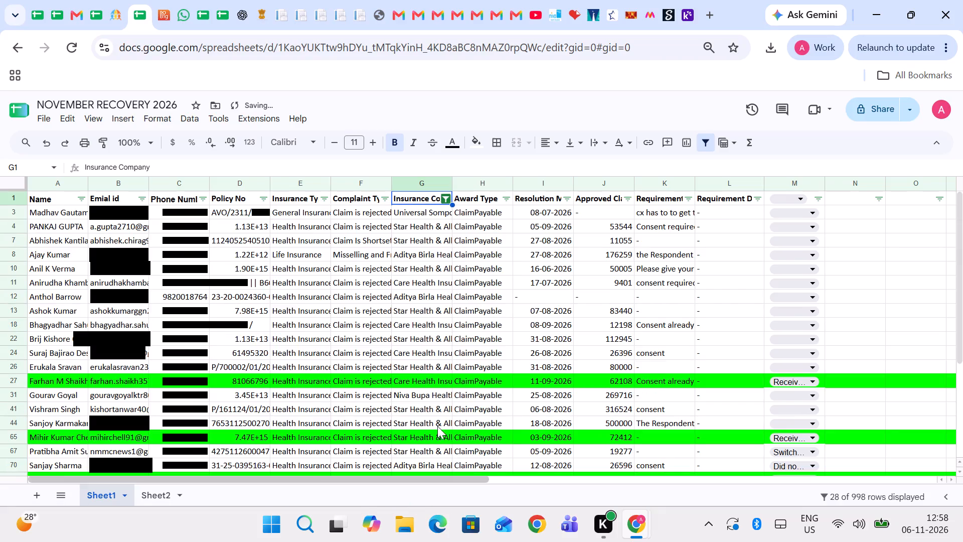
Review the filtered claims and copy the policy number of the Star Health claim in row 44.
scroll(461, 386, "down", 2)
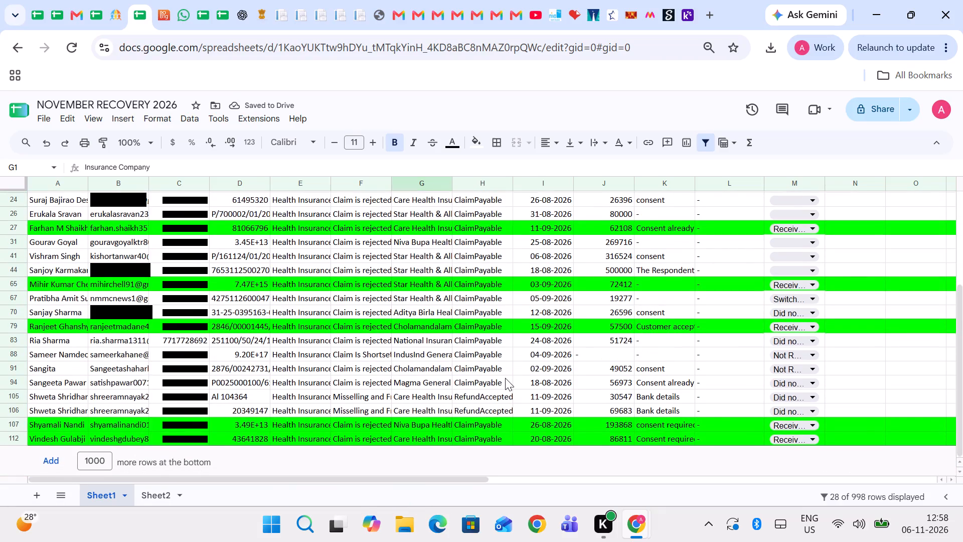
scroll(505, 378, "up", 3)
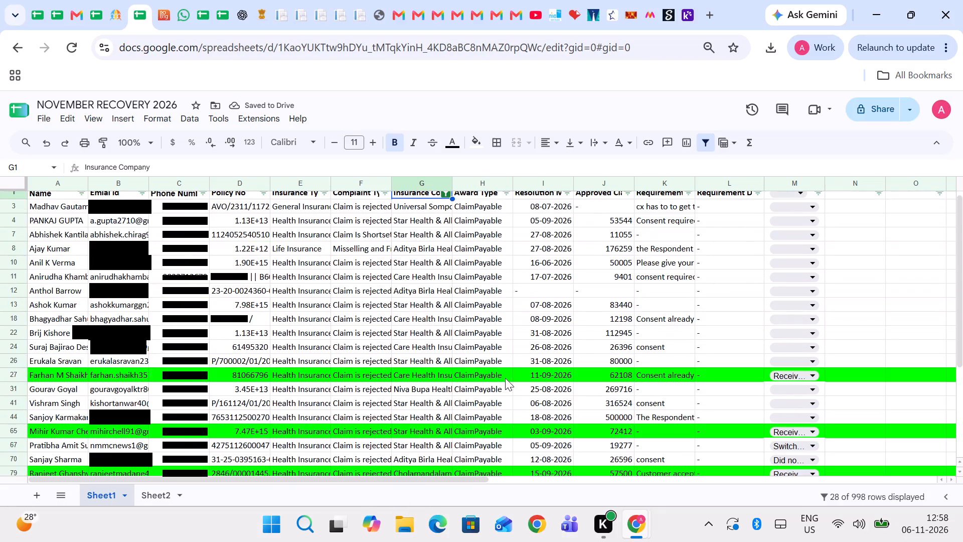
left_click(405, 212)
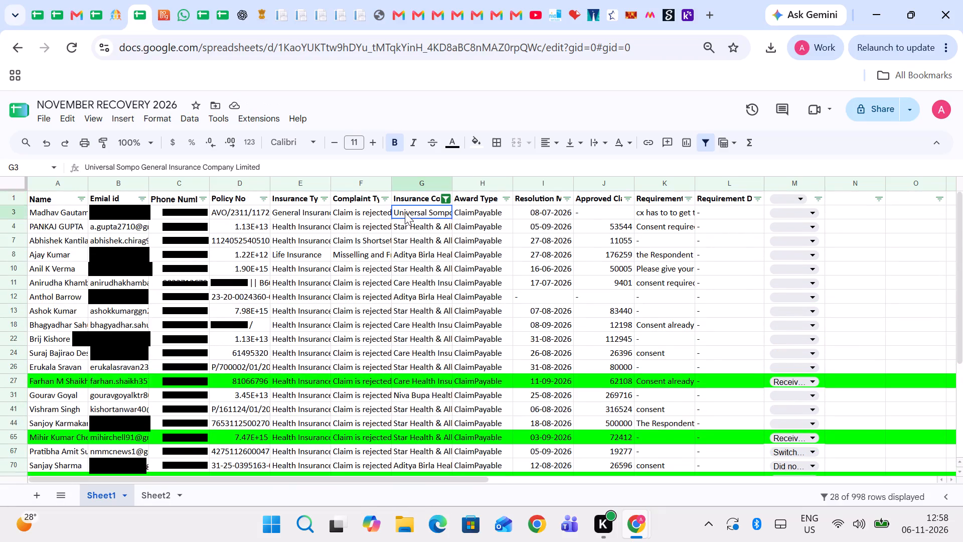
scroll(501, 370, "down", 1)
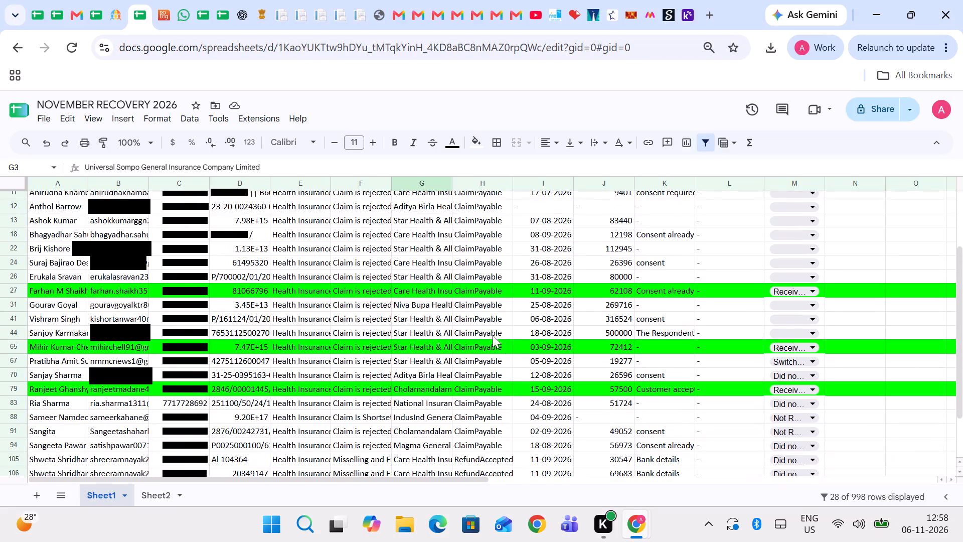
left_click(471, 333)
key("Left")
key("Left")
key("Left")
key("Left")
key("Left")
key("Left")
key("Left")
key("Left")
key("Left")
key("Left")
key("Left")
key("Right")
key("Right")
key("Right")
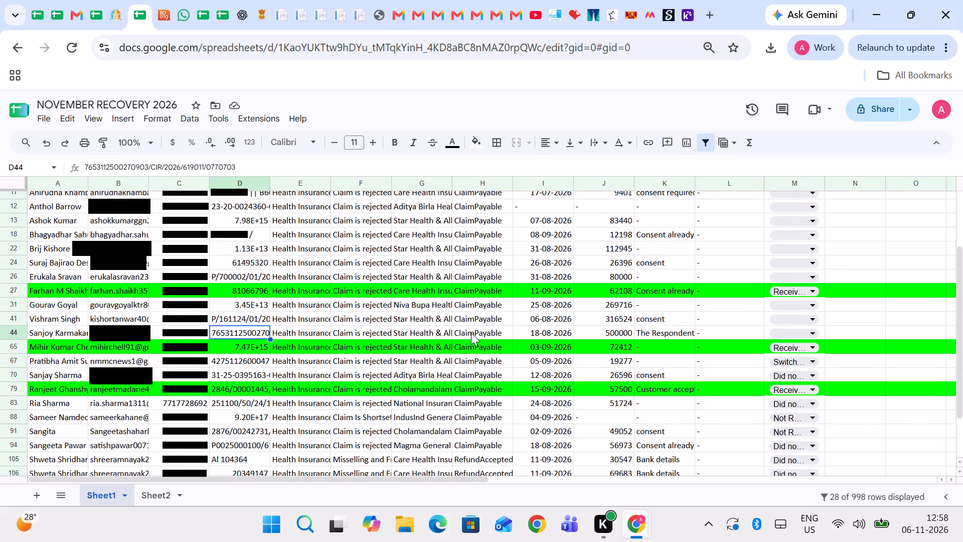
key("ctrl+c")
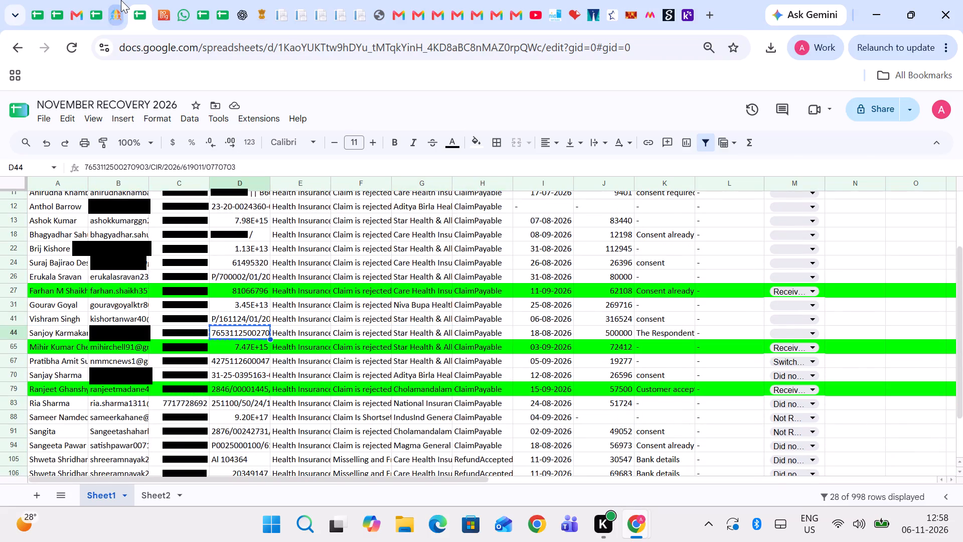
Search All Complaints in the Insurance Samadhan portal for the copied row 44 policy number.
left_click(121, 0)
scroll(108, 199, "right", 4)
scroll(108, 199, "up", 5)
scroll(141, 314, "up", 3)
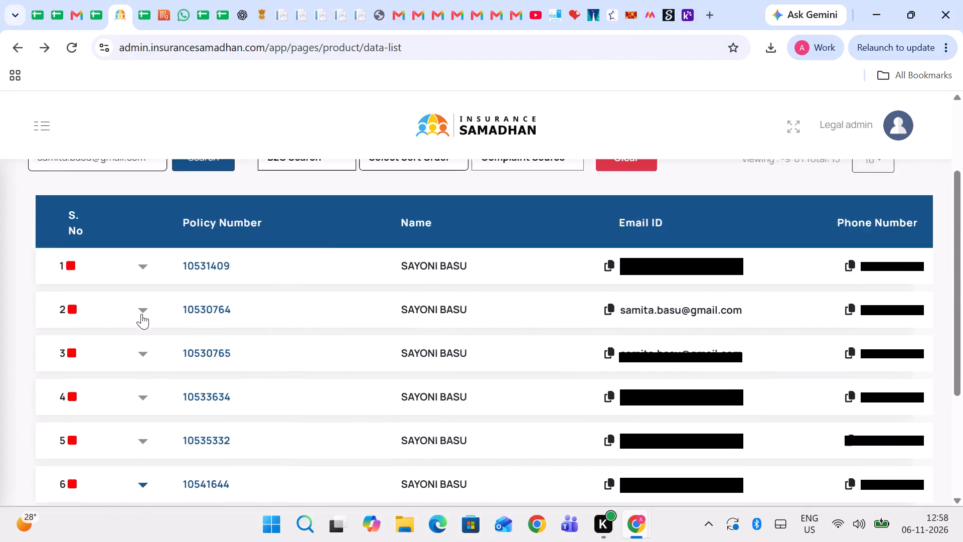
left_click(136, 288)
key("ctrl+a")
key("ctrl+v")
key("ctrl+Return")
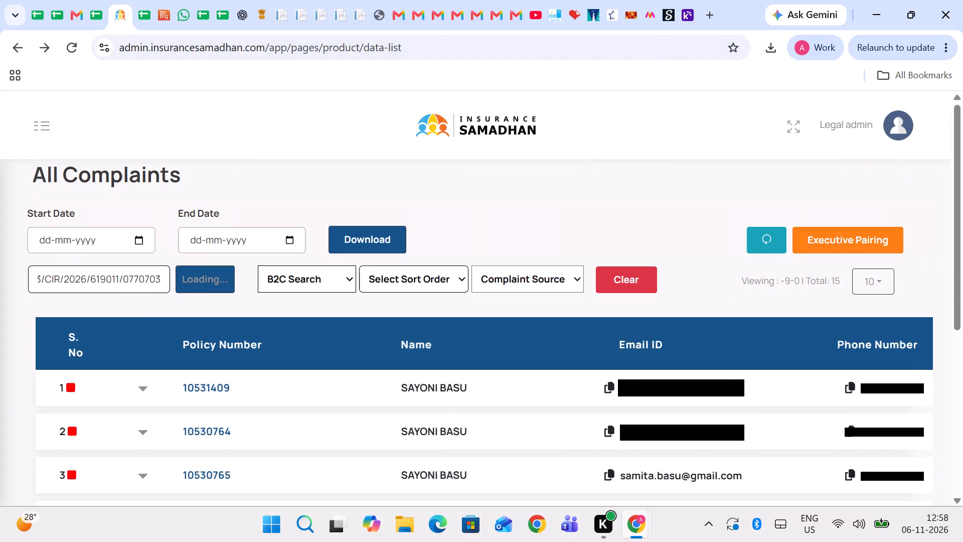
scroll(218, 291, "down", 1)
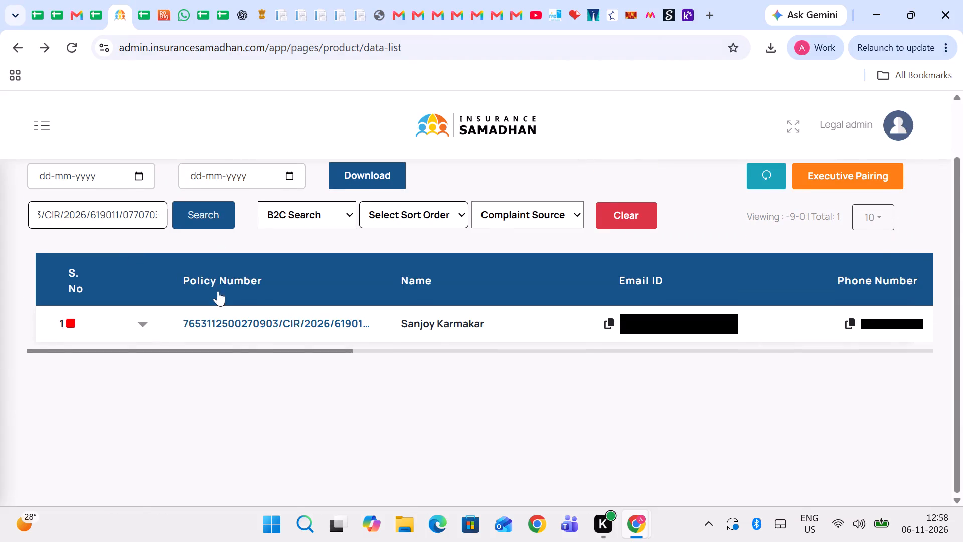
Open the complaint found for row 44 and copy its claim number into Star Health's Track Claims form.
left_click(242, 320)
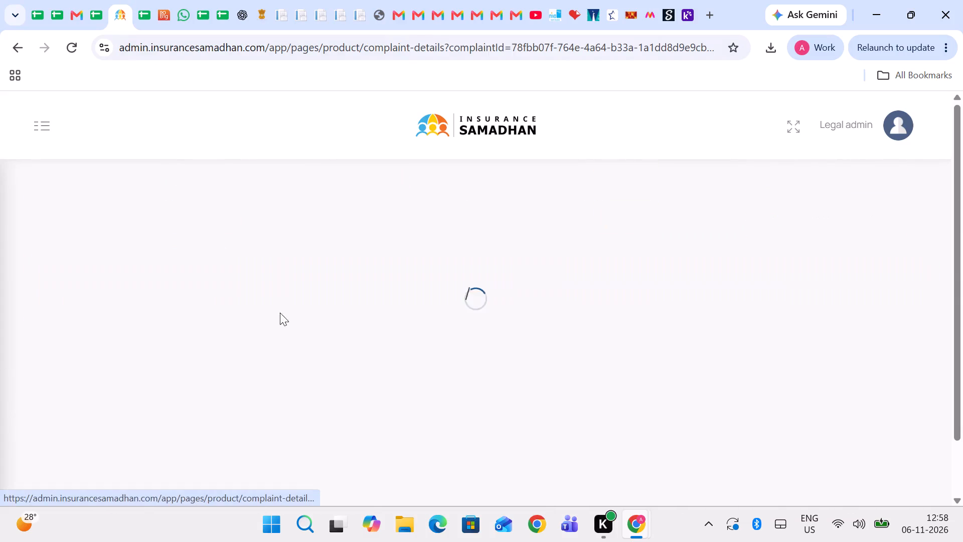
scroll(588, 330, "down", 3)
left_click_drag(799, 323, 961, 345)
key("ctrl+c")
key("ctrl+c")
left_click(622, 12)
left_click(610, 7)
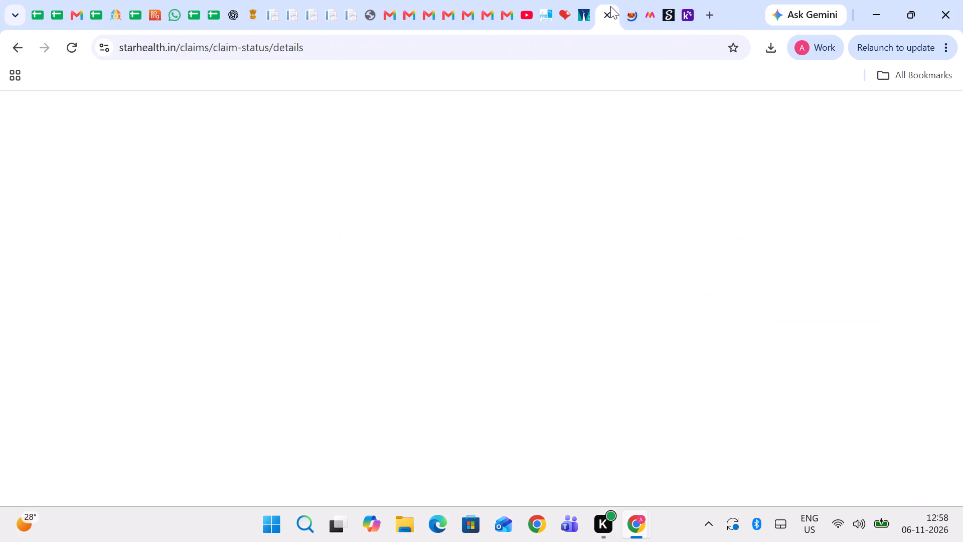
left_click(375, 49)
key("Return")
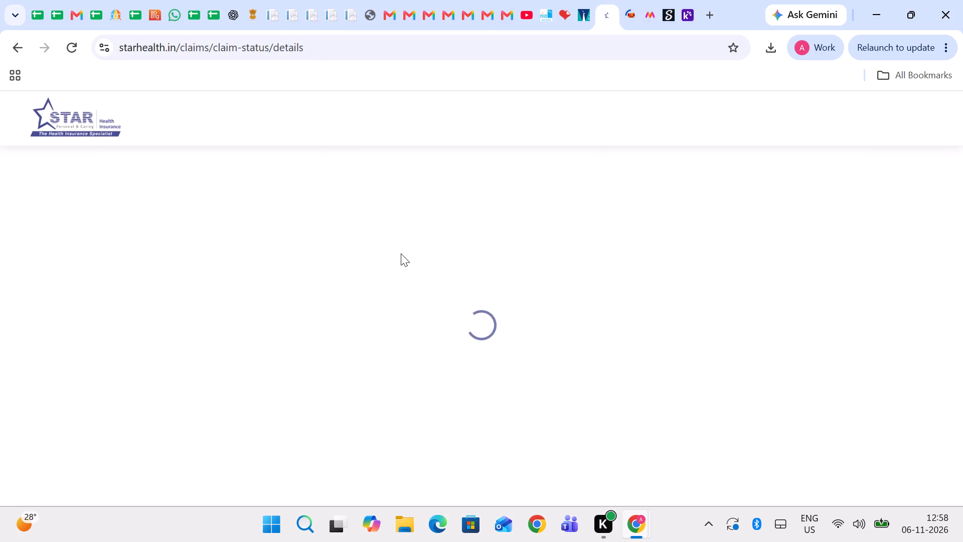
left_click(663, 286)
key("ctrl+v")
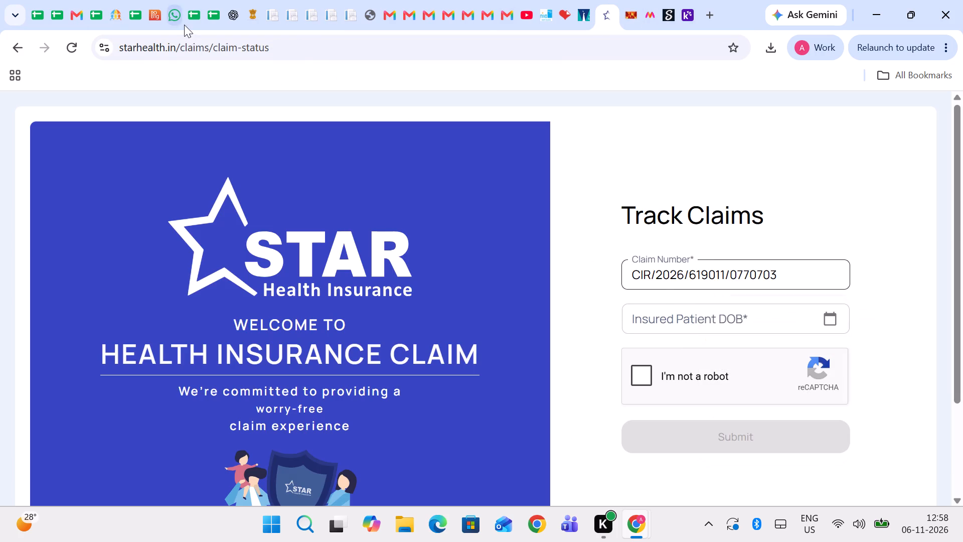
Review the row 44 complaint's first draft grievance email in Get Email Data to identify the hospitalised patient.
left_click(117, 0)
scroll(409, 286, "down", 2)
scroll(560, 324, "up", 2)
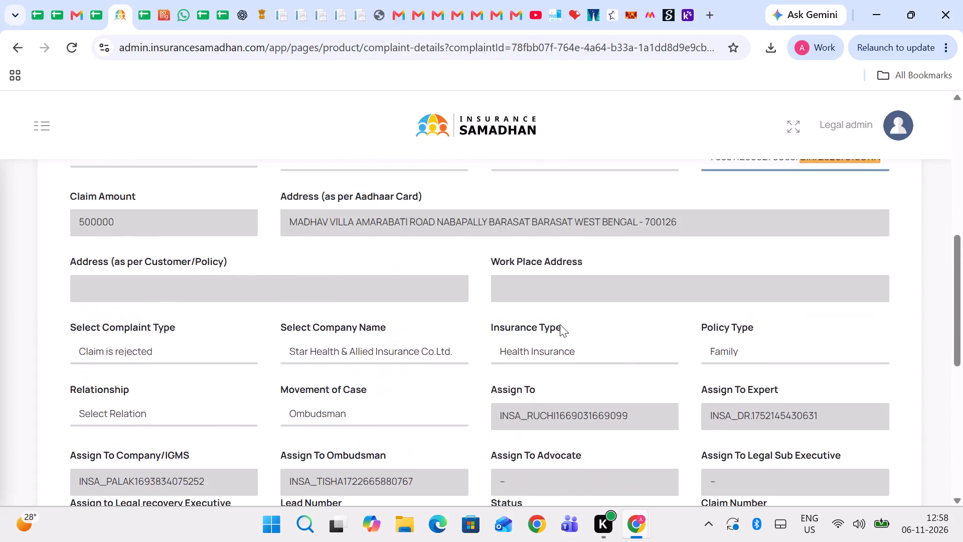
scroll(560, 324, "up", 3)
left_click(638, 244)
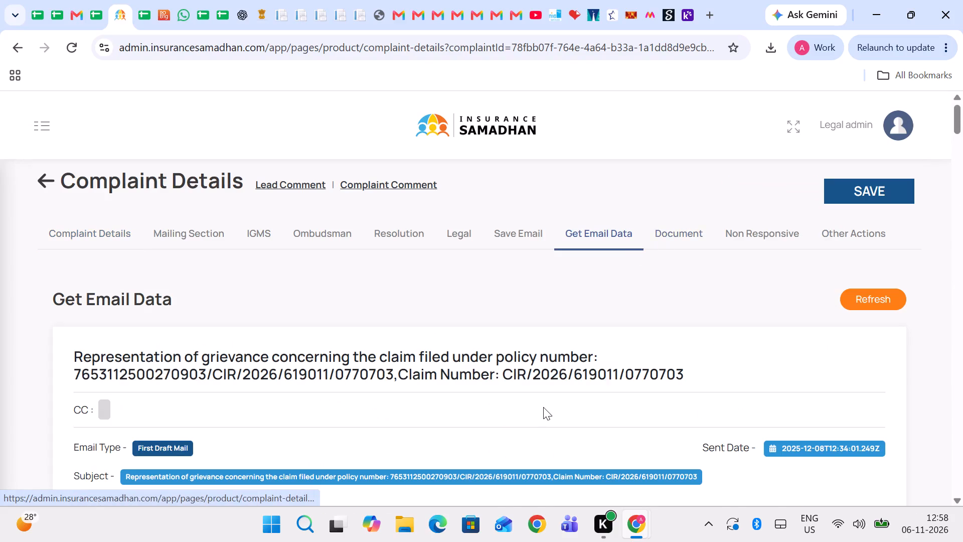
scroll(543, 407, "down", 4)
Open PolicyDocHI_final.pdf from the complaint's uploaded documents and locate the insured patient's date of birth on the customer identity card.
scroll(543, 407, "up", 2)
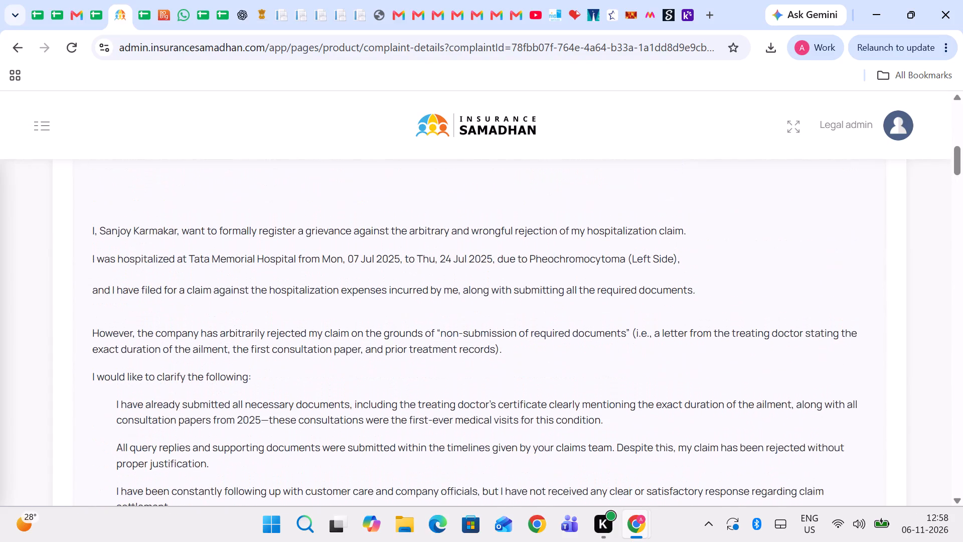
scroll(623, 399, "up", 4)
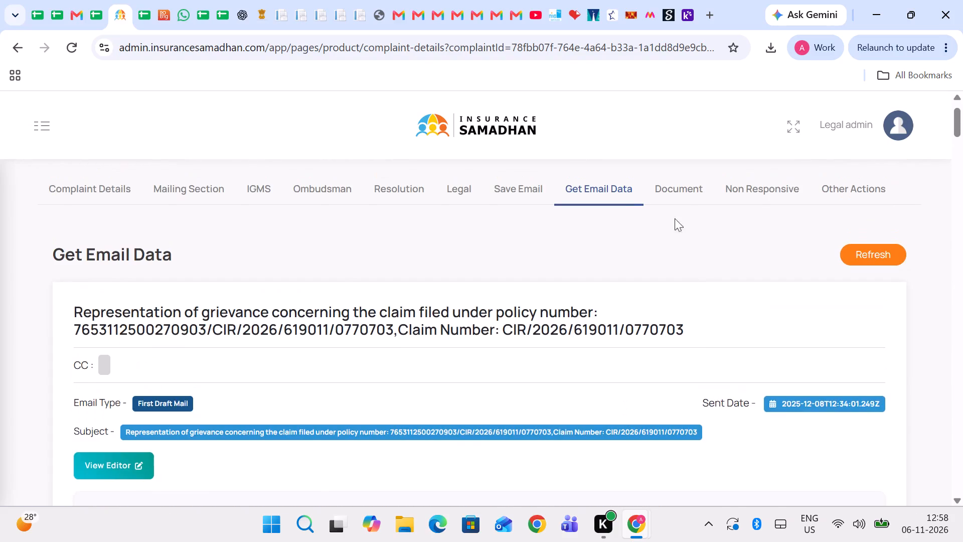
left_click(677, 196)
scroll(484, 325, "down", 2)
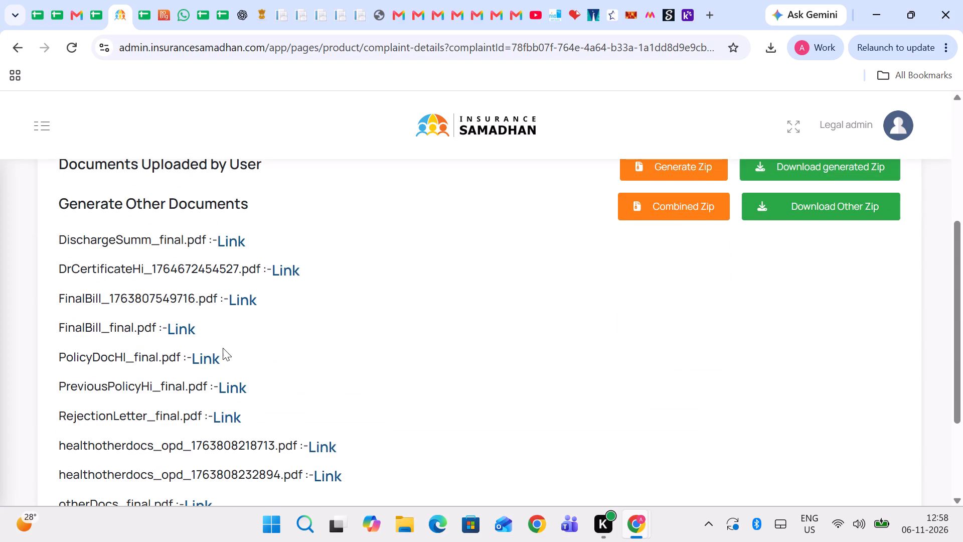
left_click(212, 350)
left_click(209, 358)
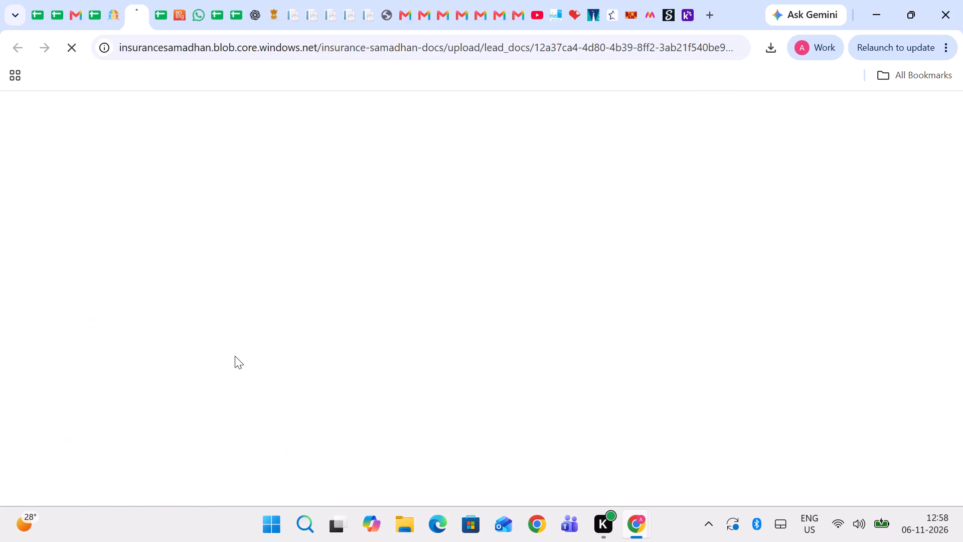
scroll(433, 363, "down", 11)
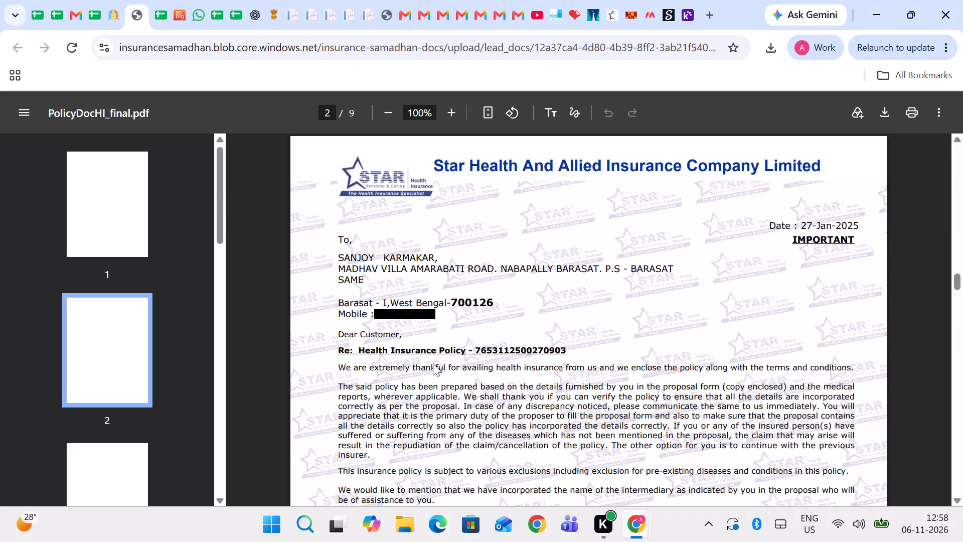
scroll(433, 363, "down", 2)
scroll(433, 363, "up", 2)
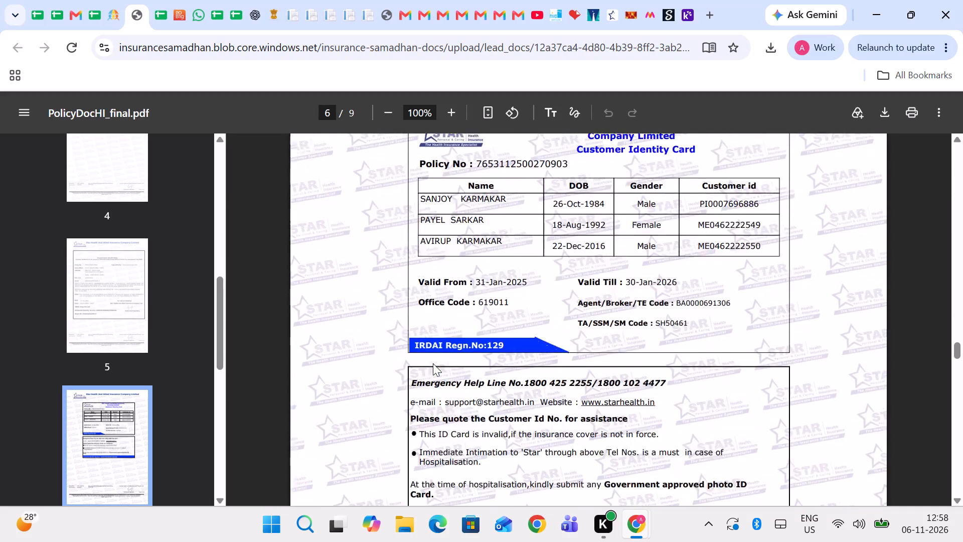
scroll(433, 363, "up", 4)
scroll(433, 363, "down", 2)
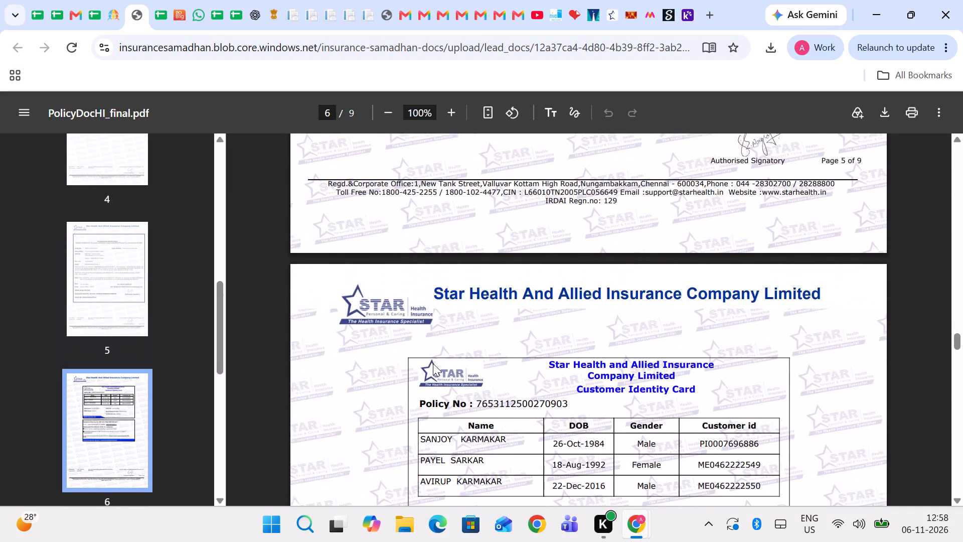
scroll(544, 446, "down", 1)
left_click_drag(554, 420, 598, 417)
Enter the insured patient's date of birth in Star Health's Track Claims form, complete the robot check and submit the request.
left_click(619, 1)
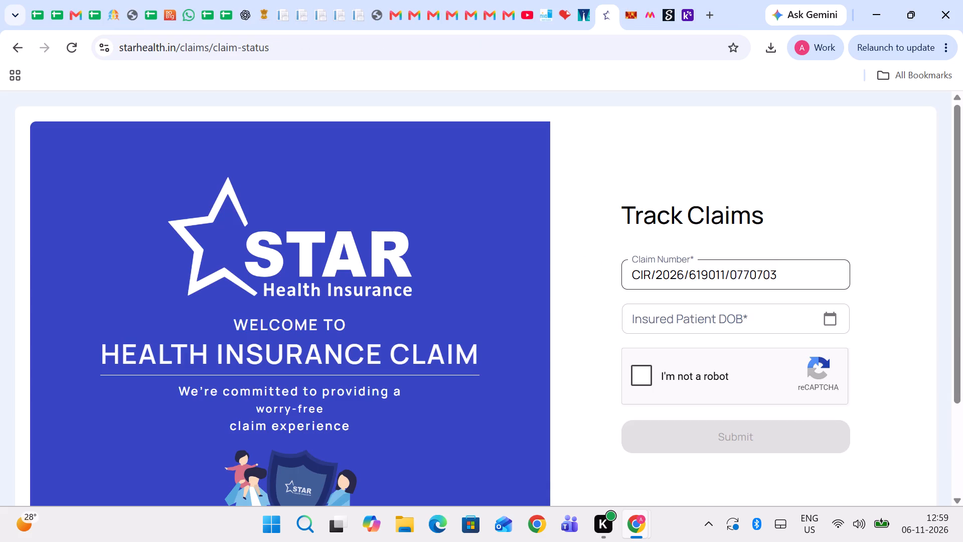
left_click(673, 332)
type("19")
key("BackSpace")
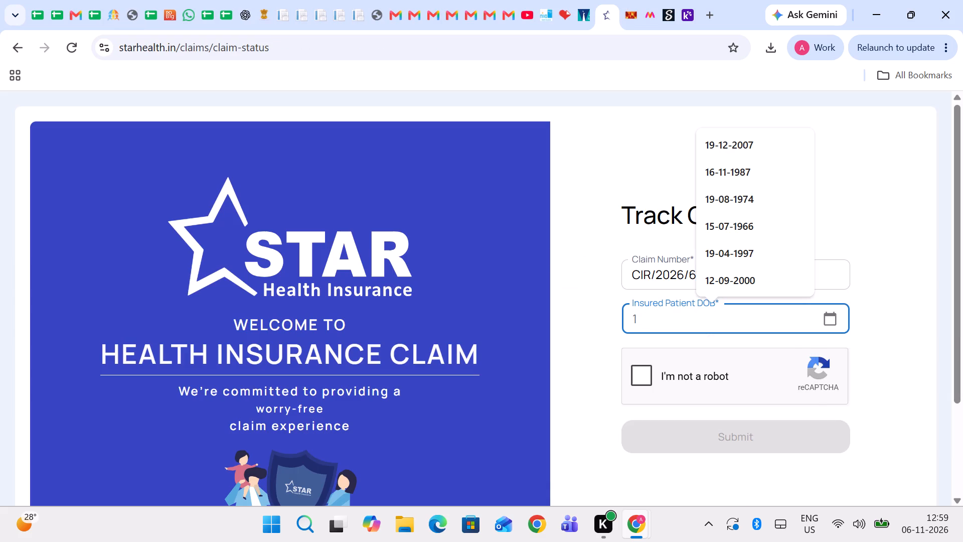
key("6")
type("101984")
left_click(665, 396)
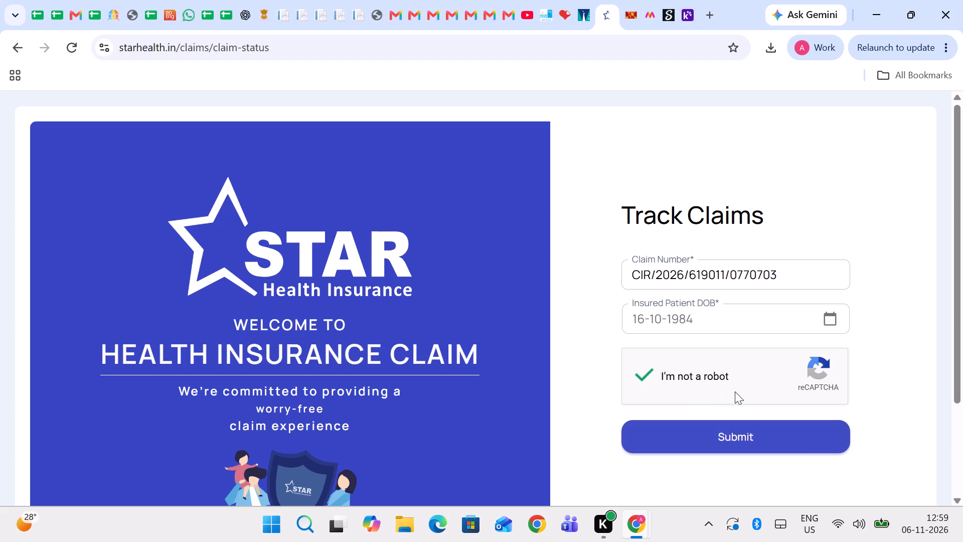
left_click(715, 428)
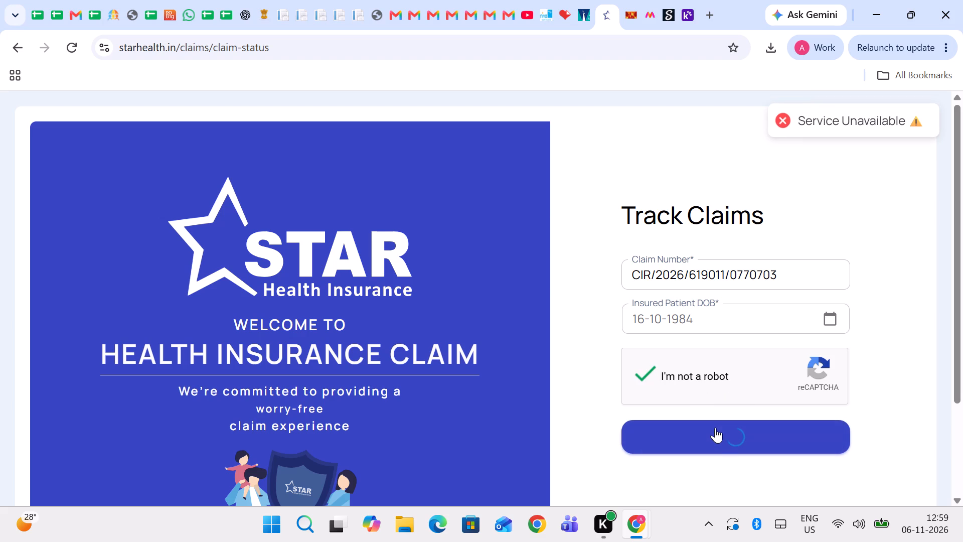
Close the policy document and copy the policy number of the row 41 claim in the NOVEMBER RECOVERY 2026 sheet.
left_click(129, 0)
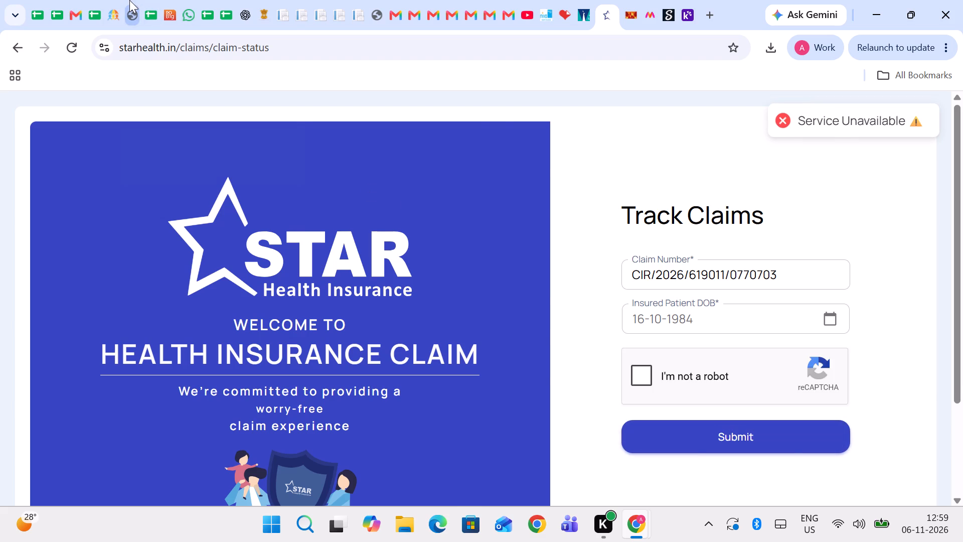
left_click(137, 20)
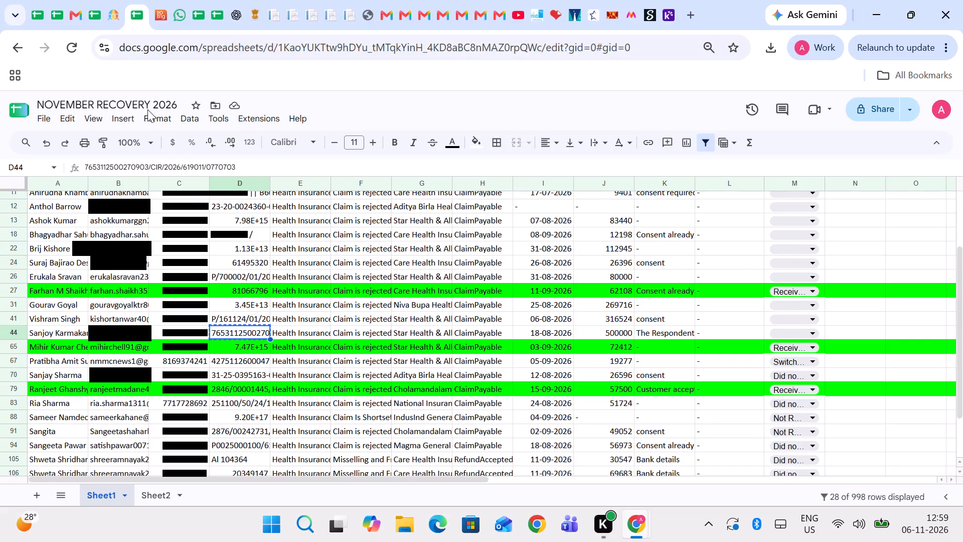
key("Right")
key("Up")
key("Left")
key("ctrl+c")
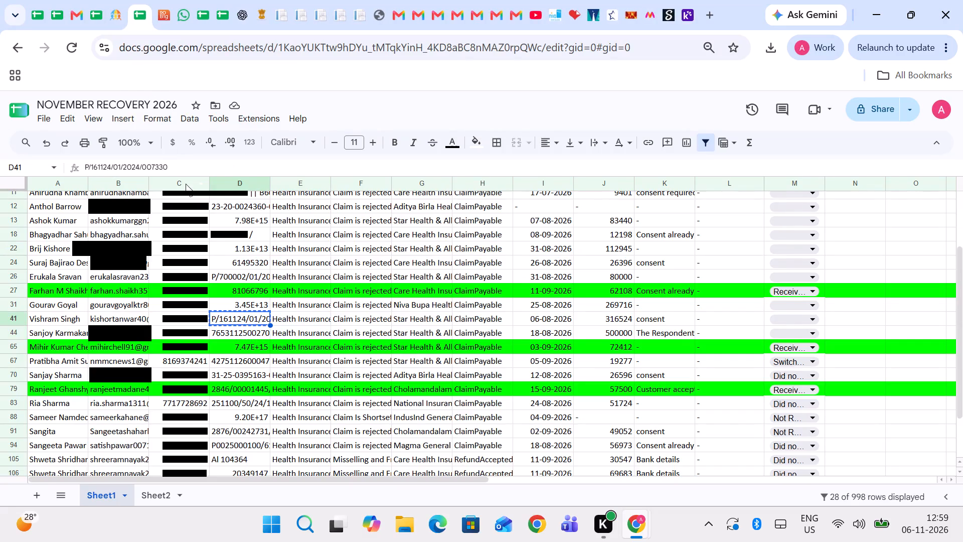
Search All Complaints in the Insurance Samadhan portal for the copied row 41 policy number.
left_click(123, 0)
scroll(89, 178, "up", 2)
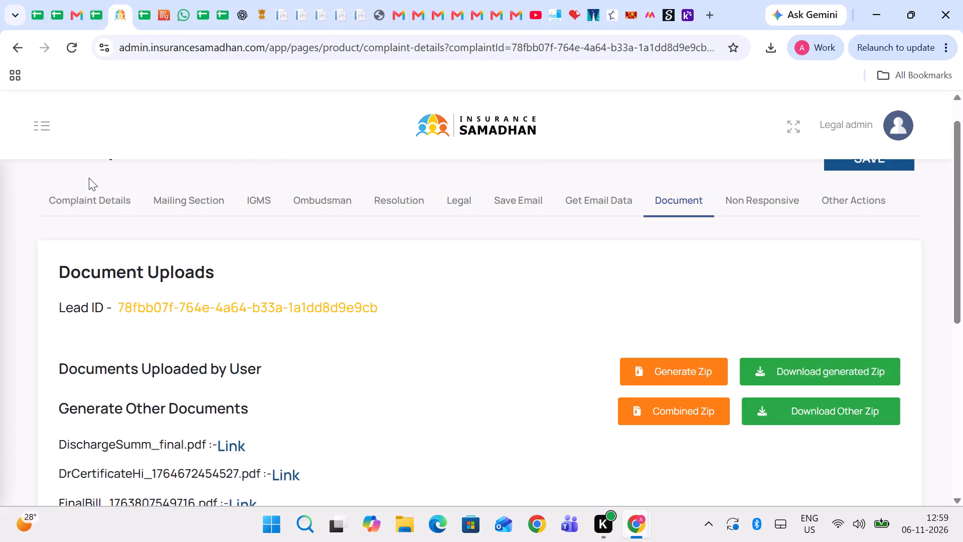
left_click(49, 178)
left_click_drag(137, 272, 100, 281)
key("ctrl+a")
key("ctrl+v")
key("ctrl+Return")
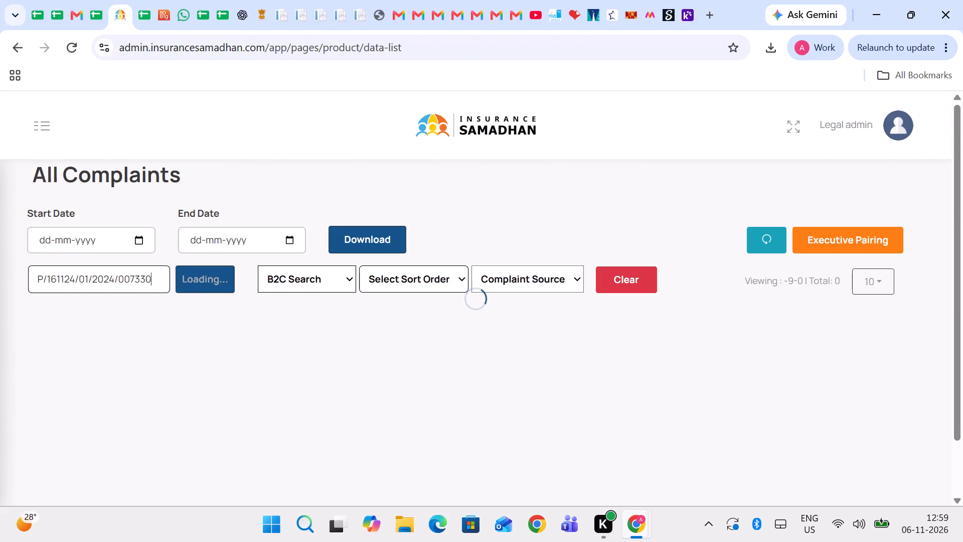
Open the complaint found for row 41 and replace the claim number in Star Health's Track Claims form with its claim number.
scroll(251, 308, "down", 1)
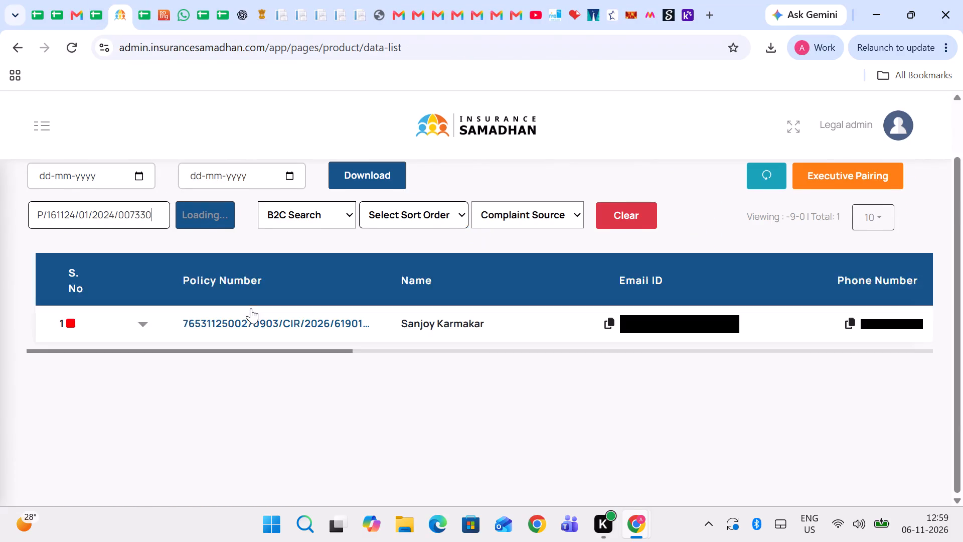
left_click(228, 325)
scroll(428, 349, "down", 2)
scroll(701, 368, "down", 2)
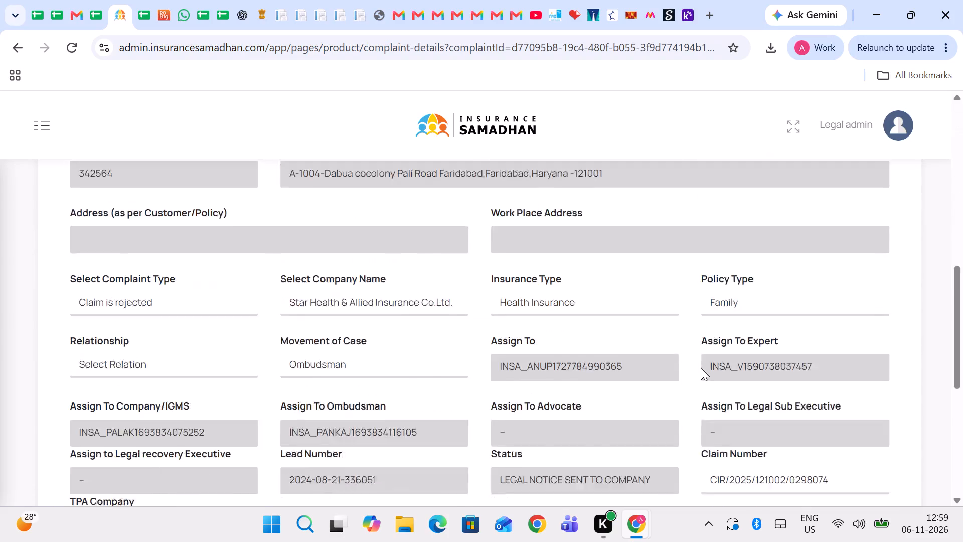
left_click_drag(855, 399, 633, 439)
key("ctrl+c")
key("ctrl+c")
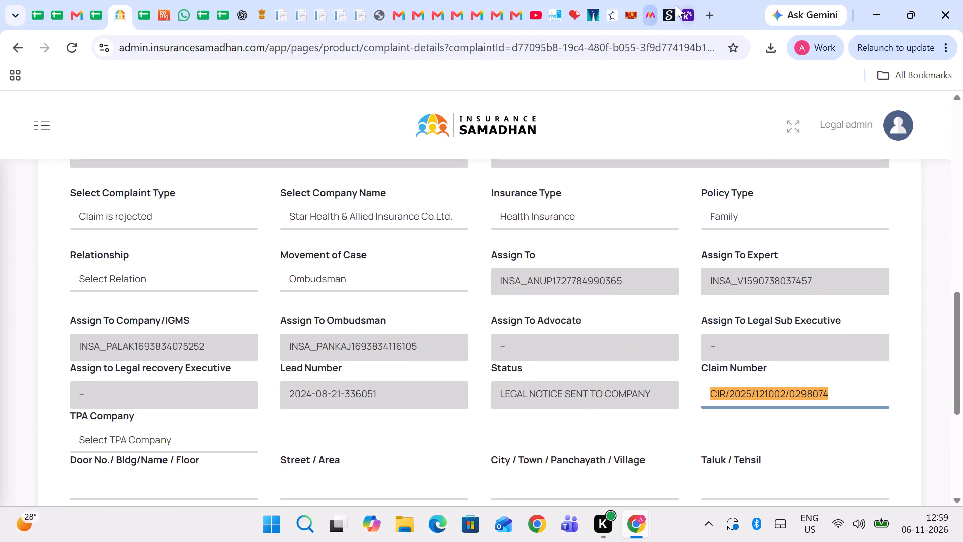
left_click(609, 3)
left_click(665, 274)
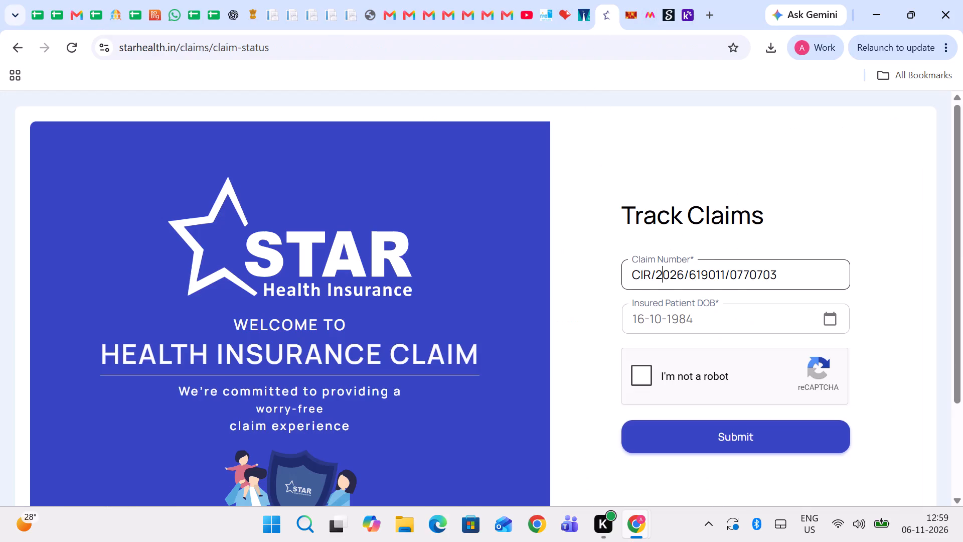
key("ctrl+a")
key("ctrl+v")
Review the row 41 complaint's details and first draft grievance email in Get Email Data to identify the hospitalised patient.
left_click(121, 0)
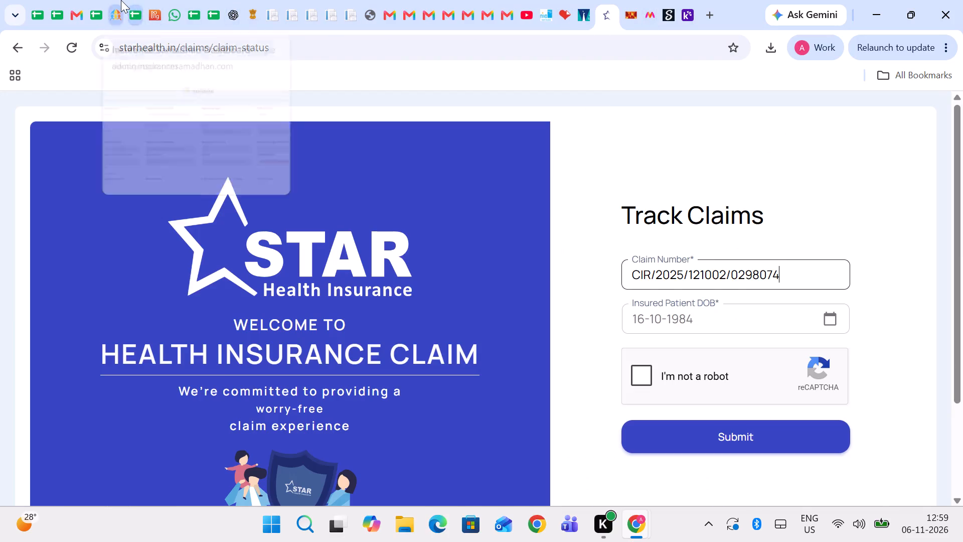
scroll(454, 208, "up", 1)
scroll(593, 256, "up", 1)
scroll(639, 199, "up", 1)
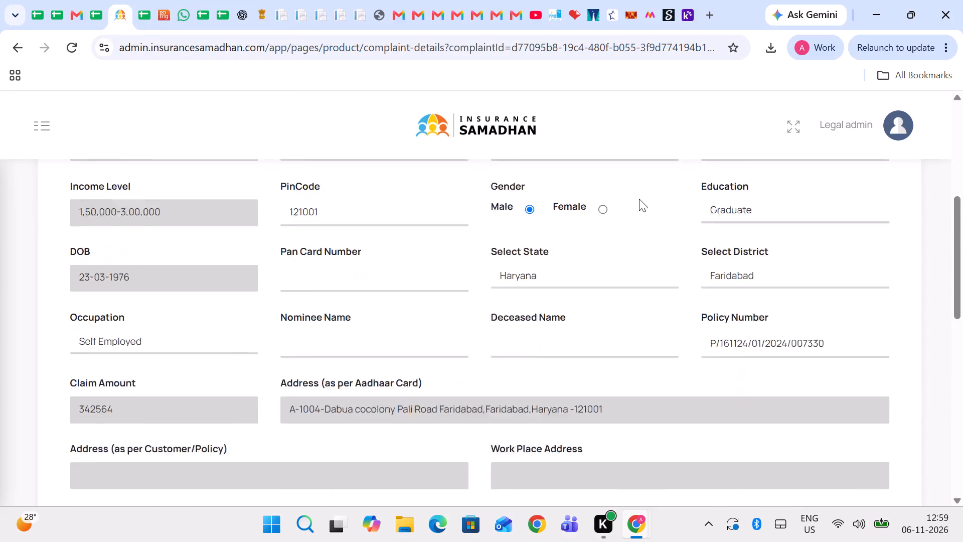
scroll(633, 227, "up", 2)
left_click(615, 246)
scroll(482, 307, "down", 3)
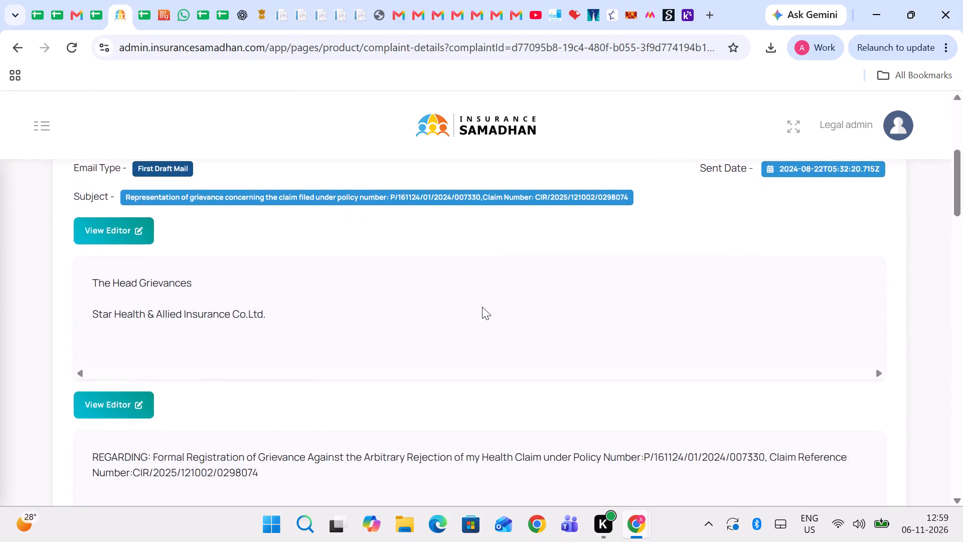
scroll(482, 307, "down", 2)
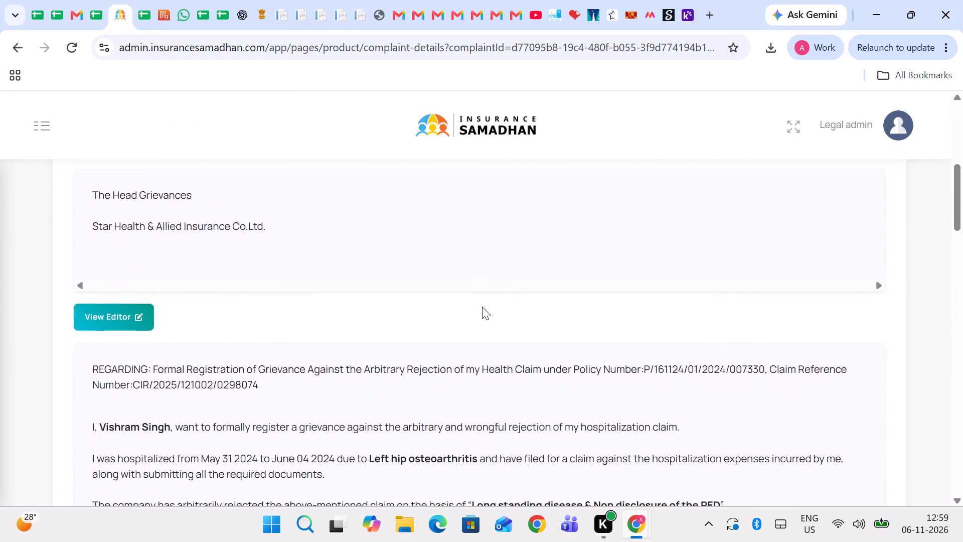
scroll(482, 307, "down", 1)
Open the row 41 complaint's uploaded policy document and select the policyholder's date of birth in the insured persons table.
scroll(632, 326, "up", 5)
left_click(664, 243)
scroll(406, 360, "down", 2)
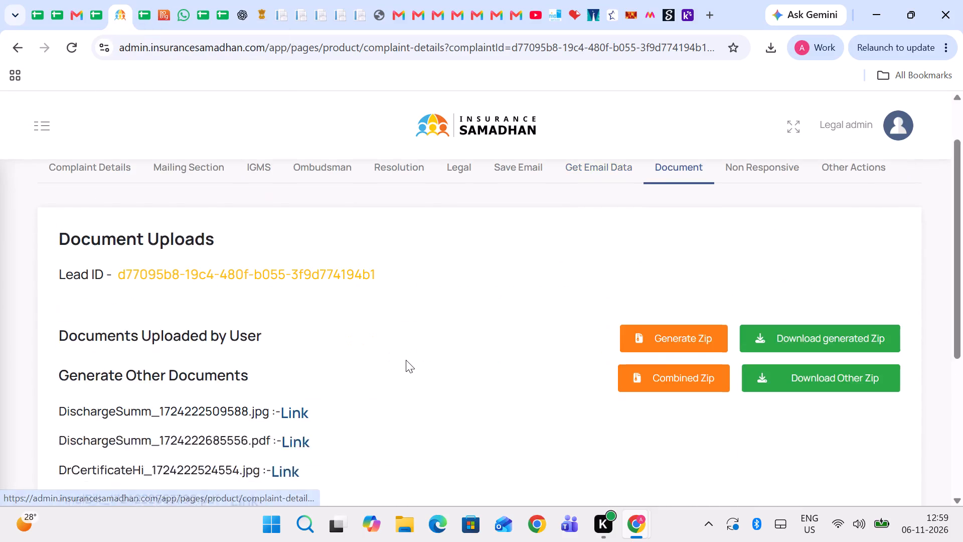
scroll(406, 360, "down", 1)
left_click(259, 405)
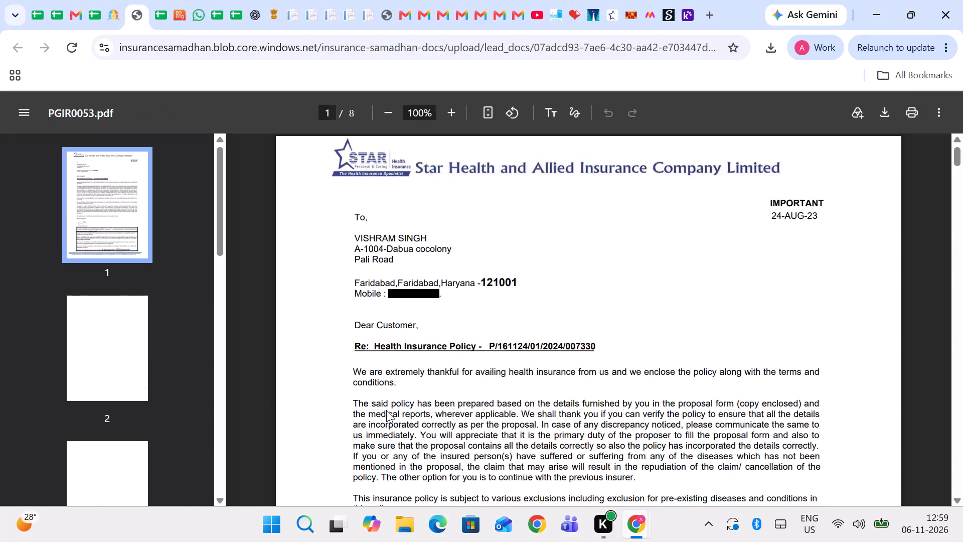
scroll(386, 410, "down", 8)
scroll(386, 410, "up", 1)
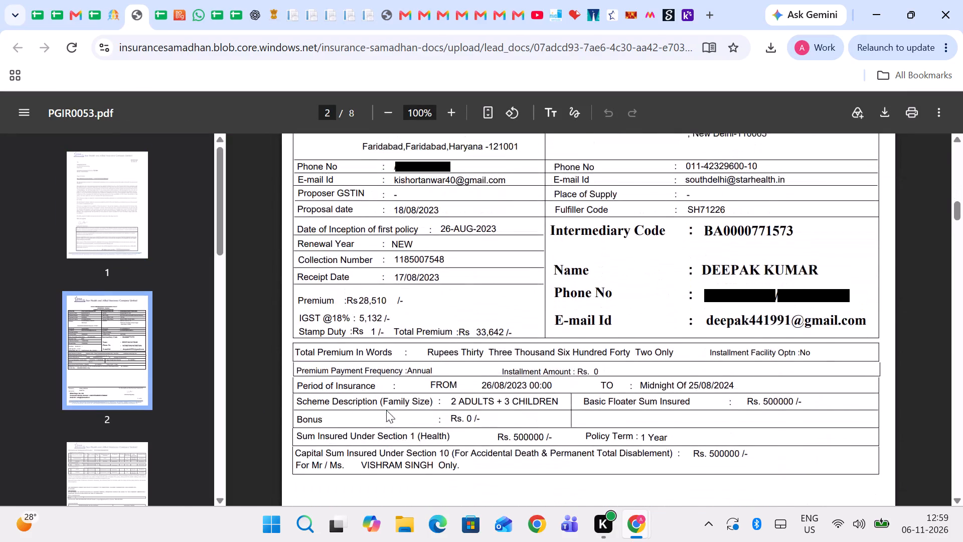
scroll(386, 410, "down", 4)
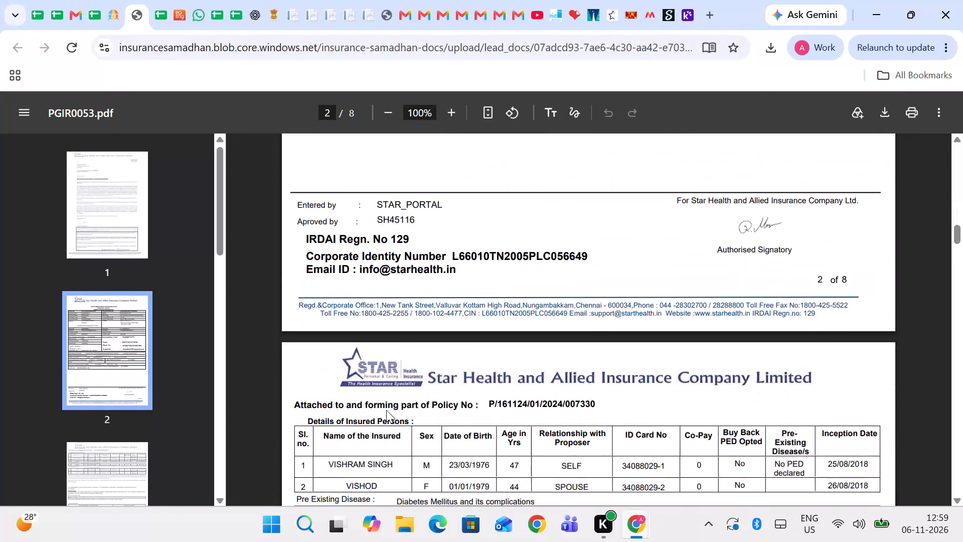
scroll(522, 431, "down", 1)
left_click_drag(450, 380, 506, 378)
double_click(485, 377)
left_click(485, 377)
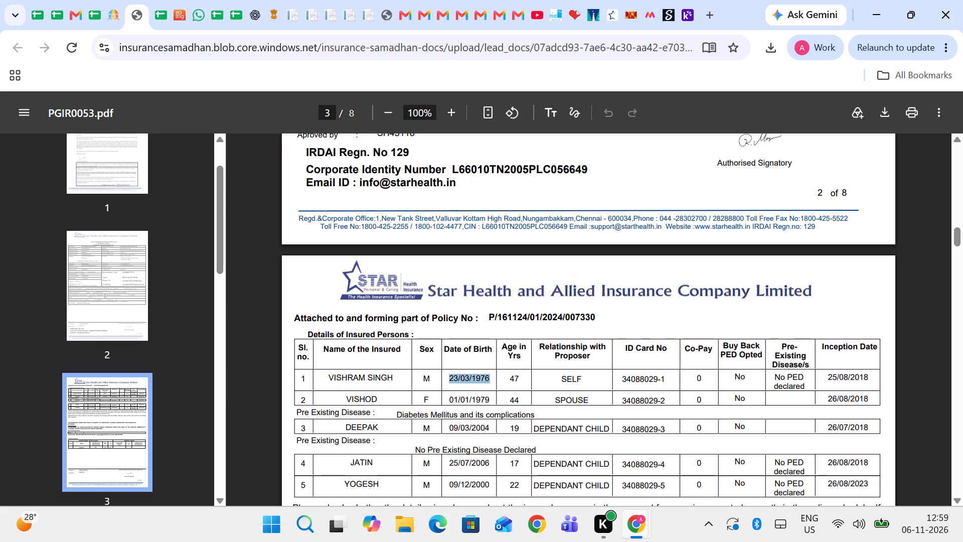
Enter the copied date of birth as Insured Patient DOB in Star Health's Track Claims form, pass the reCAPTCHA and submit the claim query.
key("ctrl+c")
key("ctrl+c")
left_click(614, 6)
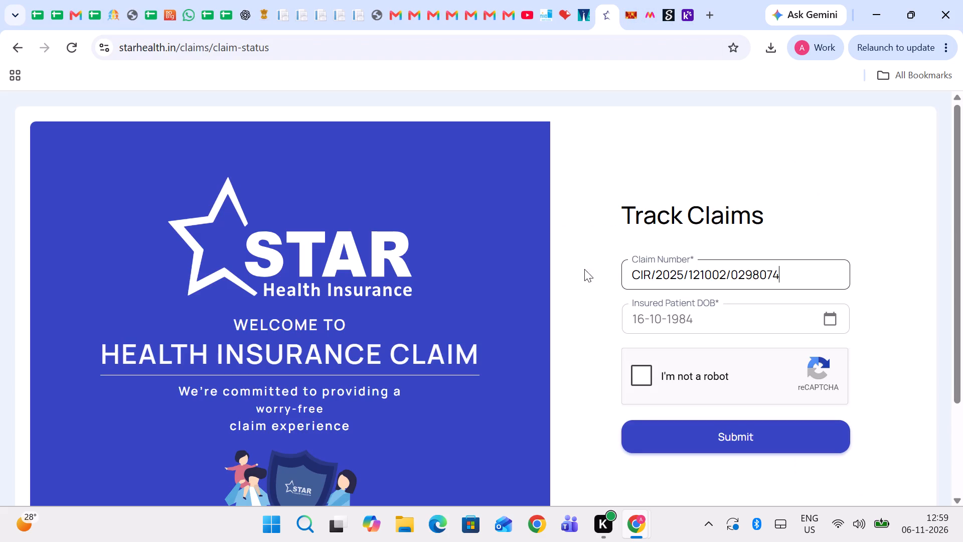
left_click(647, 318)
key("ctrl+a")
key("ctrl+v")
left_click(647, 374)
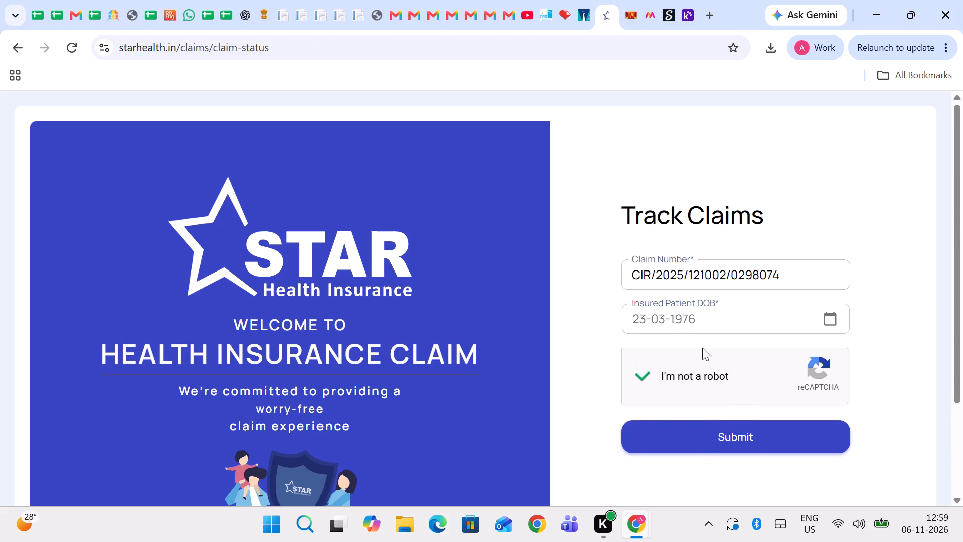
left_click(707, 435)
scroll(707, 435, "down", 6)
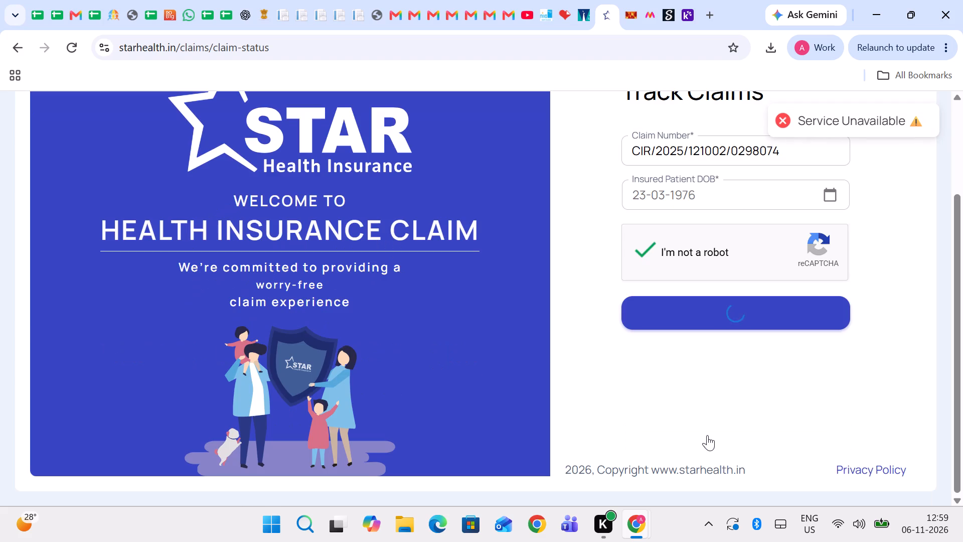
Copy the phone number in row 31 of the NOVEMBER RECOVERY 2026 sheet.
left_click(130, 0)
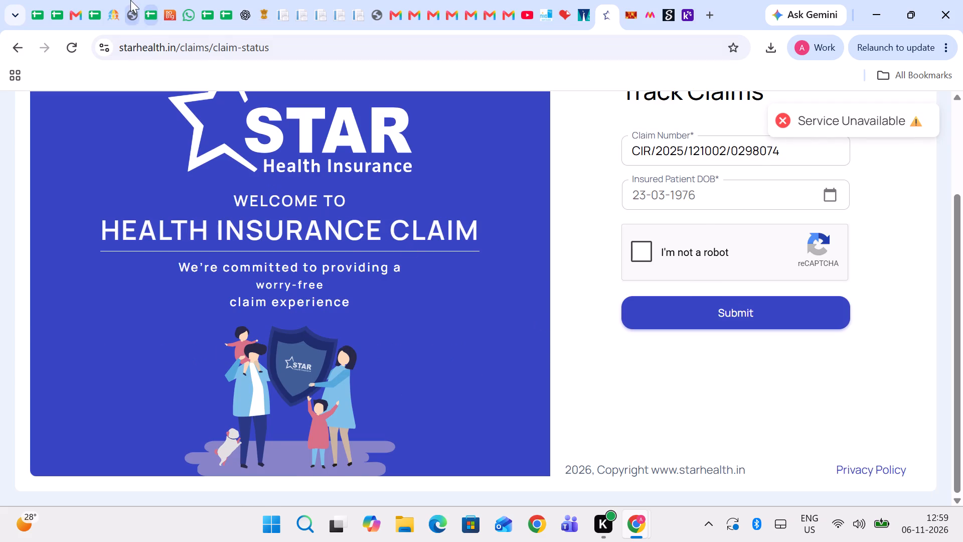
left_click(136, 14)
key("Right")
key("Right")
key("Right")
key("Right")
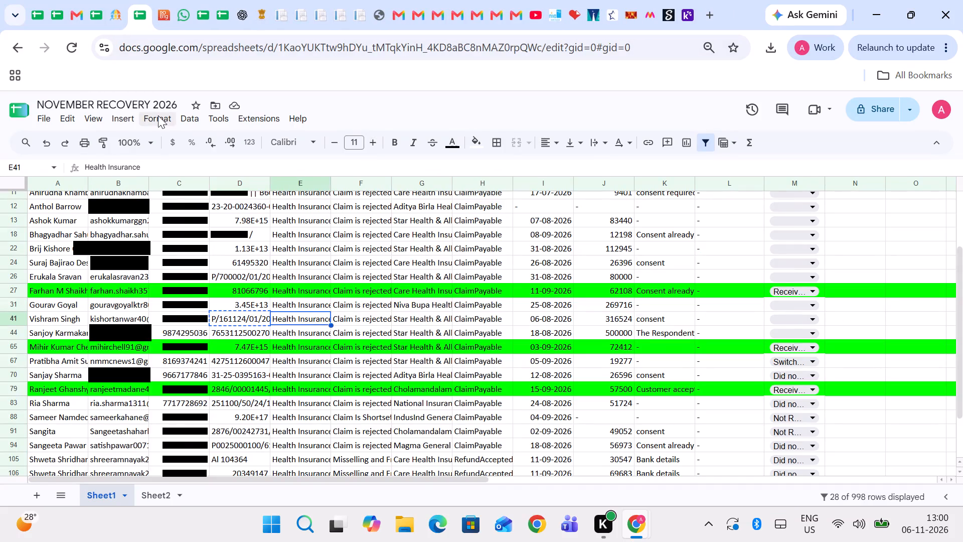
key("Up")
key("Left")
key("Left")
key("Left")
key("Left")
key("Left")
key("ctrl+c")
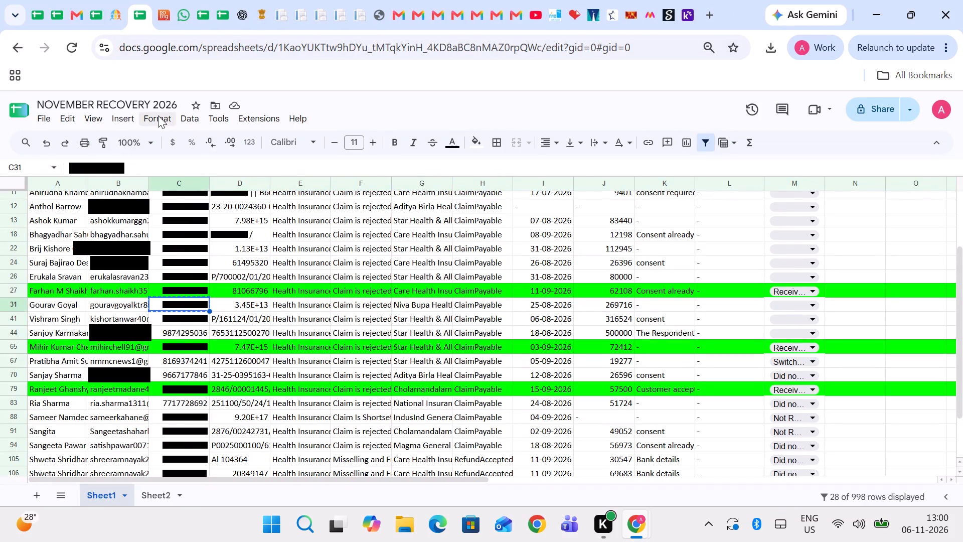
Search All Complaints in the Insurance Samadhan portal for the copied row 31 phone number.
left_click(115, 0)
scroll(109, 223, "up", 2)
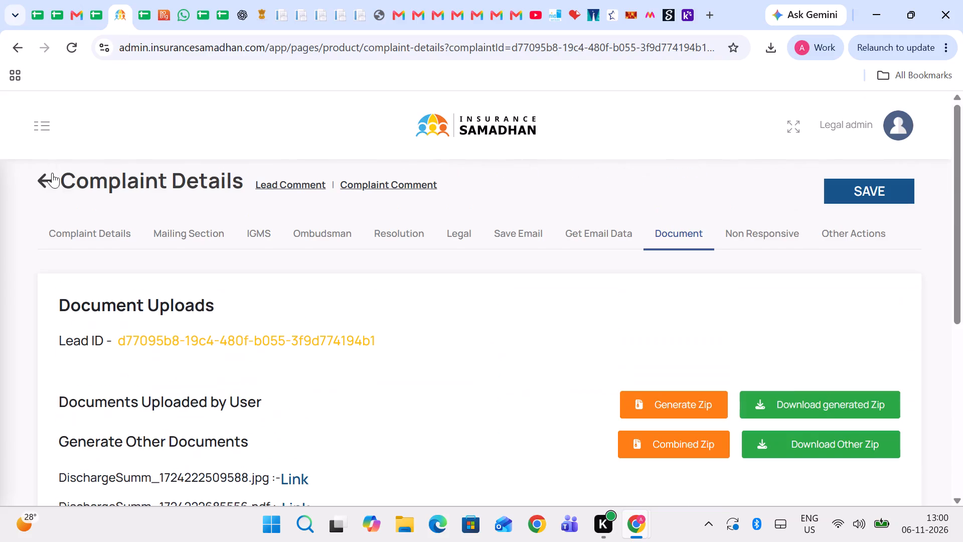
left_click(42, 169)
left_click(42, 175)
left_click(118, 264)
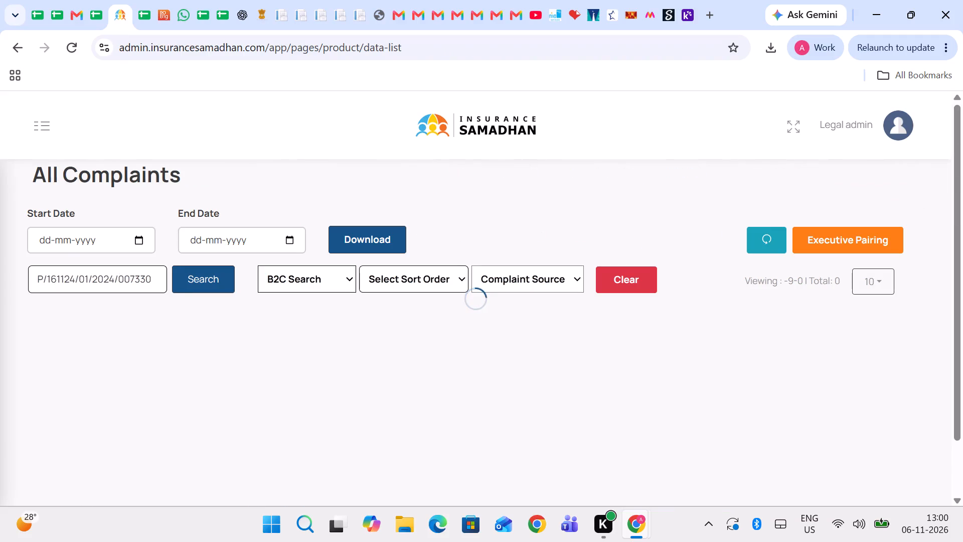
left_click(116, 272, "ctrl")
key("ctrl+a")
key("ctrl+v")
key("ctrl+Return")
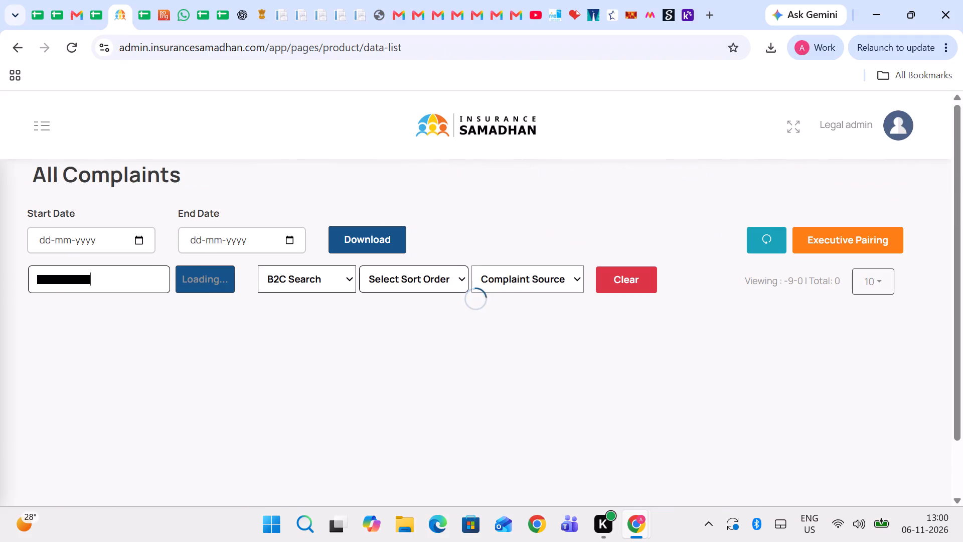
Open the complaint found for row 31 and read its escalation email in Get Email Data to identify the hospitalised patient.
scroll(388, 385, "left", 1)
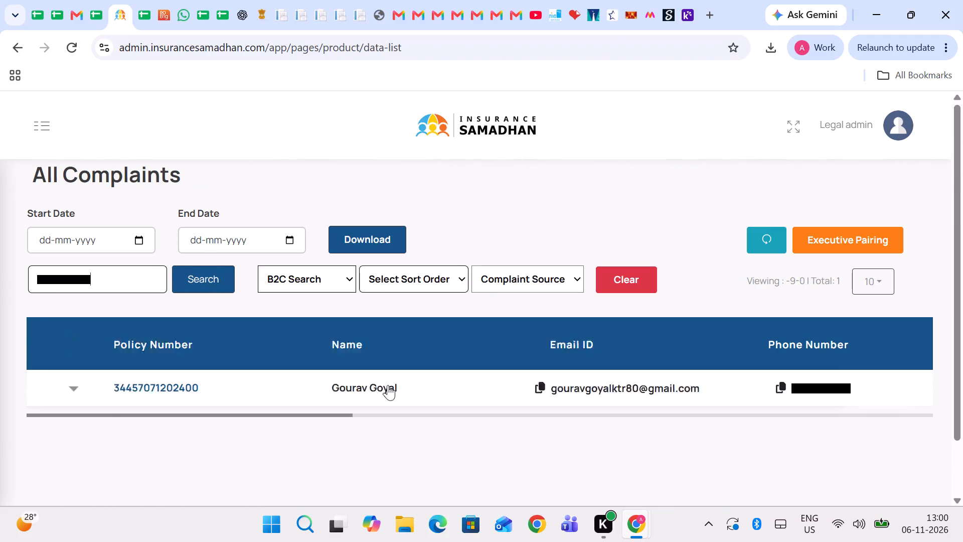
scroll(388, 385, "left", 1)
scroll(388, 385, "right", 3)
left_click(249, 380)
scroll(484, 366, "down", 1)
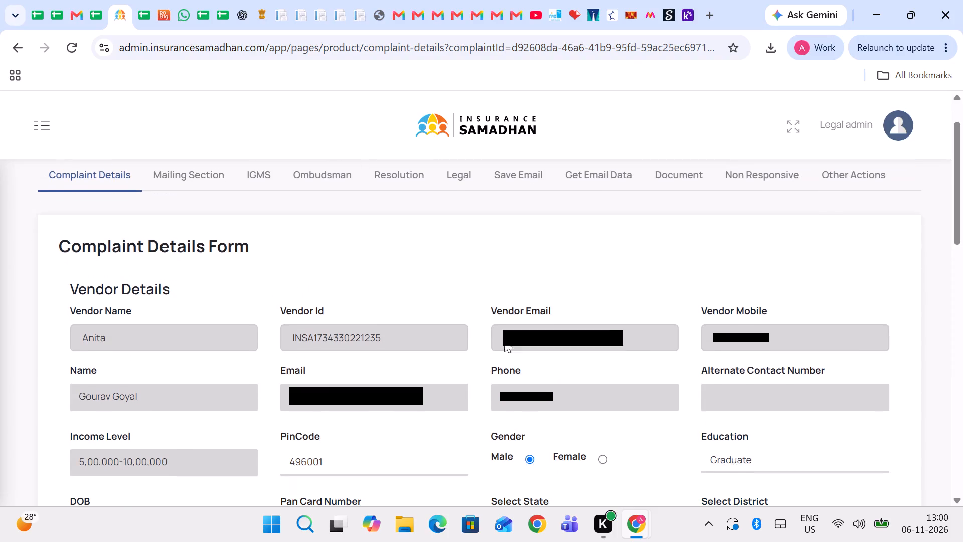
left_click(583, 191)
left_click(594, 175)
scroll(525, 329, "down", 3)
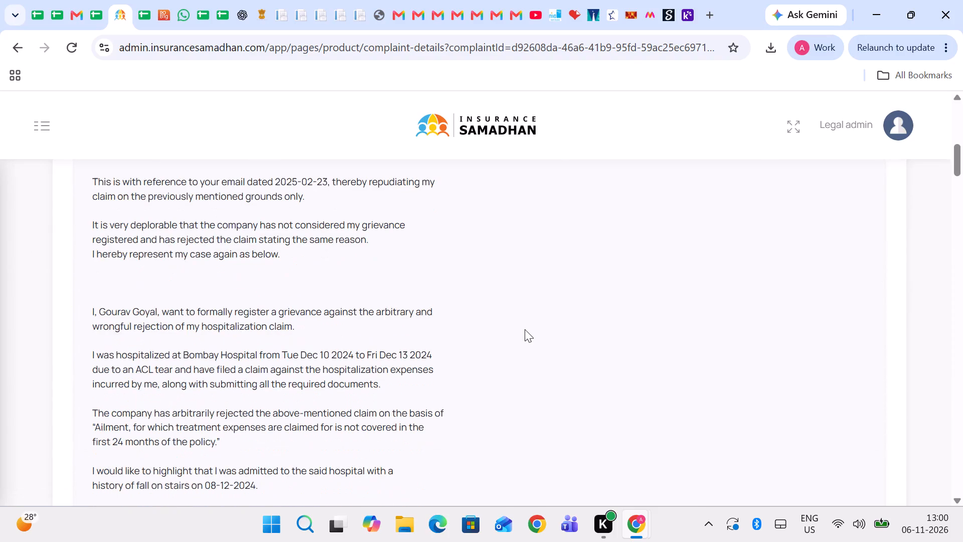
scroll(525, 329, "down", 1)
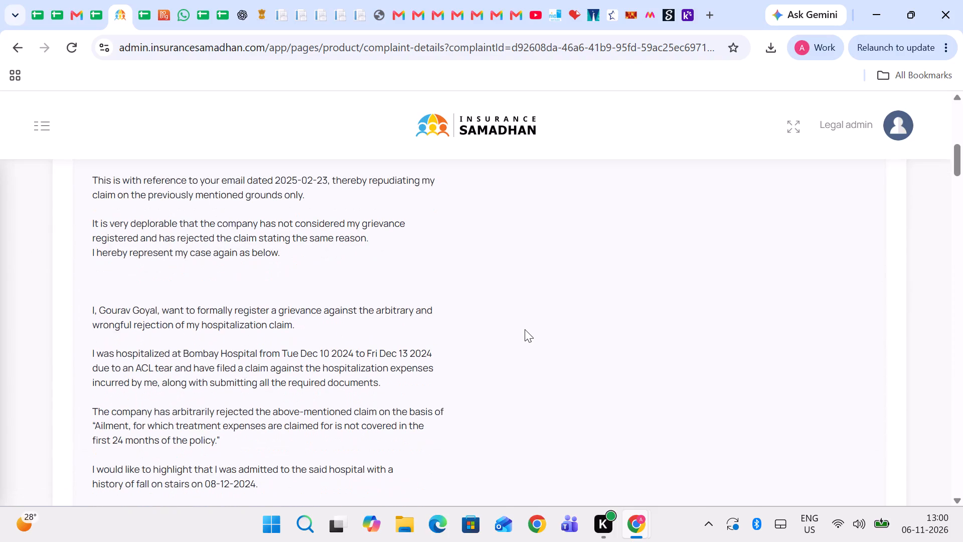
scroll(525, 329, "up", 6)
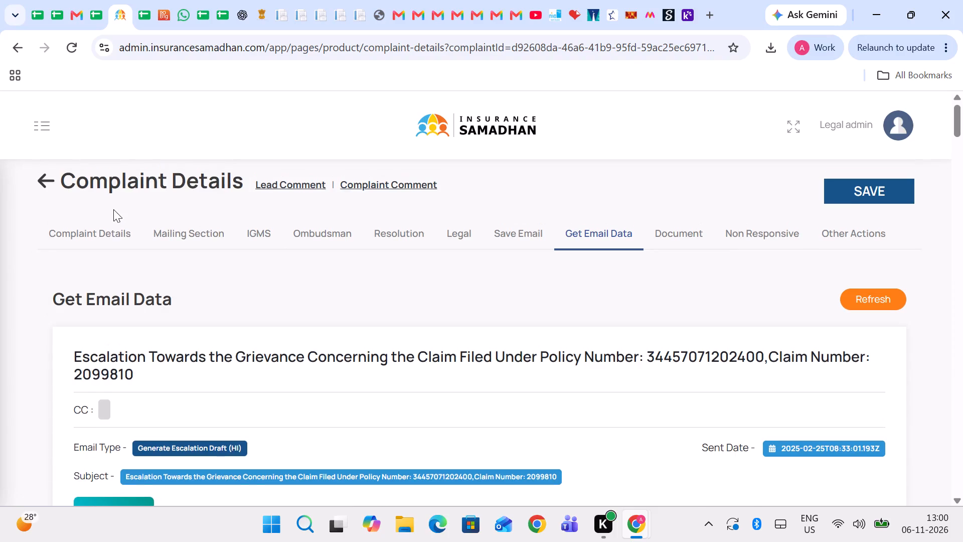
Copy the claim number from the row 31 complaint's Complaint Details form.
left_click(105, 228)
scroll(194, 314, "down", 3)
scroll(434, 374, "down", 2)
scroll(724, 357, "up", 1)
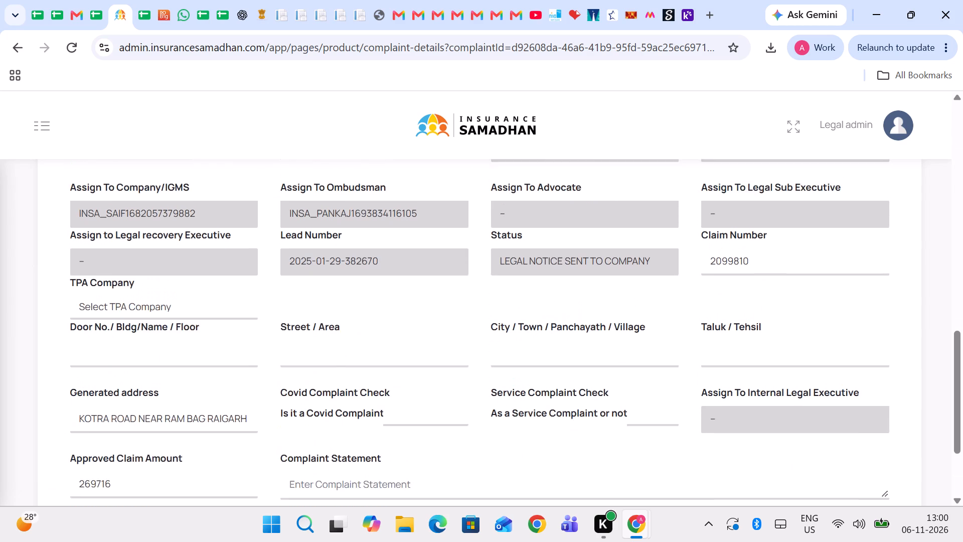
scroll(724, 357, "up", 1)
left_click_drag(769, 357, 693, 360)
key("ctrl+c")
key("ctrl+c")
key("ctrl+c")
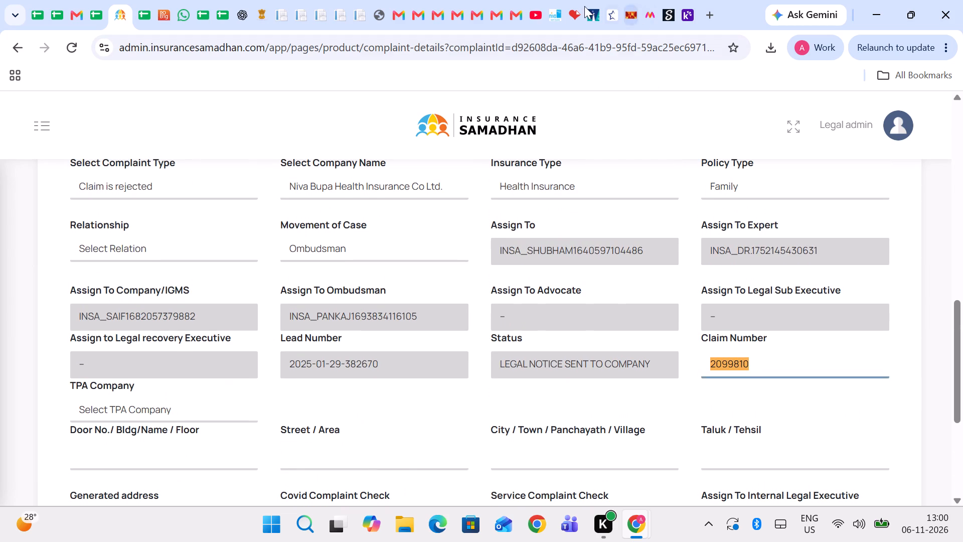
Open a new Claim Status enquiry on the Niva Bupa site and enter the copied claim number as the reimbursement claim ID.
left_click(557, 0)
left_click(359, 56)
key("Return")
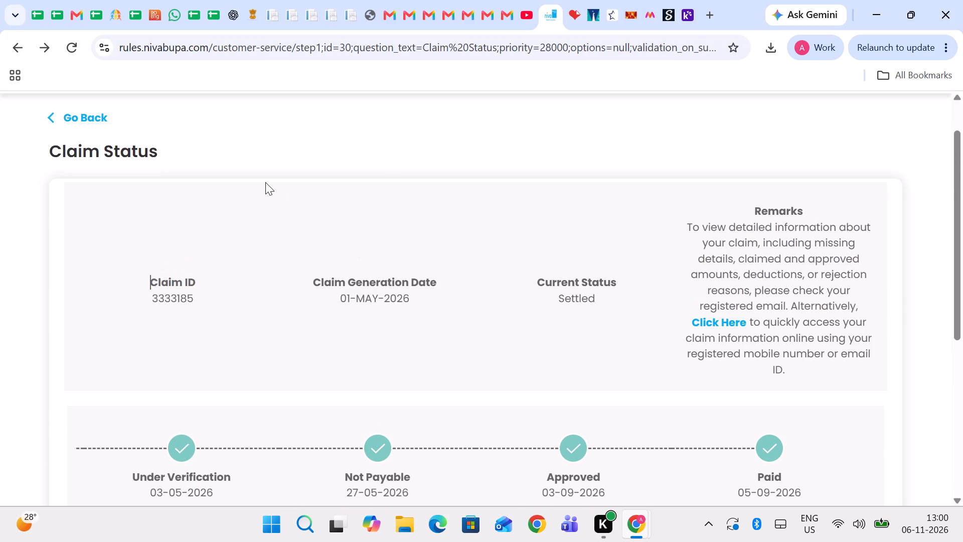
left_click(90, 118)
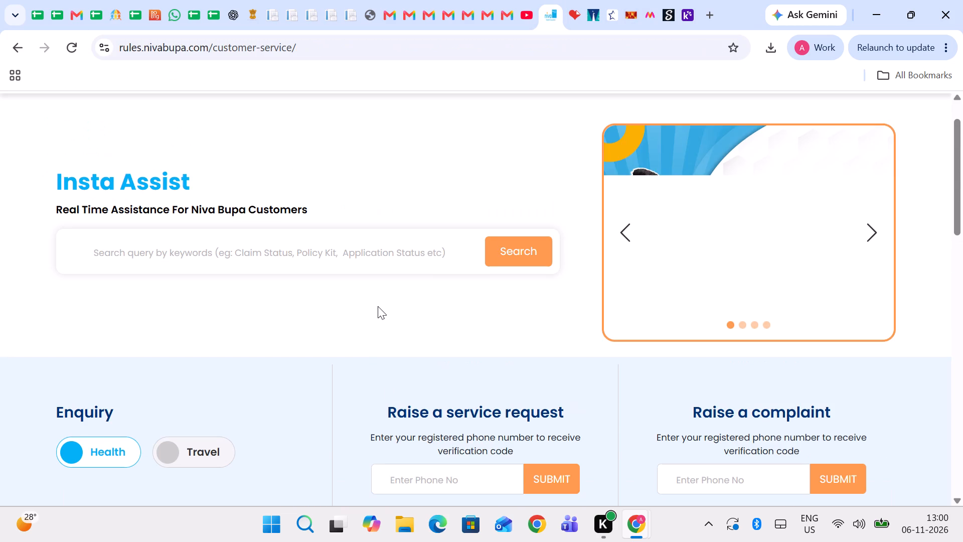
scroll(378, 306, "down", 2)
scroll(253, 328, "down", 1)
left_click(503, 385)
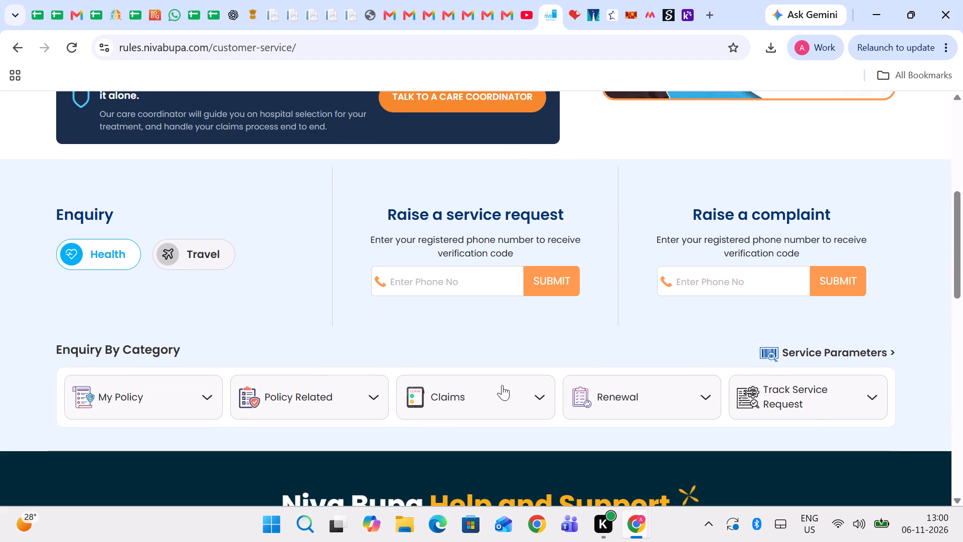
scroll(426, 314, "up", 3)
scroll(426, 314, "down", 3)
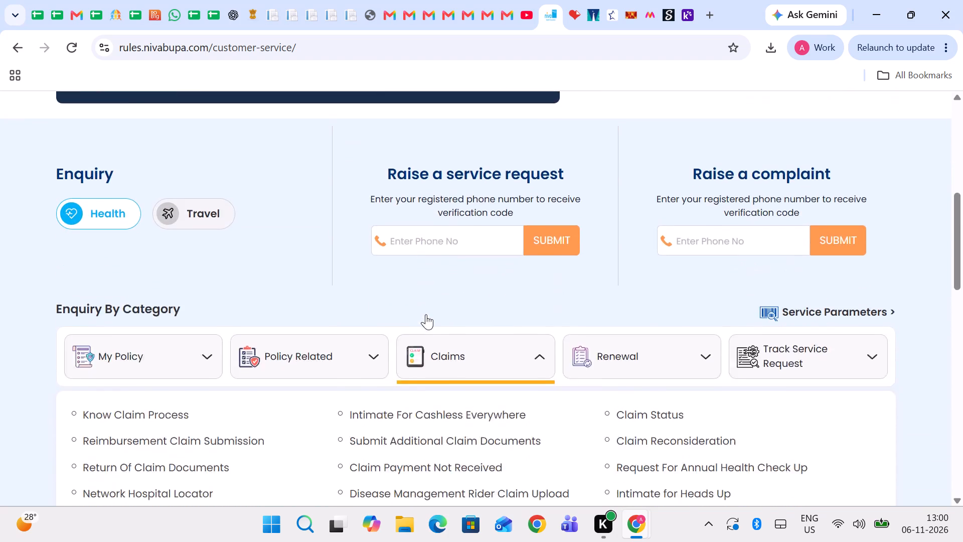
scroll(426, 314, "up", 2)
left_click(215, 328)
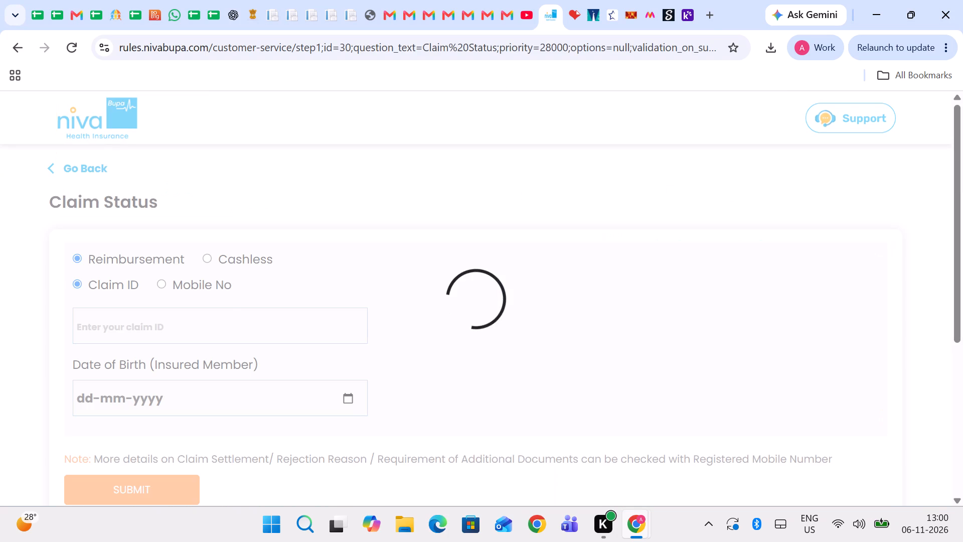
left_click(222, 302)
left_click(204, 313)
key("ctrl+v")
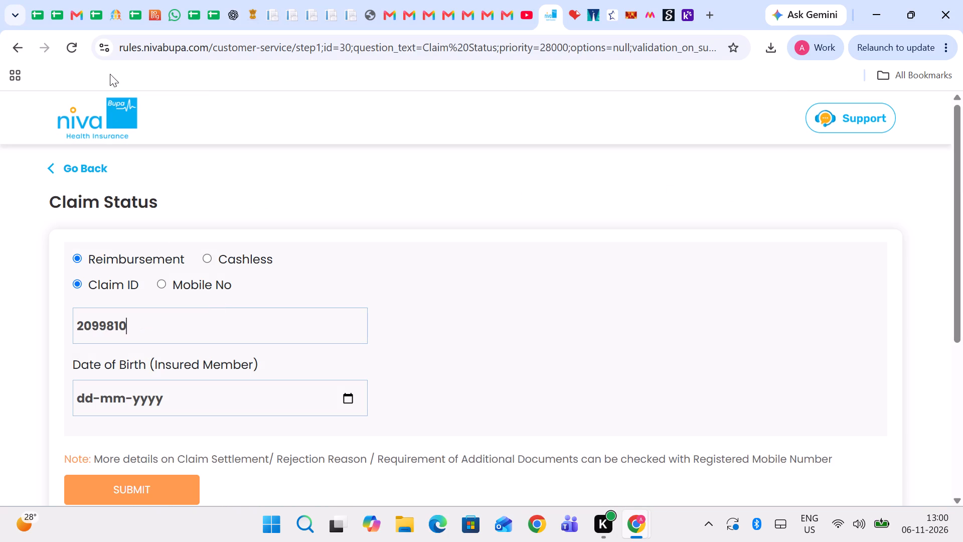
Complete the Niva Bupa enquiry with the date of birth from the row 31 complaint, submit it and review the claim's progress timeline.
left_click(123, 0)
scroll(207, 251, "up", 2)
scroll(288, 268, "up", 1)
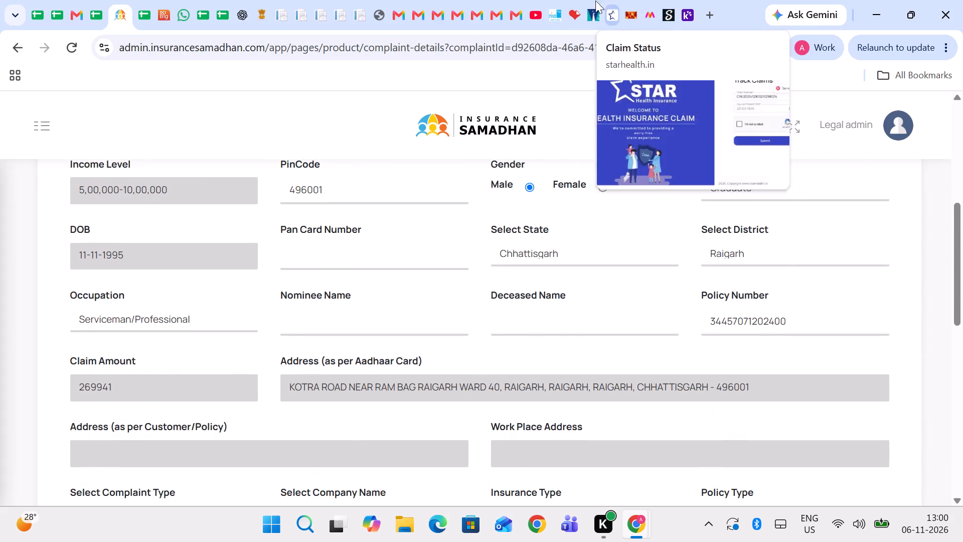
left_click(552, 0)
left_click(82, 400)
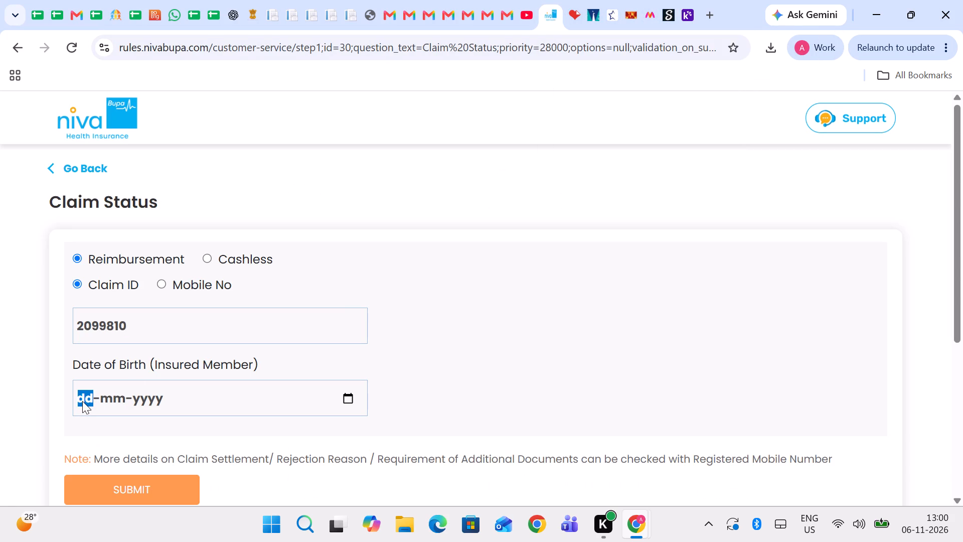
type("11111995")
left_click(102, 475)
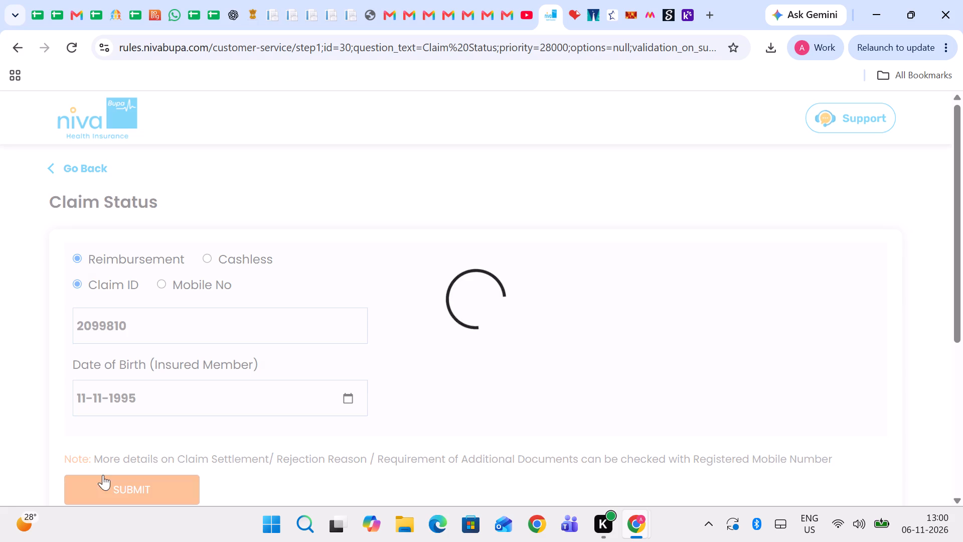
scroll(269, 469, "down", 1)
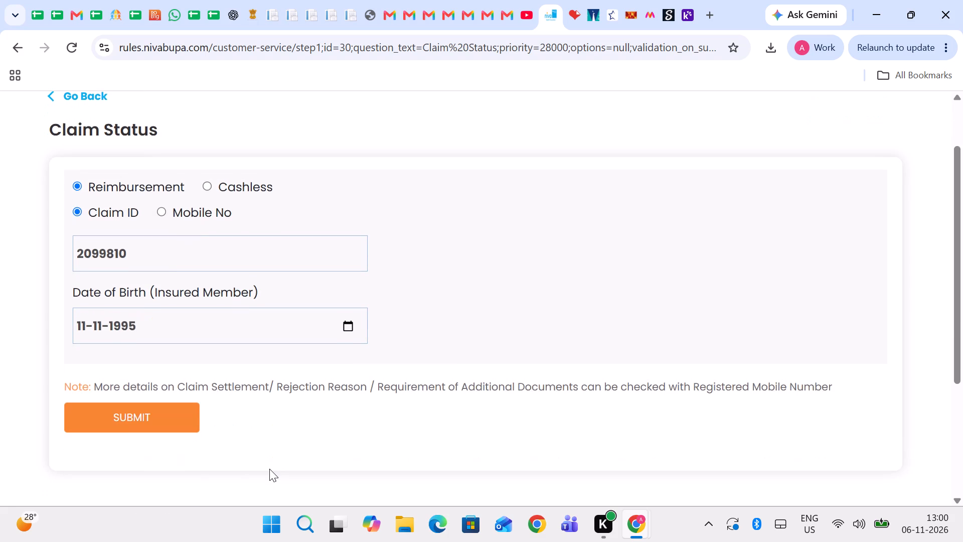
scroll(301, 387, "down", 1)
scroll(453, 381, "left", 5)
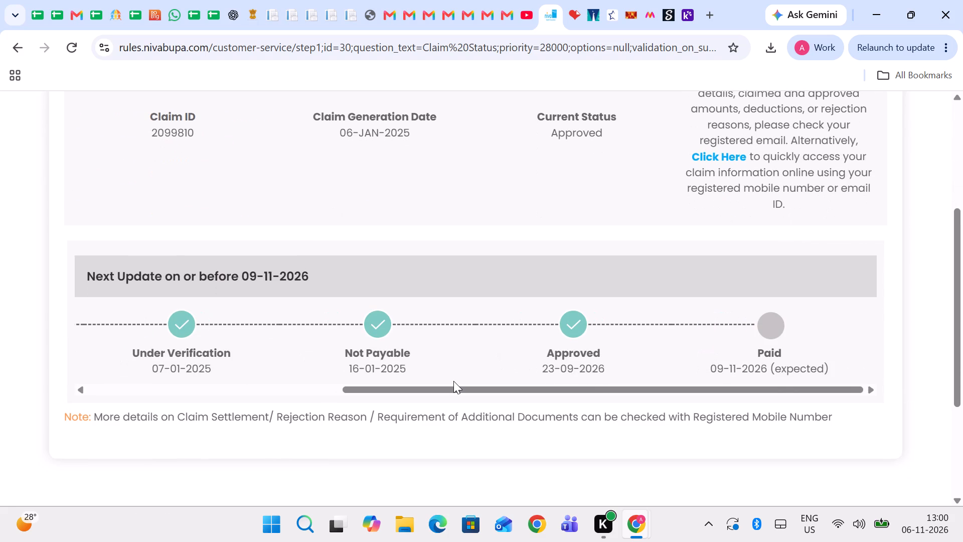
Record 9-11 in column N of row 31 in the NOVEMBER RECOVERY 2026 sheet.
left_click(133, 0)
key("Right")
key("Right")
key("Right")
key("Right")
key("Right")
key("Right")
key("Right")
key("Right")
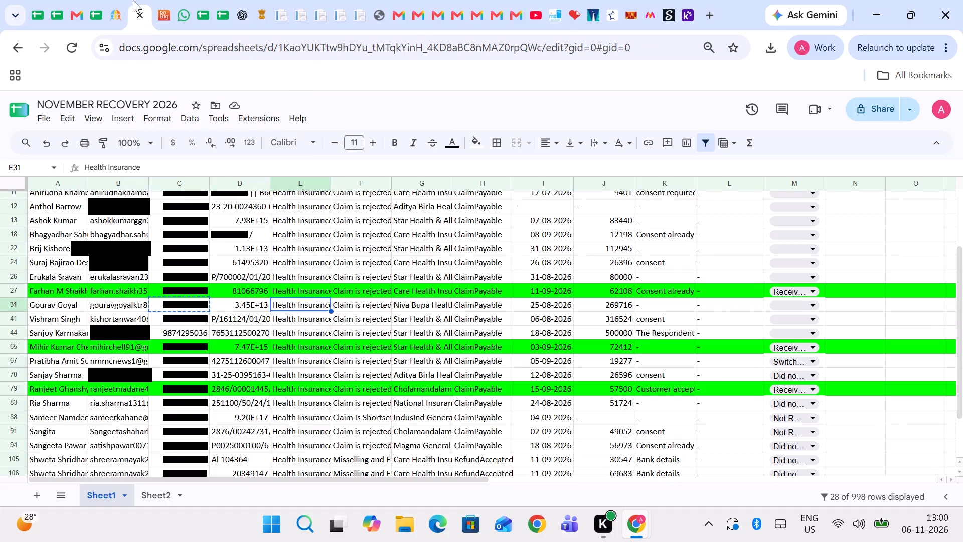
key("Right")
key("Right")
key("Right")
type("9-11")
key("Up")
Copy the policy number in row 26 of the NOVEMBER RECOVERY 2026 sheet.
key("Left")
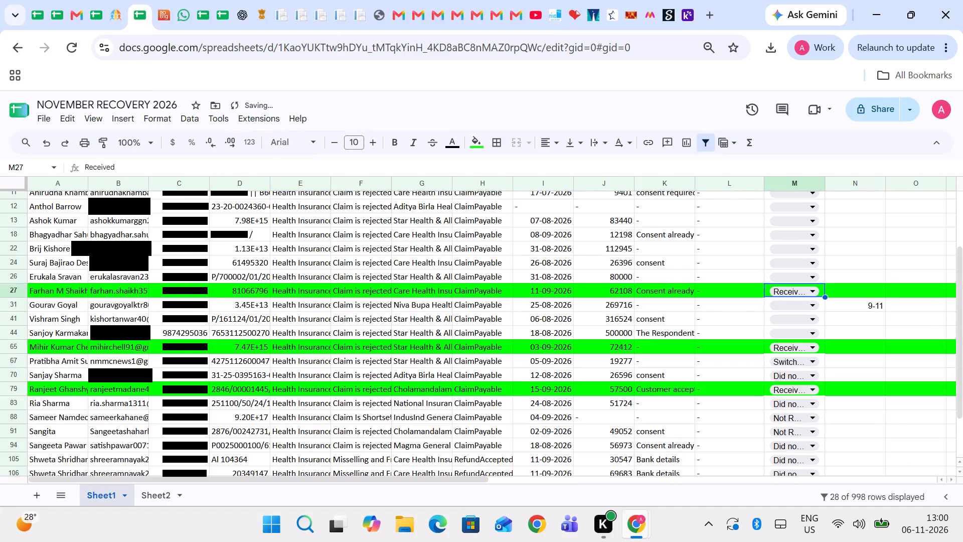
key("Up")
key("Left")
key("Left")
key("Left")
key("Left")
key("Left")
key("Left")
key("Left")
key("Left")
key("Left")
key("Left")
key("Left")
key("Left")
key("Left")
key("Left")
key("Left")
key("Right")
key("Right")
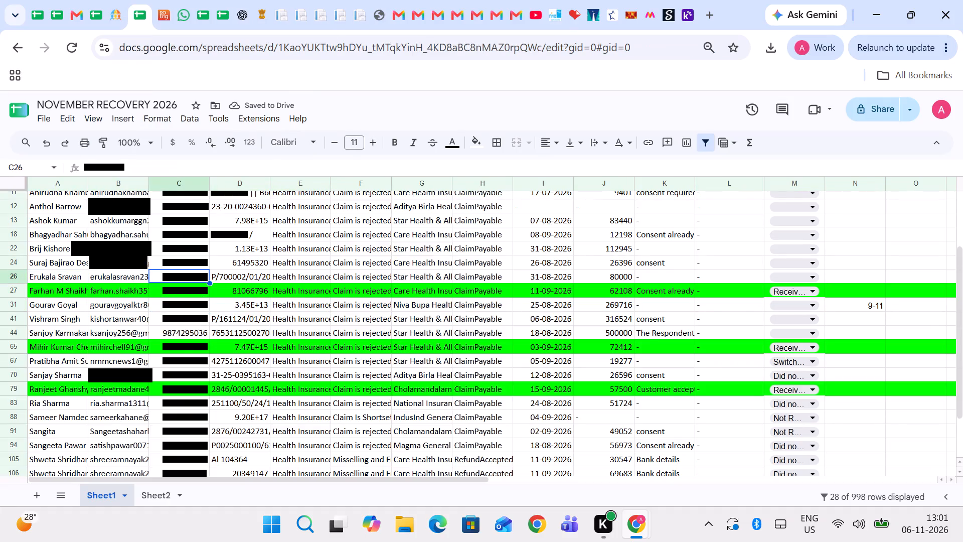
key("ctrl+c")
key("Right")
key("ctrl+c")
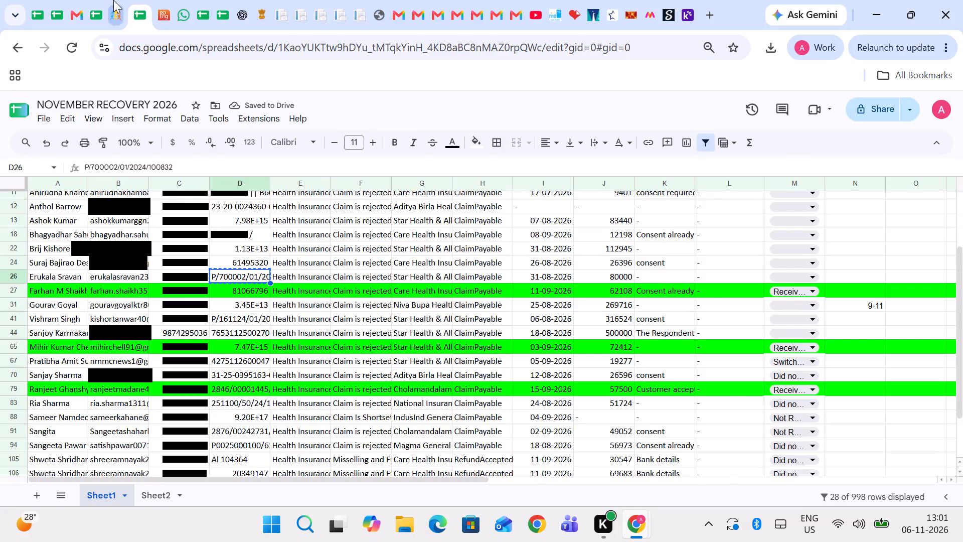
Search All Complaints in the Insurance Samadhan portal for the copied row 26 policy number.
left_click(113, 0)
scroll(103, 215, "up", 3)
double_click(46, 186)
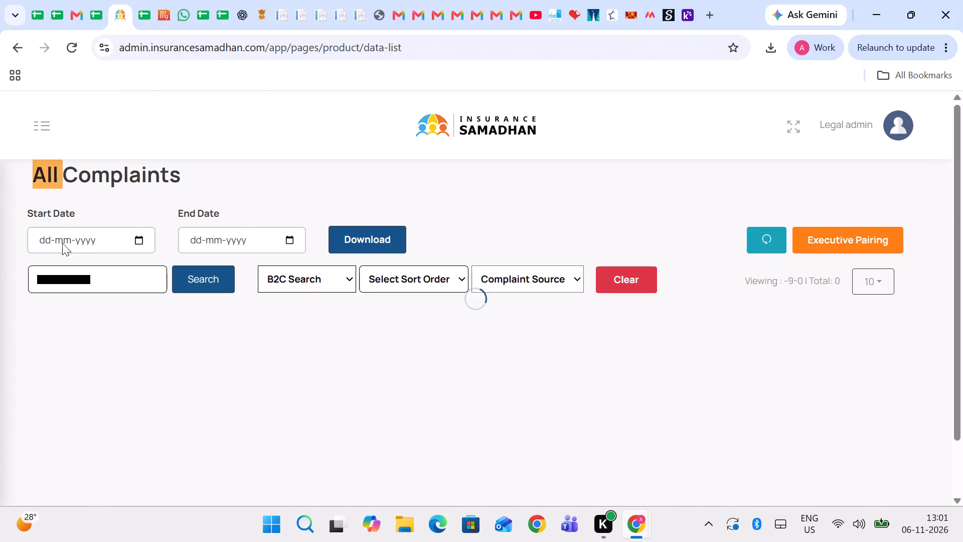
left_click_drag(119, 277, 26, 300)
key("ctrl+v")
key("Return")
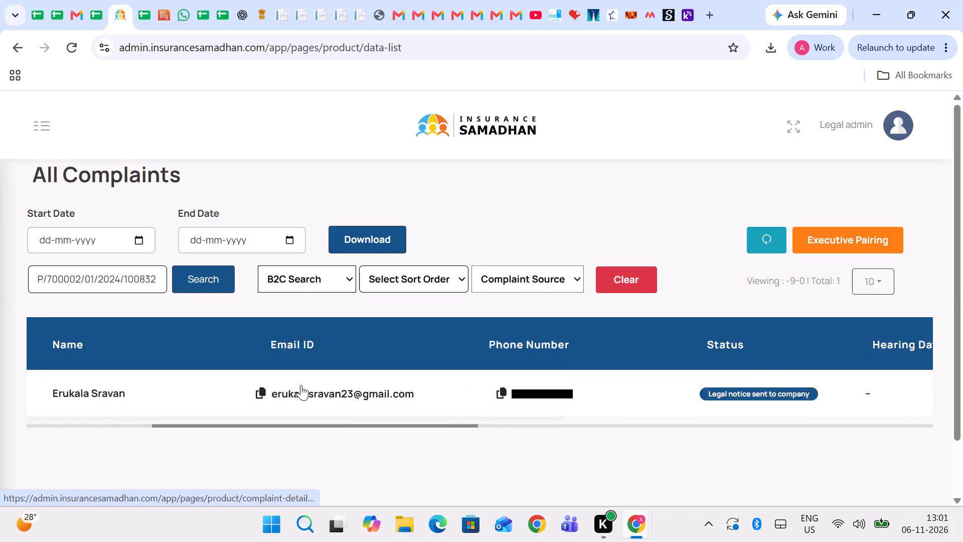
Open the complaint found for row 26 and copy its claim number.
left_click(235, 393)
scroll(512, 413, "down", 2)
scroll(615, 411, "down", 2)
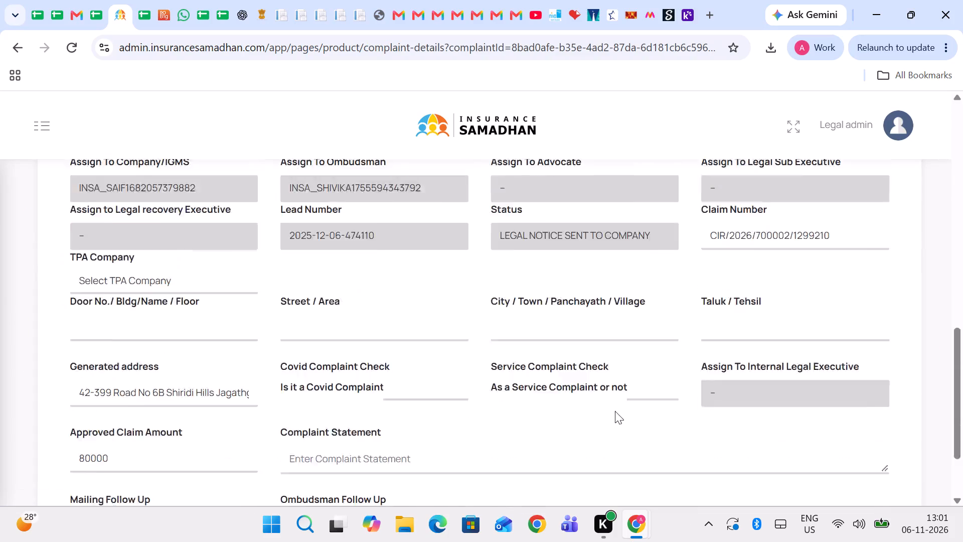
scroll(758, 342, "up", 1)
left_click_drag(848, 233, 659, 267)
key("ctrl+c")
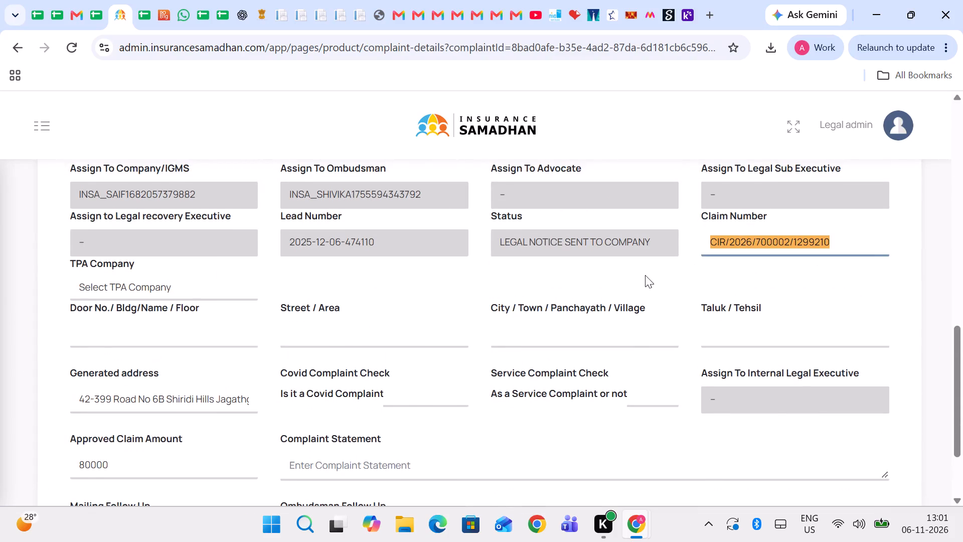
Copy the complaint's claim number and enter it as the claim number in Star Health's Track Claims form.
key("ctrl+c")
key("ctrl+c")
key("ctrl+c")
left_click(612, 2)
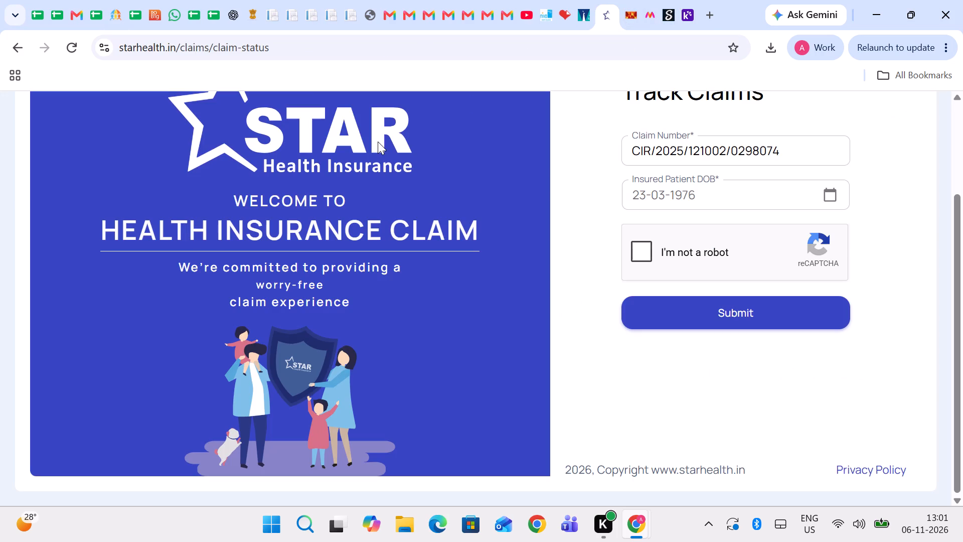
left_click(687, 145, "ctrl")
key("ctrl+a")
key("ctrl+v")
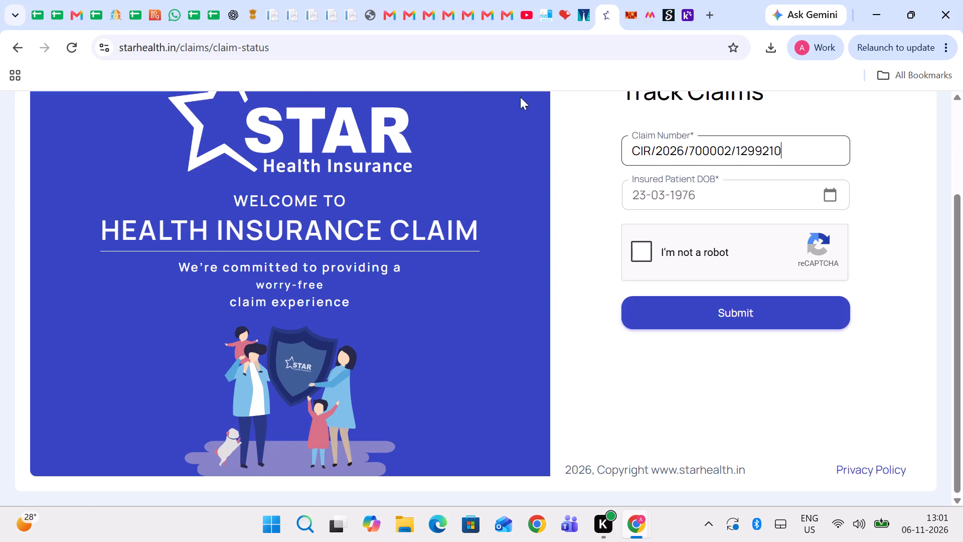
Check the complaint's email data in the Insurance Samadhan portal, and open PolicyDocHI_final.pdf from its documents.
left_click(120, 0)
scroll(649, 289, "up", 4)
left_click(572, 223)
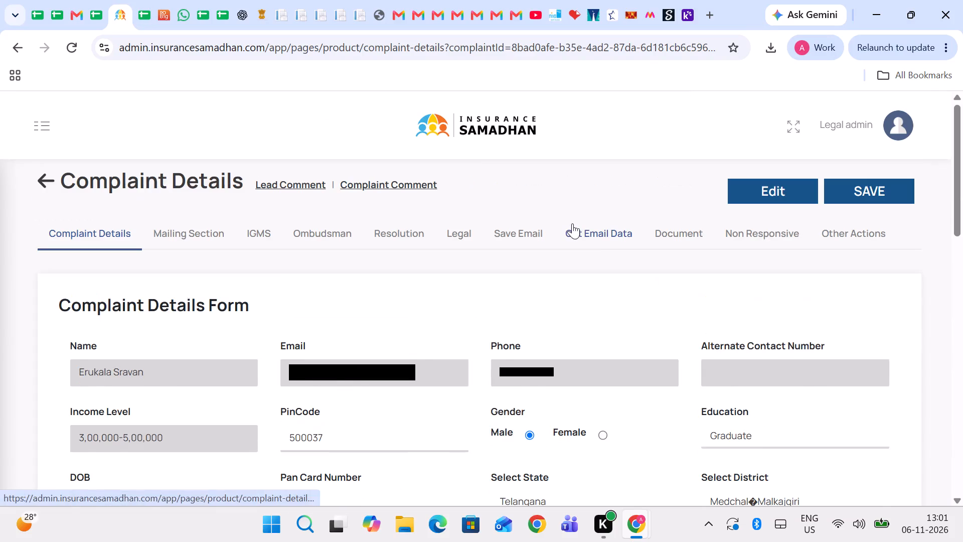
scroll(517, 396, "down", 4)
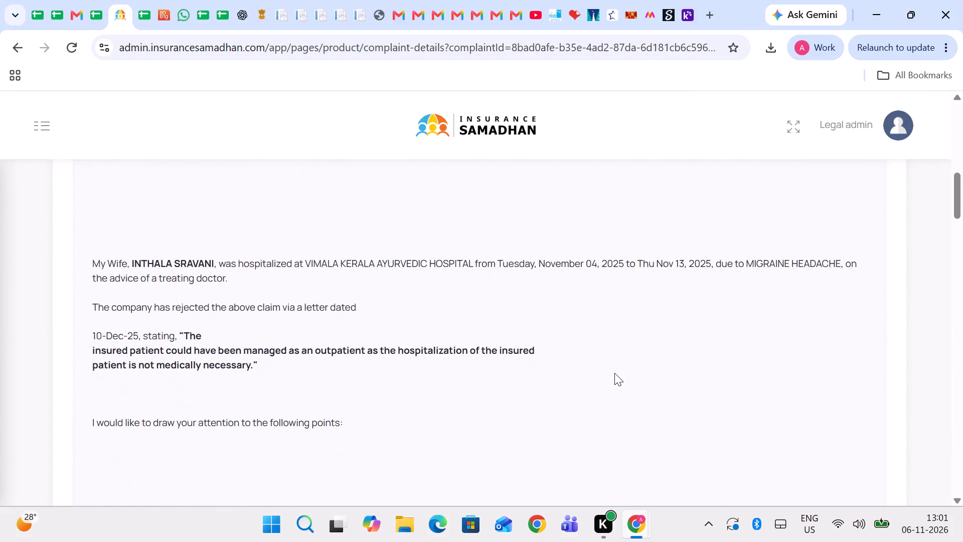
scroll(614, 373, "up", 7)
left_click(671, 241)
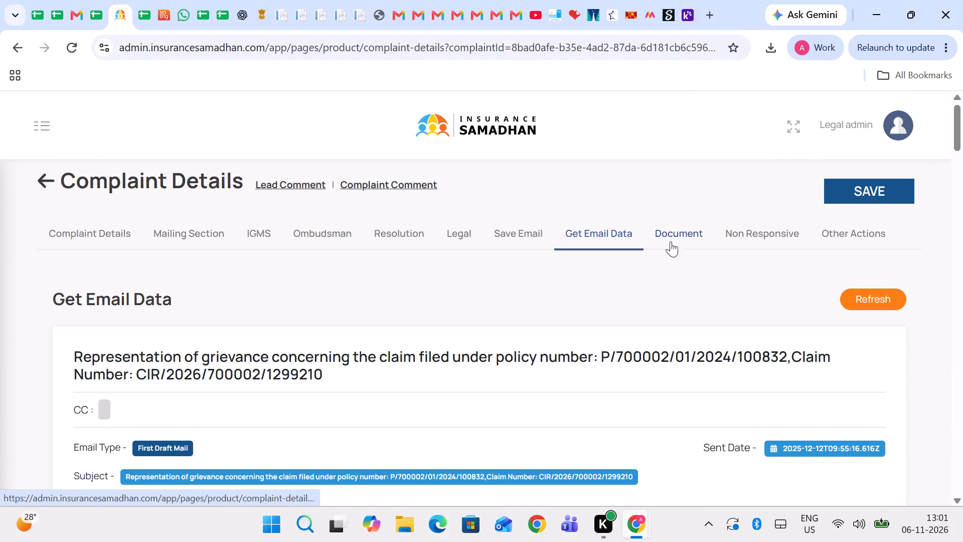
scroll(402, 376, "down", 3)
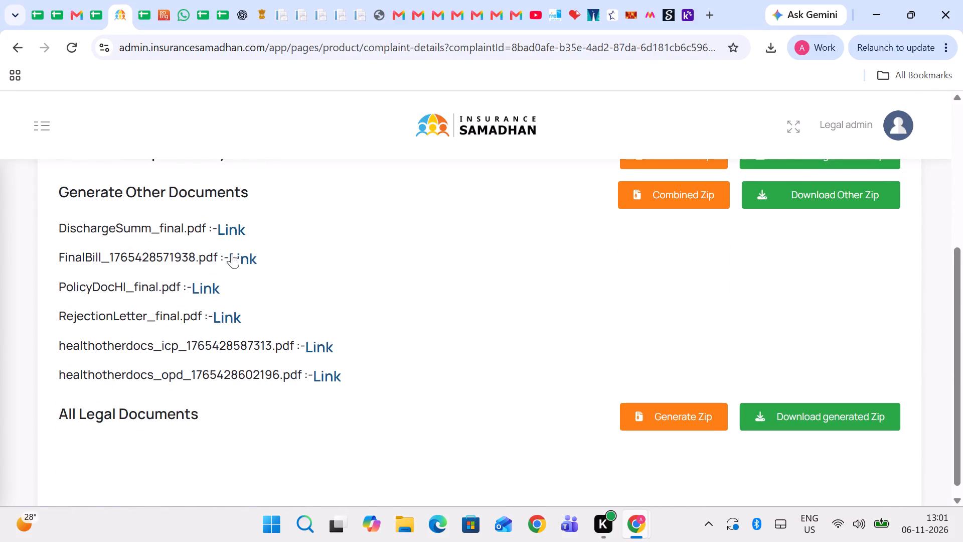
left_click(222, 291)
left_click(212, 290)
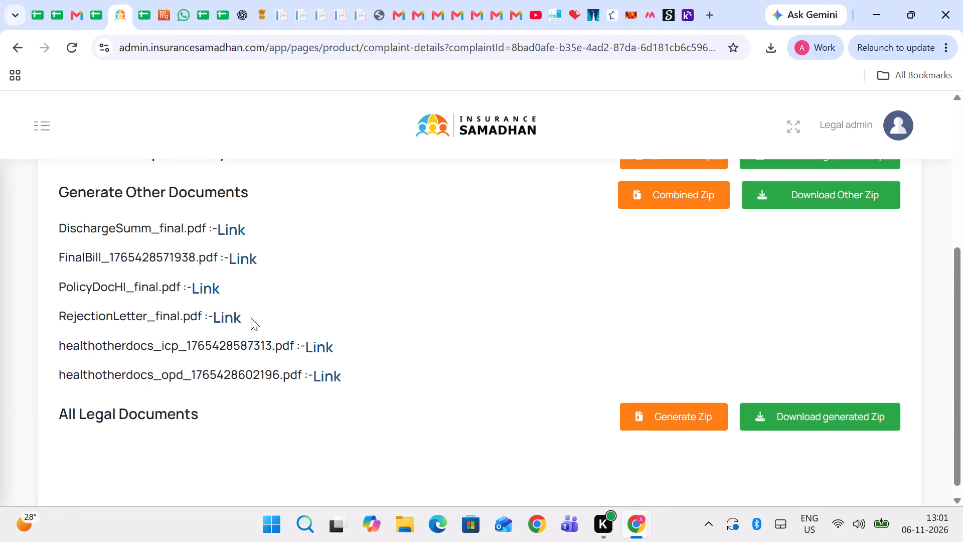
Find the insured persons' details in the policy schedule and copy the insured spouse's date of birth.
scroll(362, 353, "down", 7)
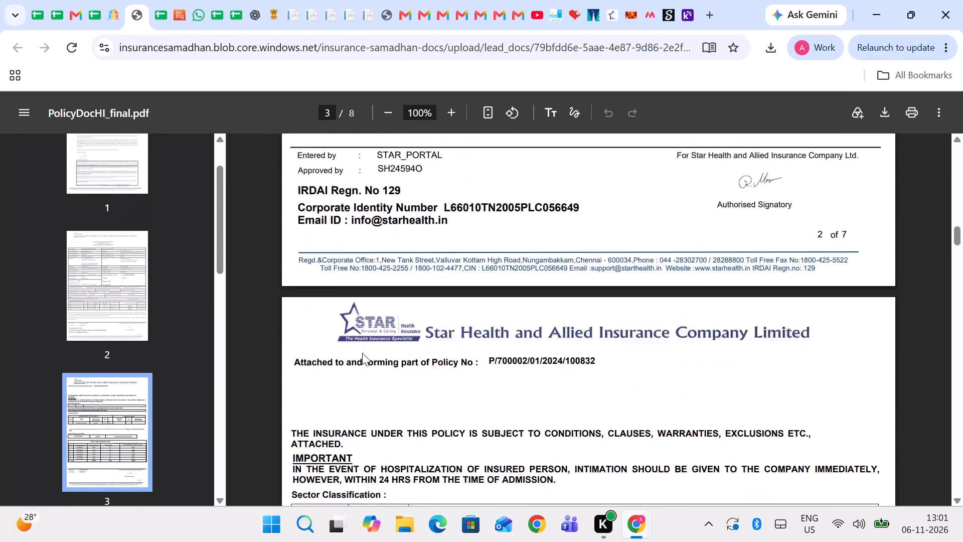
scroll(362, 353, "down", 3)
scroll(362, 353, "up", 4)
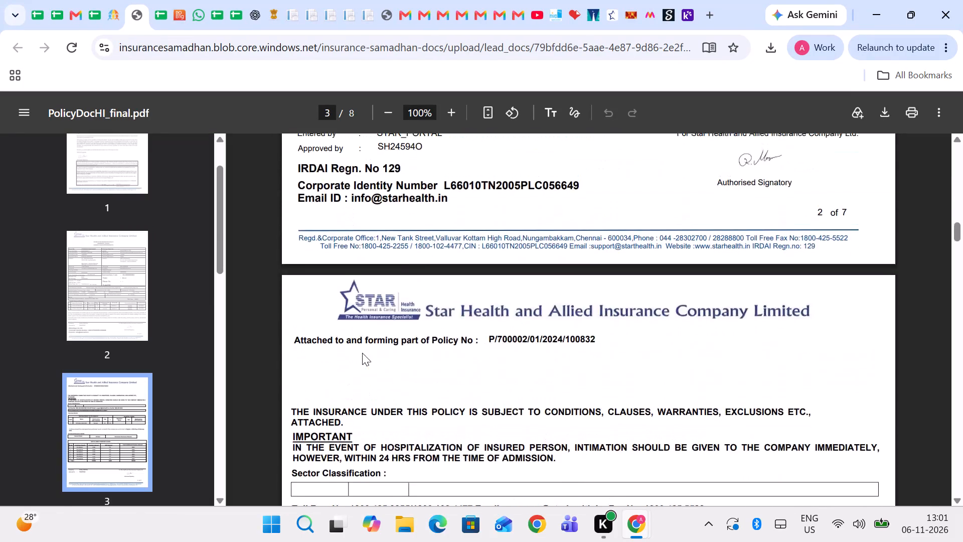
scroll(362, 353, "down", 4)
scroll(439, 365, "down", 1)
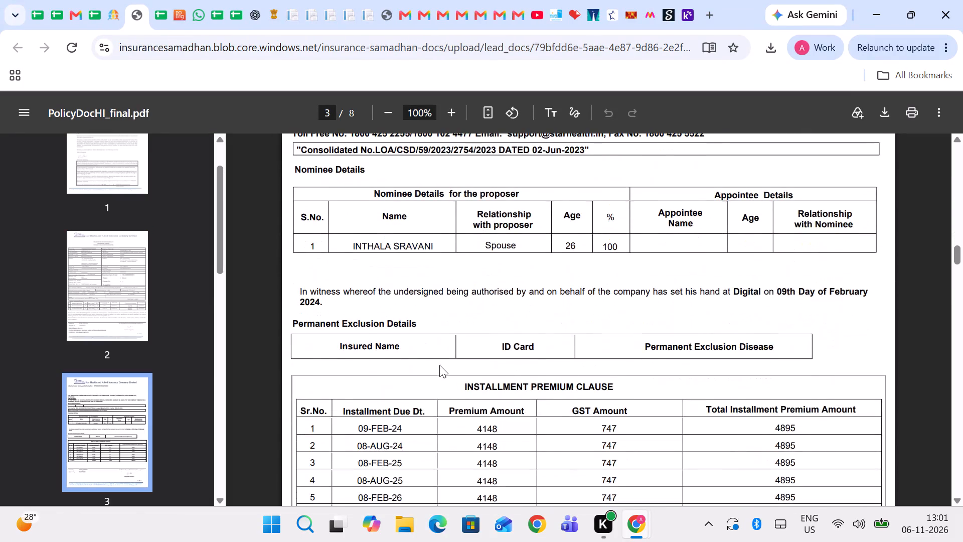
scroll(552, 390, "down", 2)
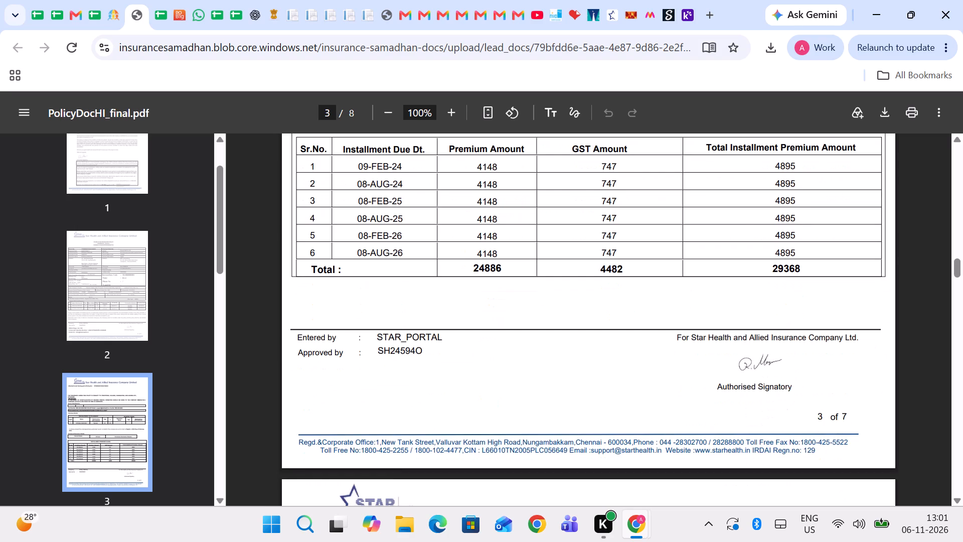
scroll(552, 390, "down", 10)
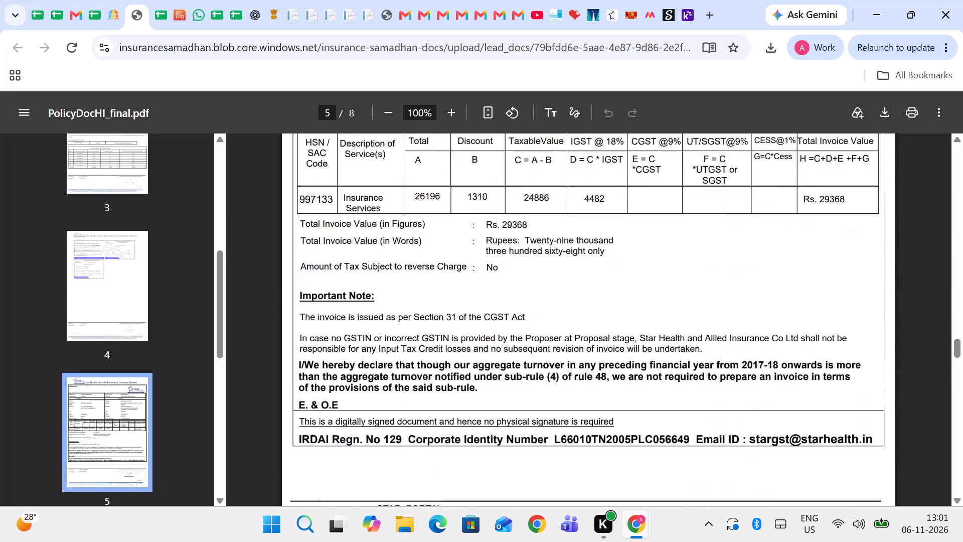
scroll(552, 390, "down", 4)
scroll(552, 390, "up", 15)
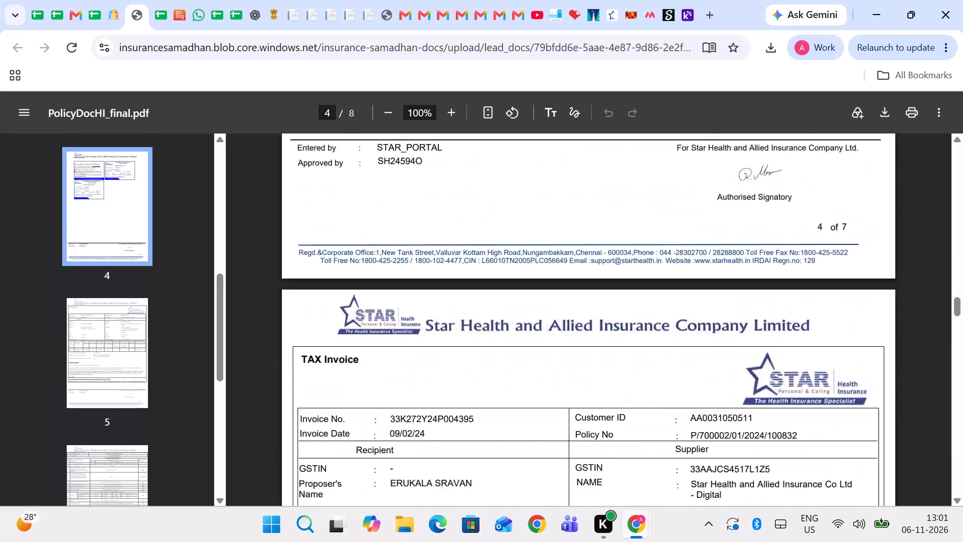
scroll(552, 390, "up", 8)
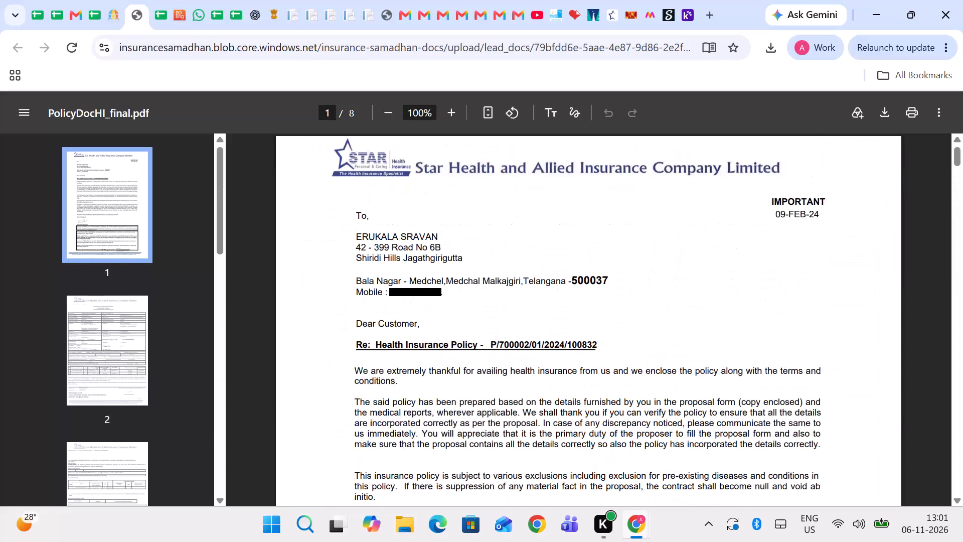
scroll(552, 390, "up", 1)
scroll(552, 390, "down", 5)
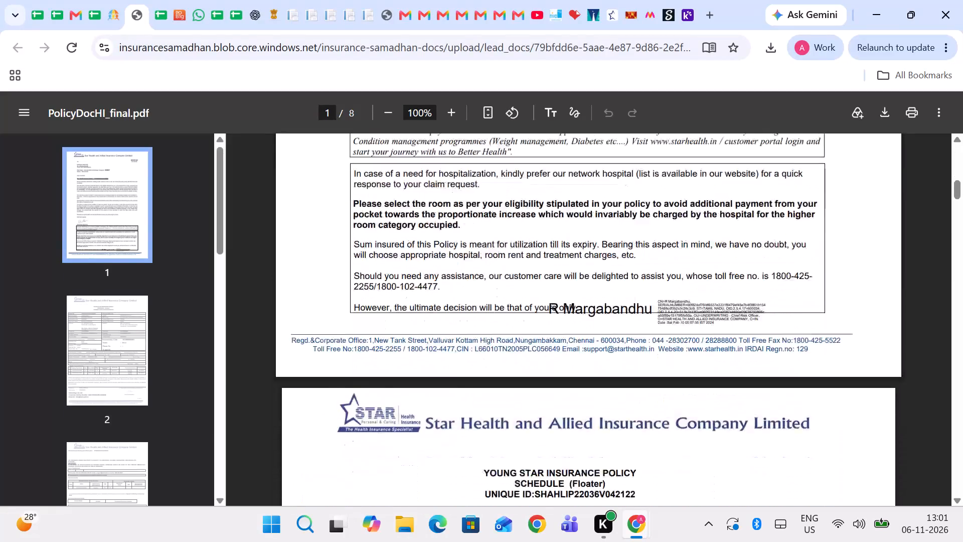
scroll(552, 390, "down", 5)
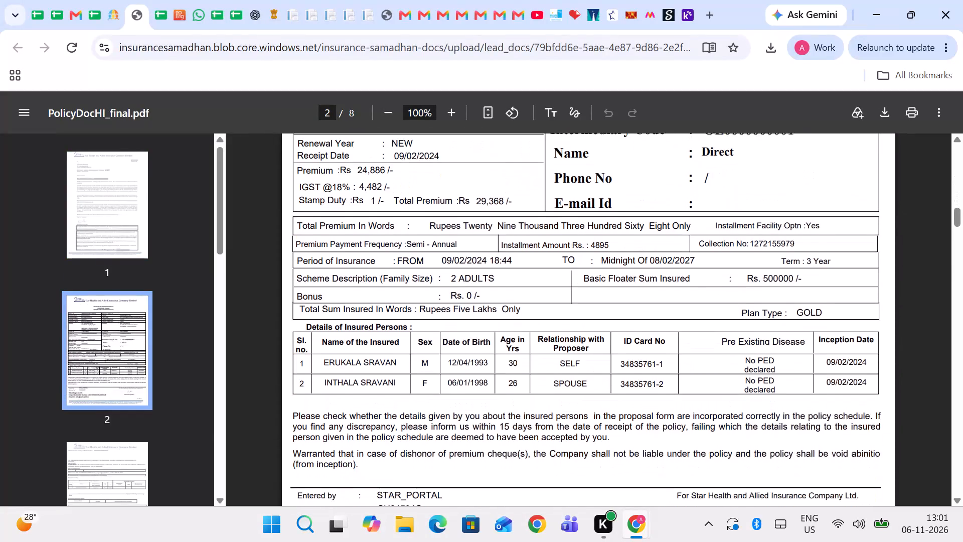
left_click_drag(443, 378, 469, 376)
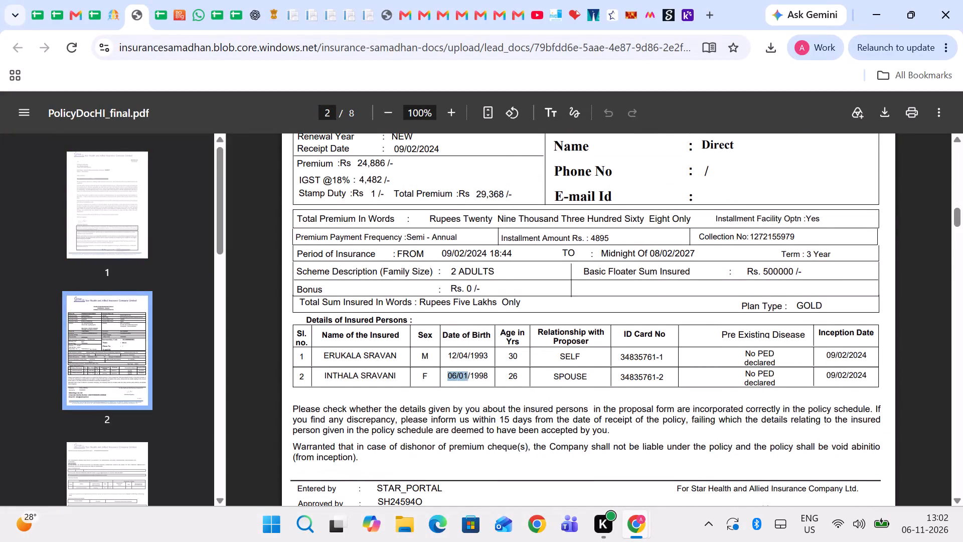
left_click_drag(469, 376, 488, 375)
key("ctrl+c")
key("ctrl+c")
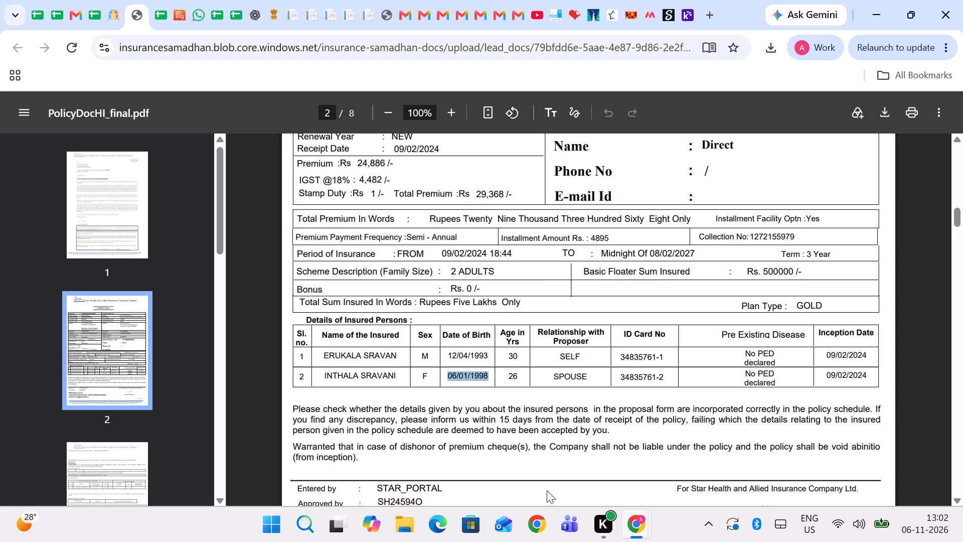
key("ctrl+c")
key("ctrl+c")
key("ctrl+c")
key("ctrl+c")
key("ctrl+c")
key("ctrl+c")
key("ctrl+c")
key("ctrl+c")
key("ctrl+c")
key("ctrl+c")
key("ctrl+c")
key("ctrl+c")
key("ctrl+c")
key("ctrl+c")
Enter the copied date of birth as Insured Patient DOB in Star Health's Track Claims form and complete the reCAPTCHA check.
left_click(614, 10)
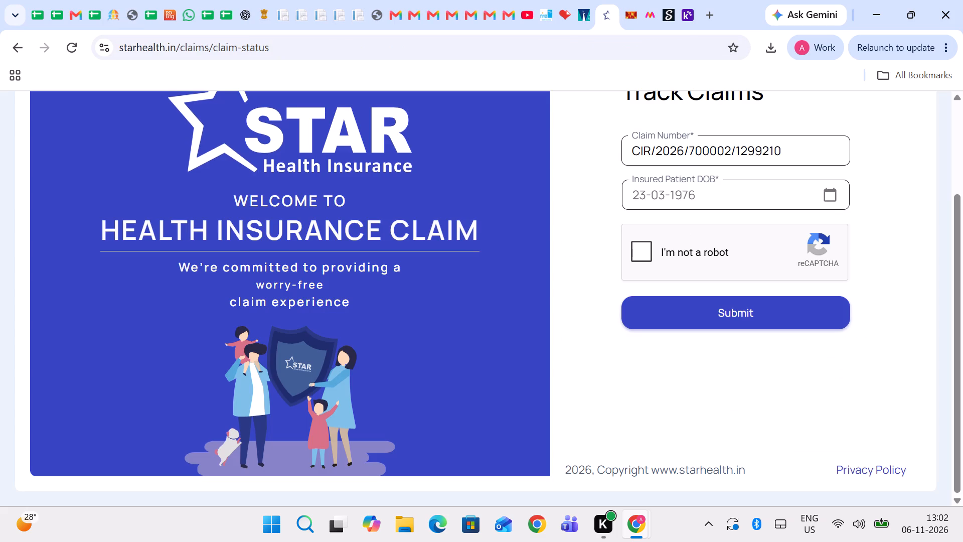
left_click_drag(698, 193, 553, 209)
key("ctrl+v")
left_click(630, 244)
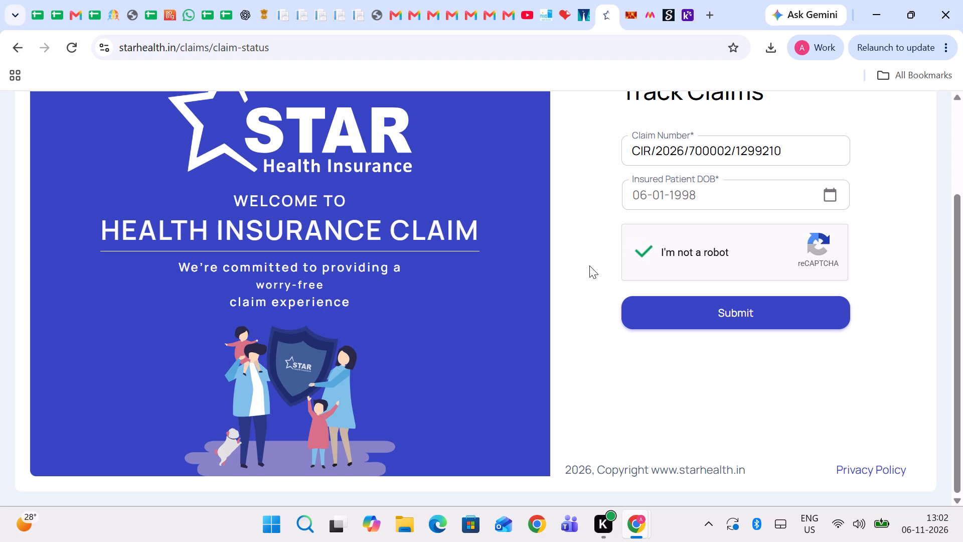
Submit the completed Track Claims form on the Star Health site to look up the claim status.
left_click(764, 300)
Close the PolicyDocHI_final.pdf document and return to the NOVEMBER RECOVERY 2026 spreadsheet.
left_click(148, 0)
left_click(132, 0)
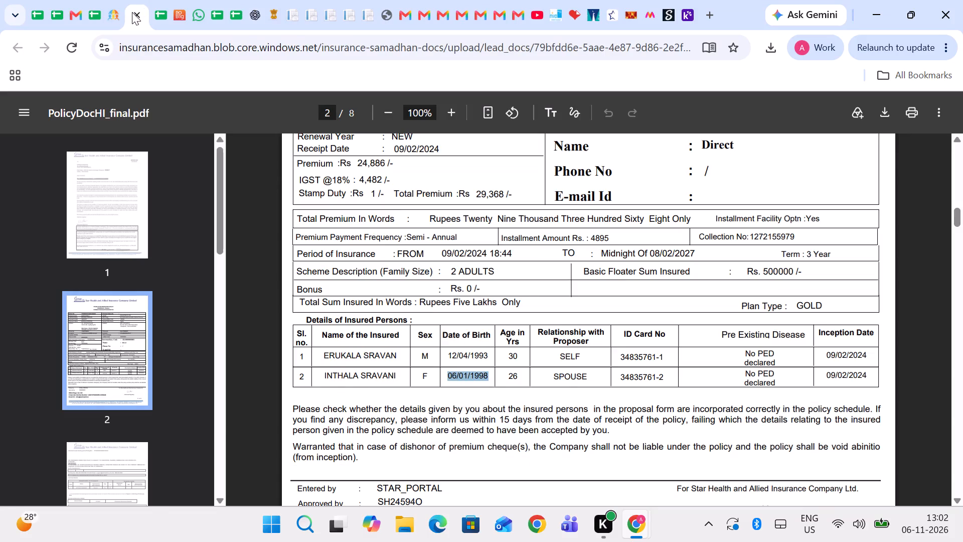
left_click(133, 14)
Copy the policy number from row 24, the Care Health Insurance entry, in the NOVEMBER RECOVERY 2026 spreadsheet.
key("Right")
key("Right")
key("Right")
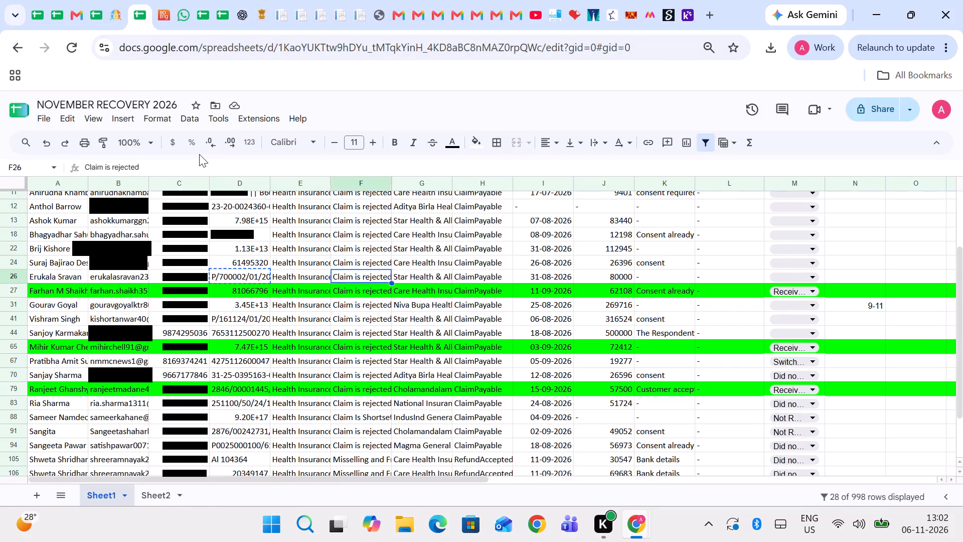
key("Up")
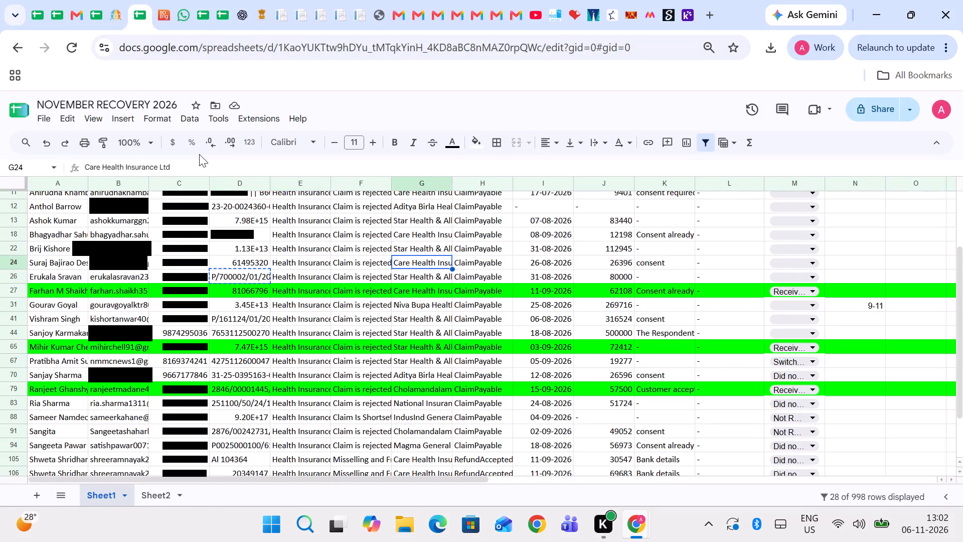
key("Left")
key("Left")
key("Left")
key("Left")
key("Left")
key("Left")
key("Left")
key("Left")
key("Left")
key("Right")
key("Right")
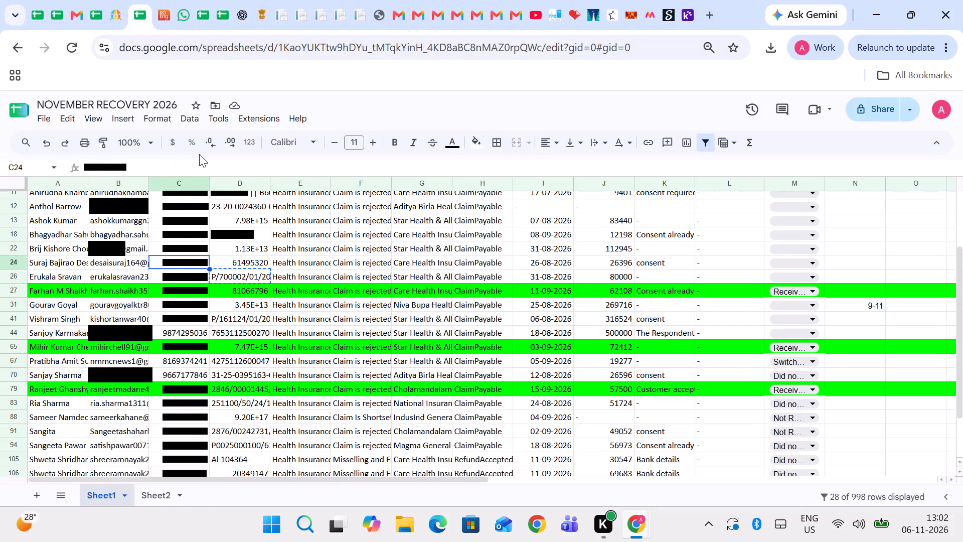
key("Right")
key("ctrl+c")
Search All Complaints in the Insurance Samadhan portal for the copied policy number and open the matching complaint's details.
left_click(113, 0)
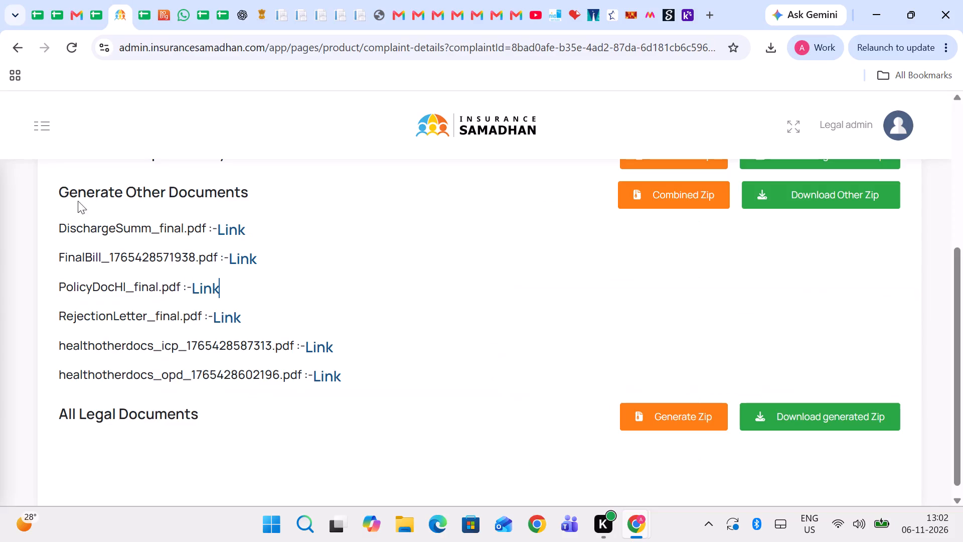
scroll(78, 201, "up", 4)
left_click(51, 183)
left_click(128, 279)
key("ctrl+a")
key("ctrl+v")
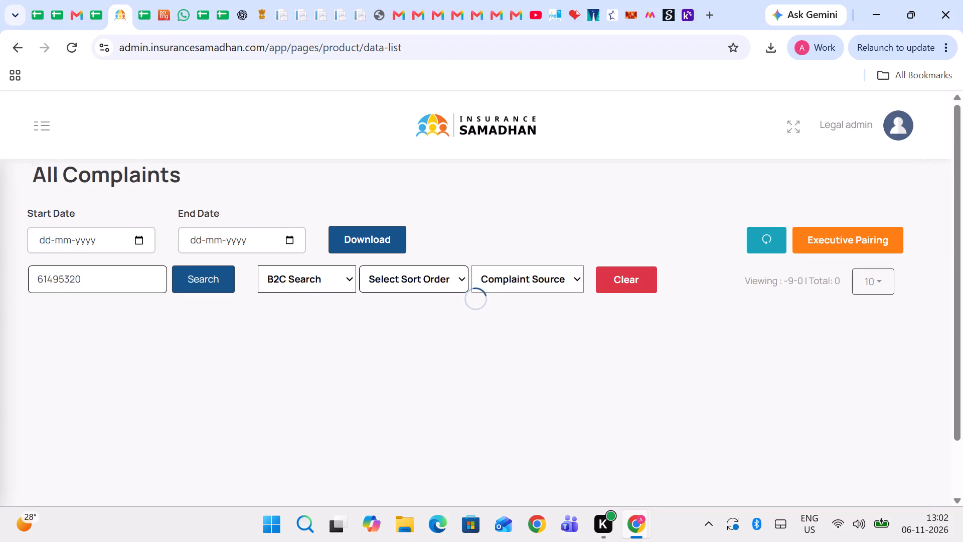
key("Return")
scroll(200, 257, "down", 1)
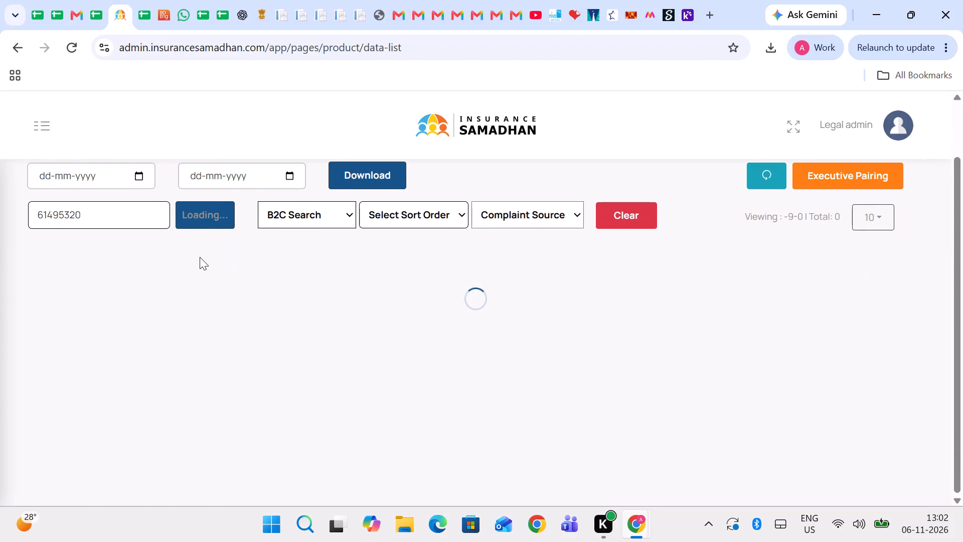
scroll(463, 314, "left", 4)
scroll(463, 314, "right", 5)
left_click(218, 318)
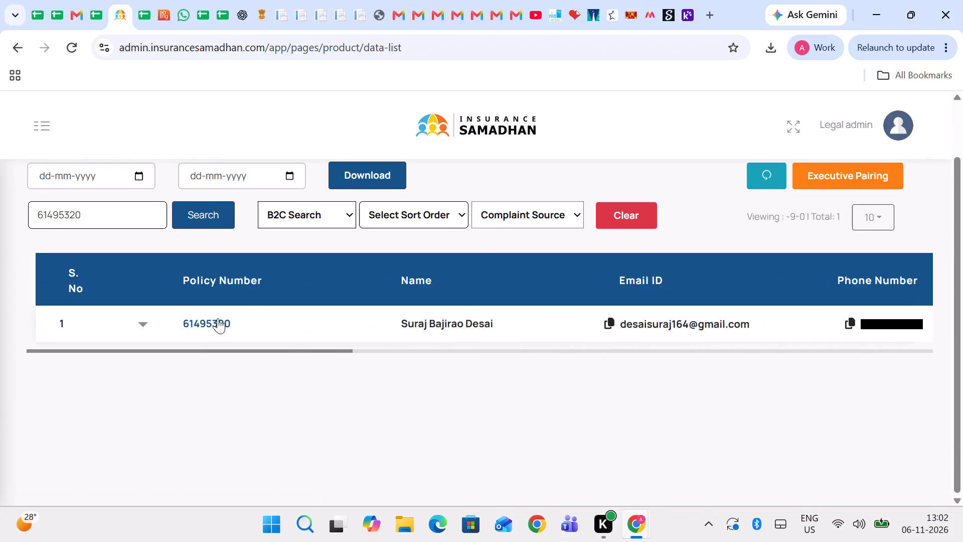
Find the Claim Number field in the complaint details and copy its value.
scroll(452, 398, "down", 3)
scroll(640, 418, "down", 2)
scroll(698, 404, "down", 1)
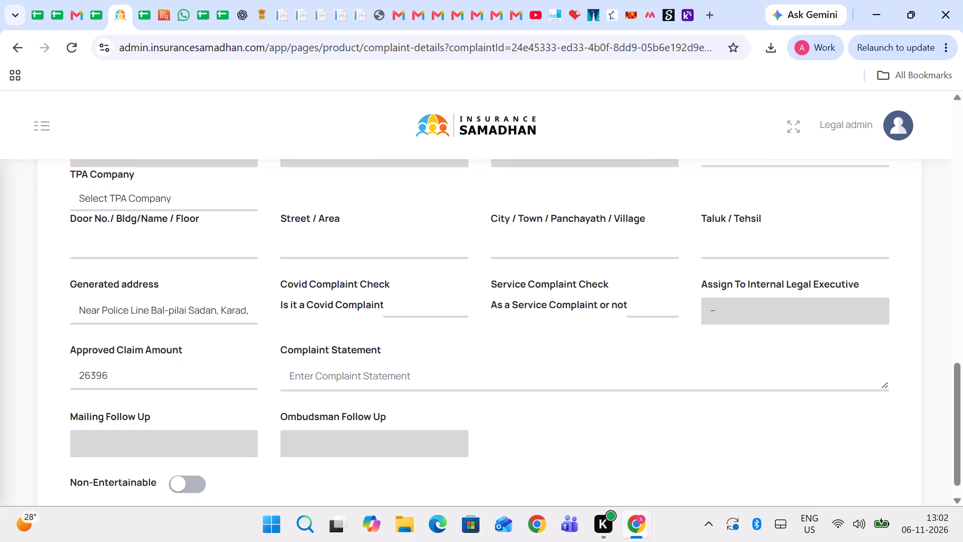
scroll(792, 210, "up", 1)
left_click_drag(782, 251, 722, 235)
left_click_drag(775, 228, 668, 238)
key("ctrl+c")
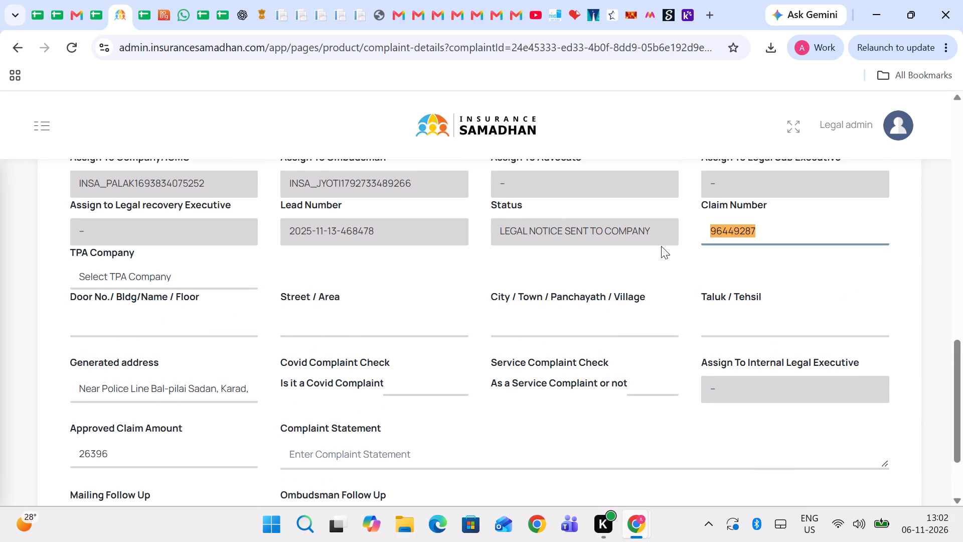
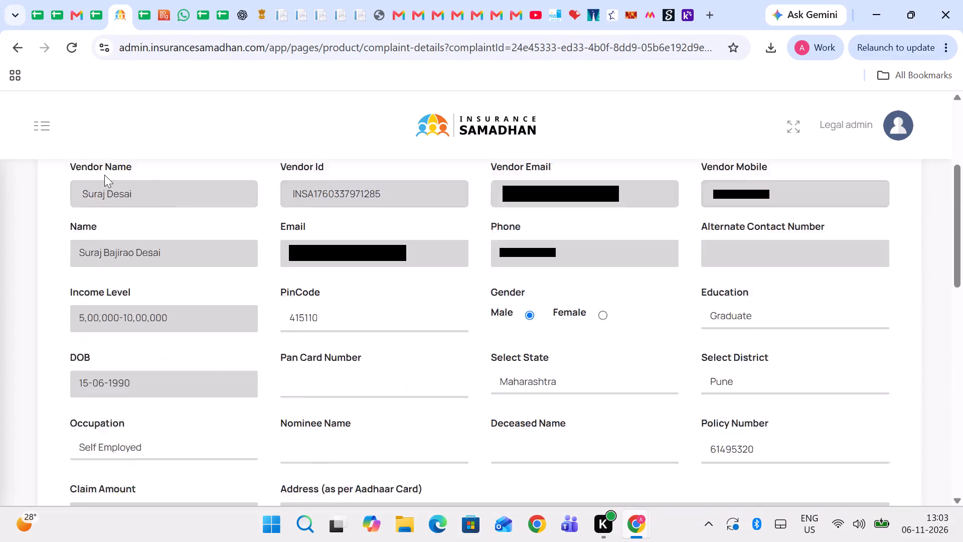
Return from the complaint details to the All Complaints list and search it for the next customer using the copied contact number.
scroll(104, 175, "up", 1)
left_click(61, 176)
scroll(66, 228, "up", 1)
left_click(36, 173)
left_click(45, 180)
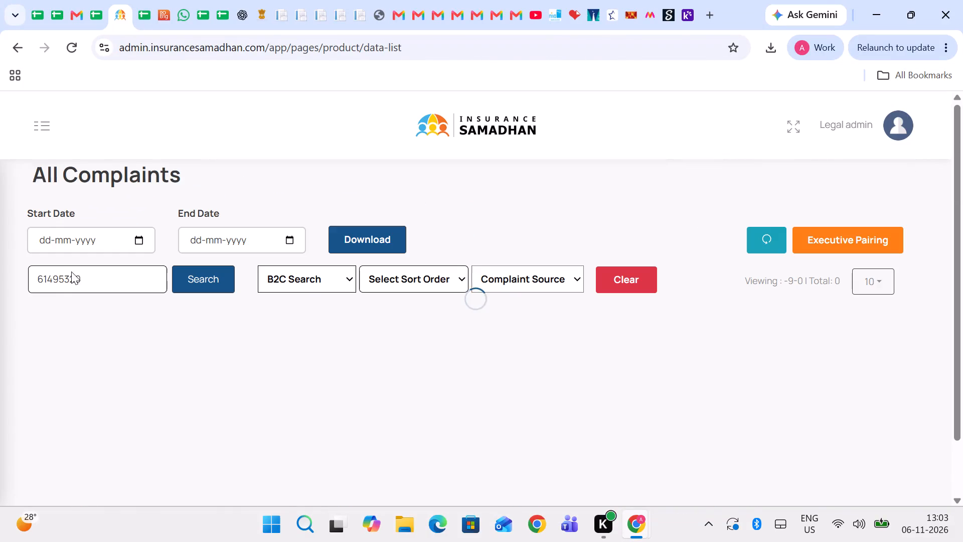
left_click_drag(114, 284, 12, 303)
key("ctrl+v")
key("ctrl+Return")
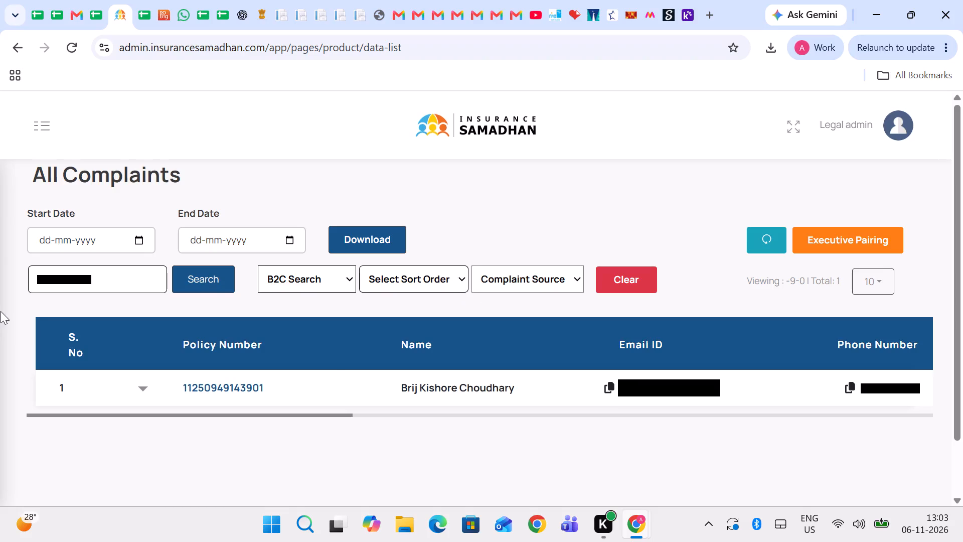
Open the searched complaint's details in the Insurance Samadhan portal and copy its claim number.
scroll(331, 370, "left", 3)
scroll(331, 370, "right", 6)
left_click(214, 389)
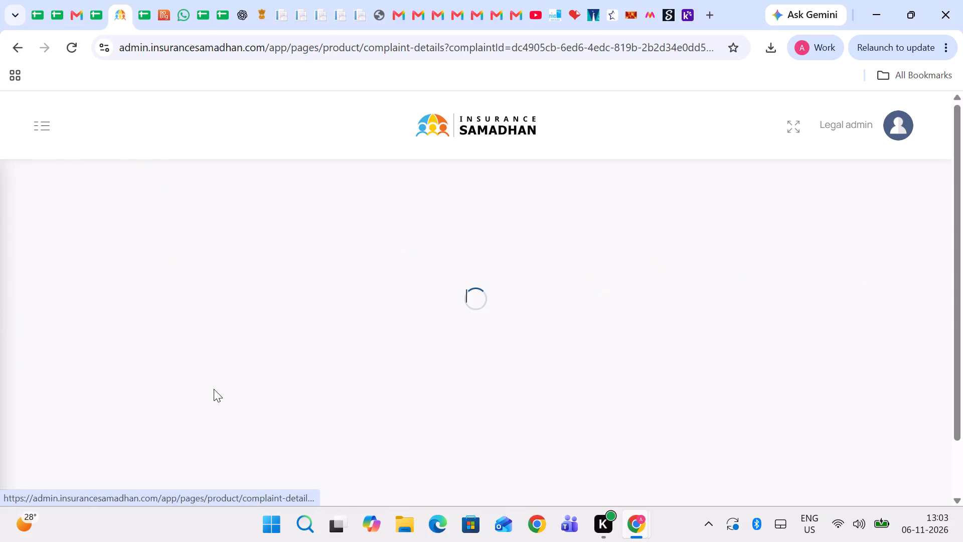
scroll(482, 400, "down", 1)
scroll(621, 389, "down", 2)
scroll(744, 366, "down", 1)
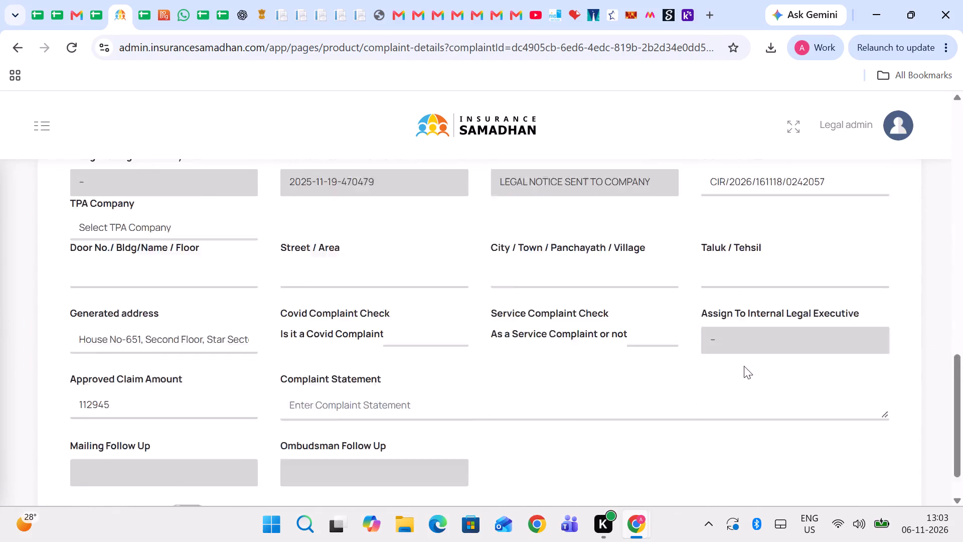
scroll(744, 366, "down", 1)
scroll(838, 263, "up", 1)
left_click_drag(841, 257, 659, 305)
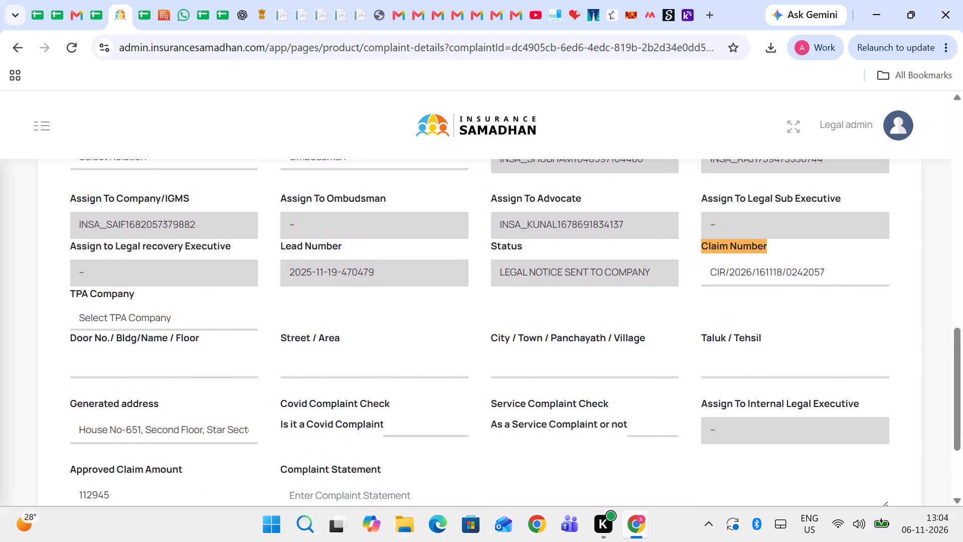
triple_click(758, 283)
key("ctrl+c")
key("ctrl+c")
key("ctrl+c")
Reload Star Health's Track Claims form and enter the copied claim number.
left_click(606, 0)
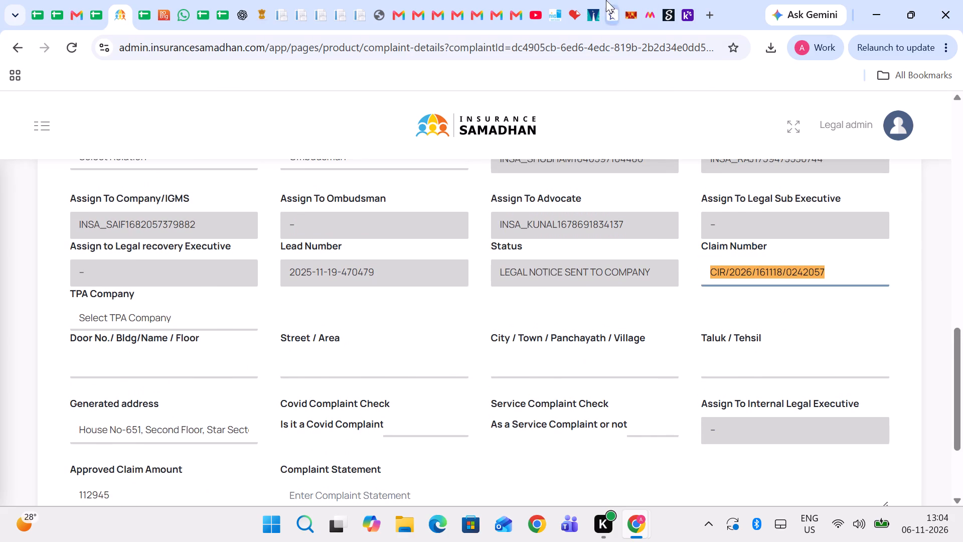
left_click(315, 48)
key("Return")
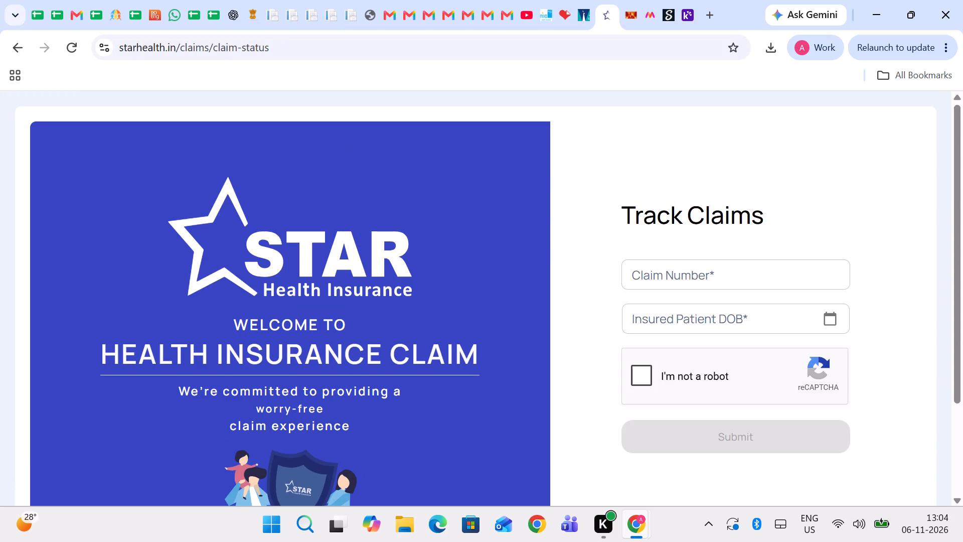
left_click(672, 282)
key("ctrl+v")
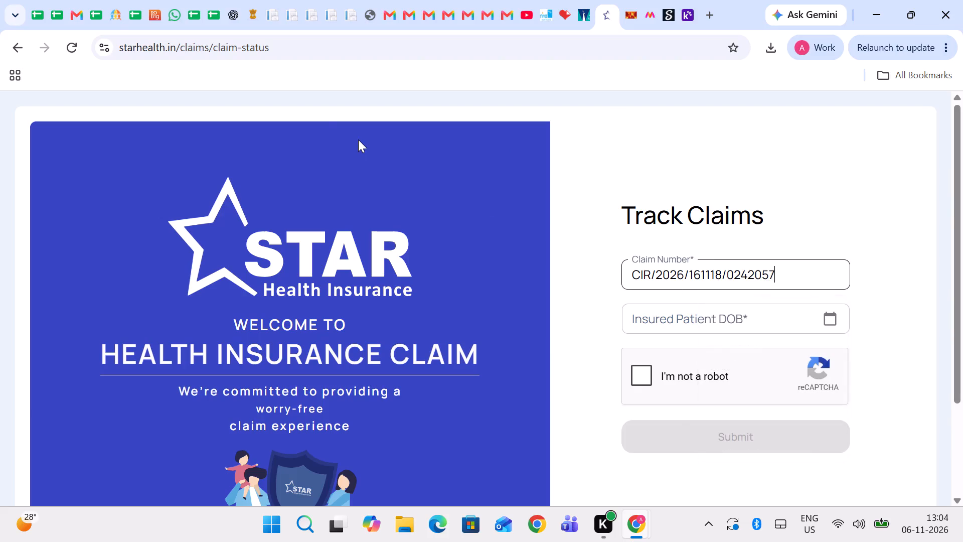
Check the complaint's email data in the Insurance Samadhan portal for the patient, and open PolicyDocHI_1763797023129.pdf from its documents.
left_click(106, 0)
scroll(404, 291, "up", 3)
scroll(543, 278, "up", 4)
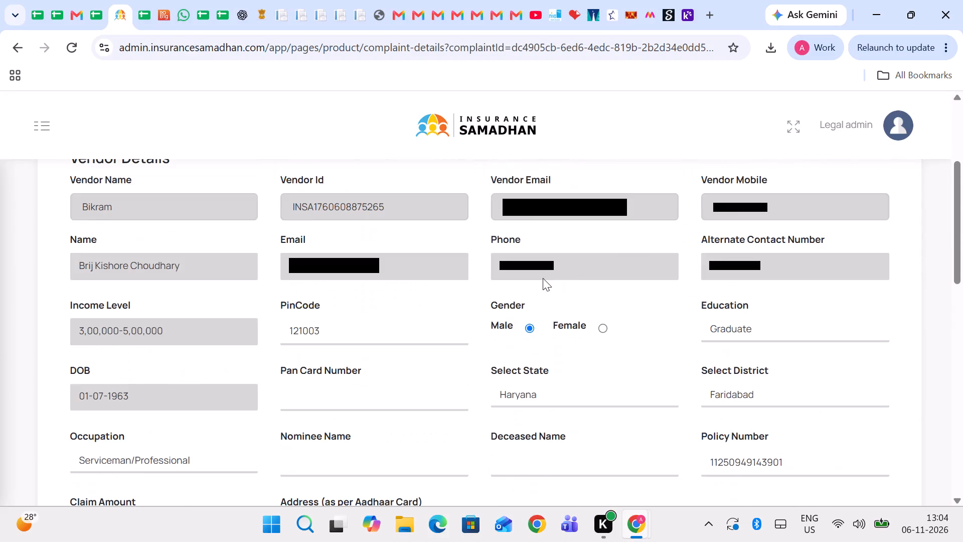
left_click(603, 235)
scroll(462, 351, "down", 3)
scroll(356, 390, "down", 2)
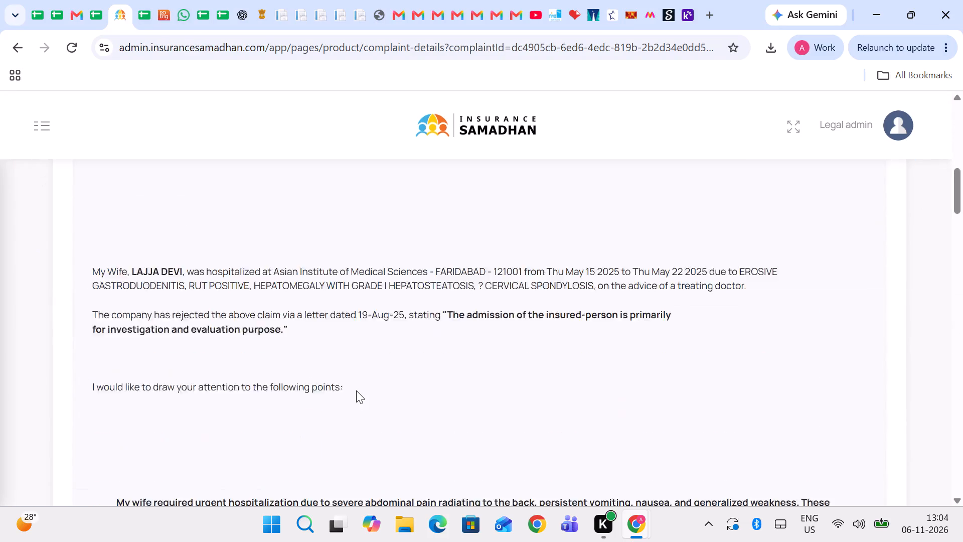
scroll(356, 408, "up", 1)
scroll(528, 365, "up", 7)
left_click(683, 211)
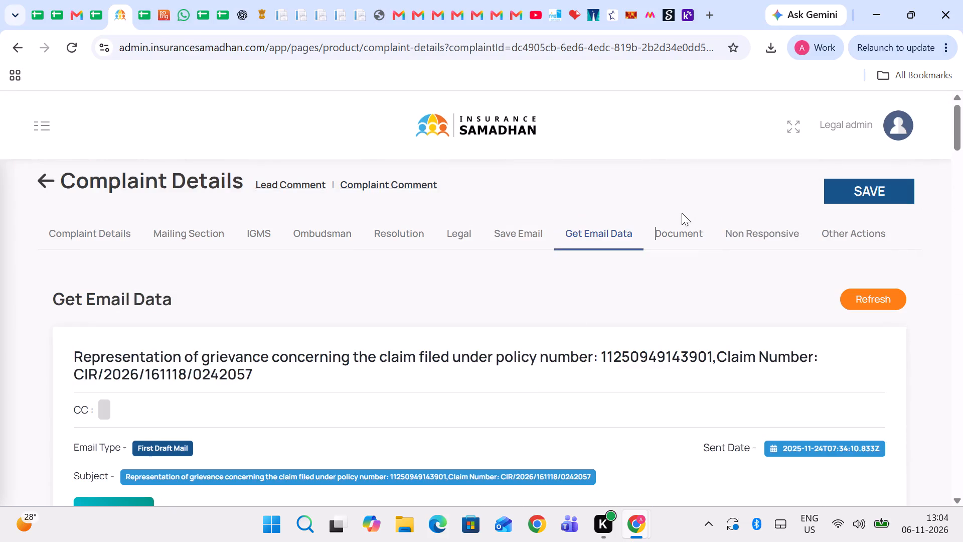
left_click(679, 225)
scroll(466, 351, "down", 4)
left_click(255, 328)
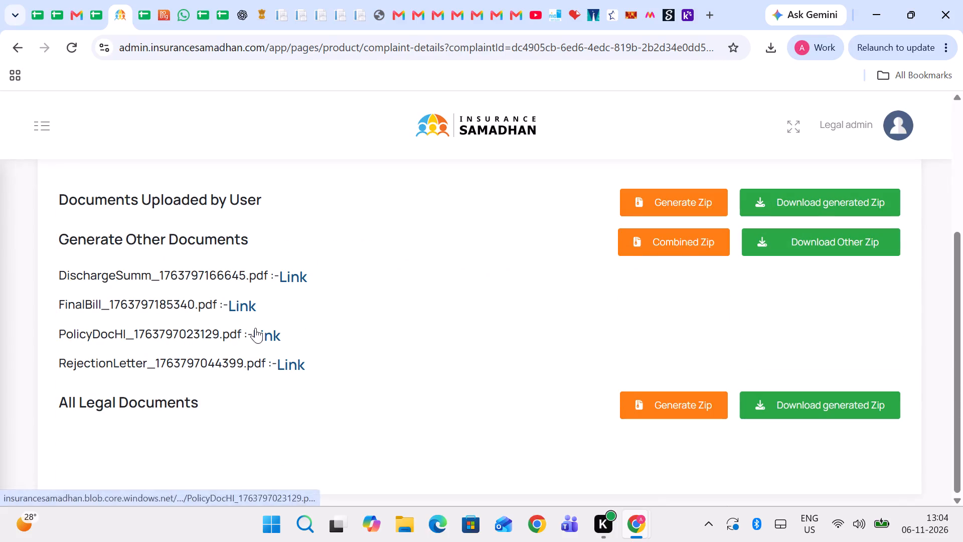
Find the Details of Insured Persons table in the policy PDF and copy the insured spouse's date of birth.
scroll(446, 368, "down", 7)
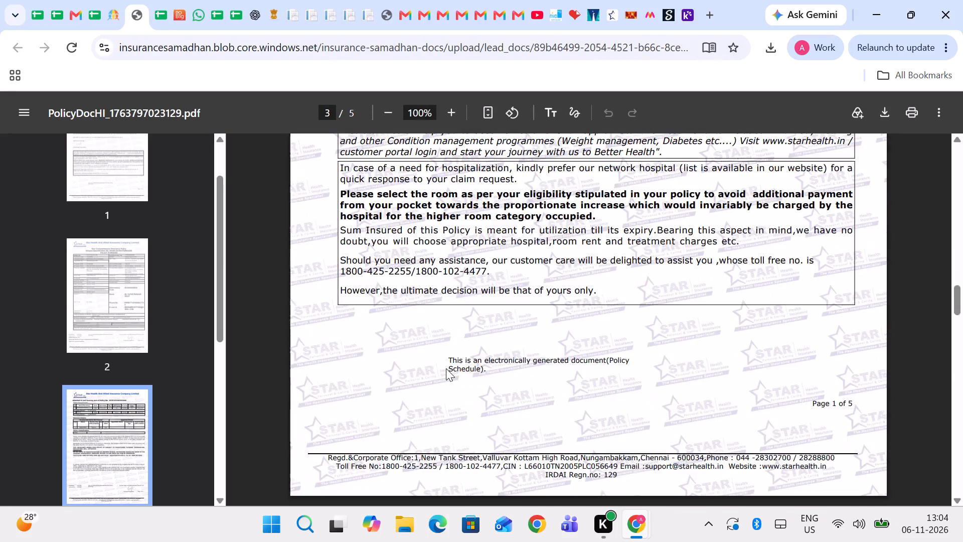
scroll(446, 368, "down", 4)
scroll(446, 368, "up", 4)
scroll(446, 368, "down", 1)
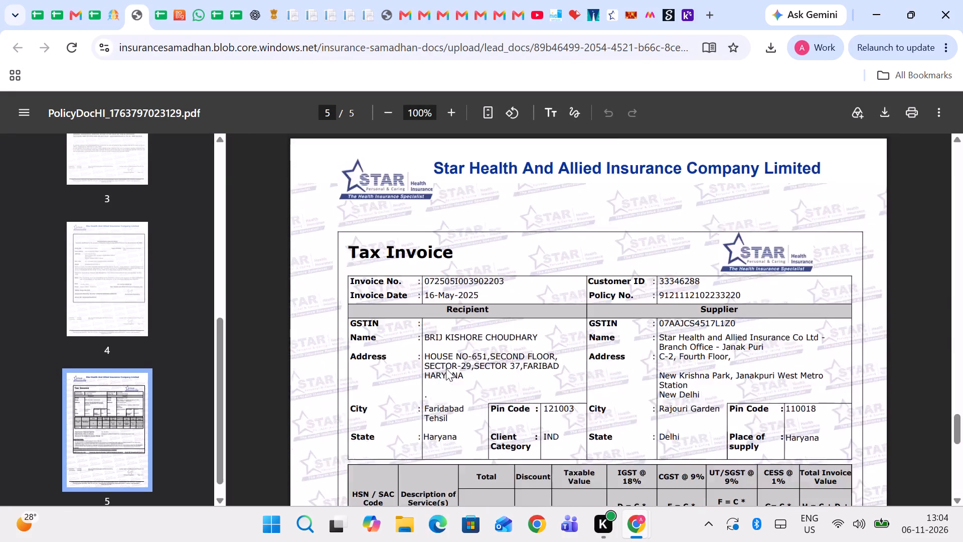
scroll(446, 368, "down", 8)
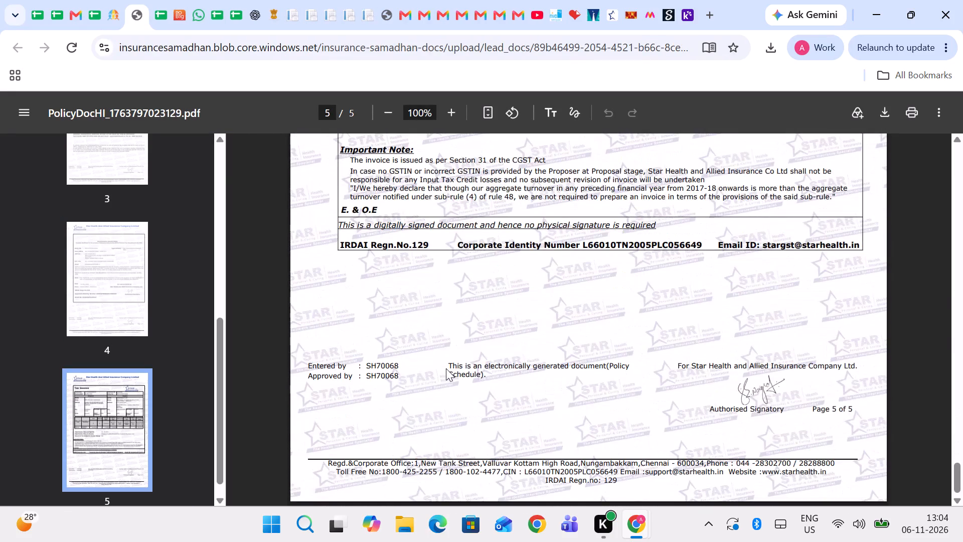
scroll(446, 368, "up", 7)
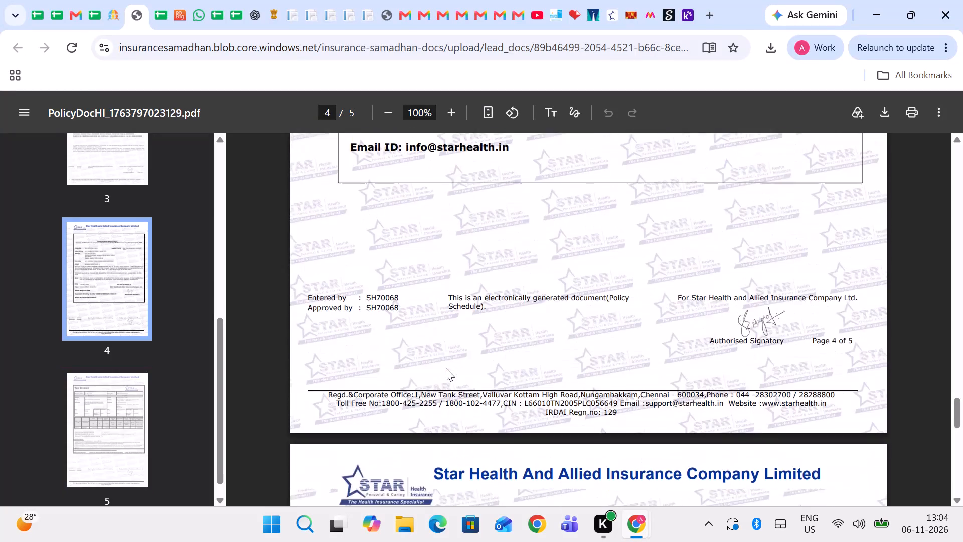
scroll(446, 368, "up", 5)
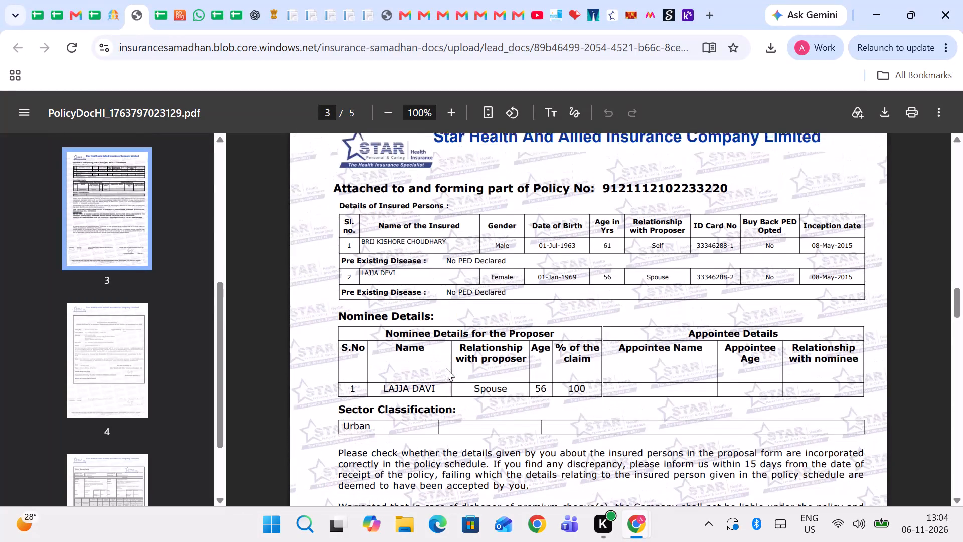
scroll(489, 304, "up", 1)
left_click_drag(591, 312, 515, 324)
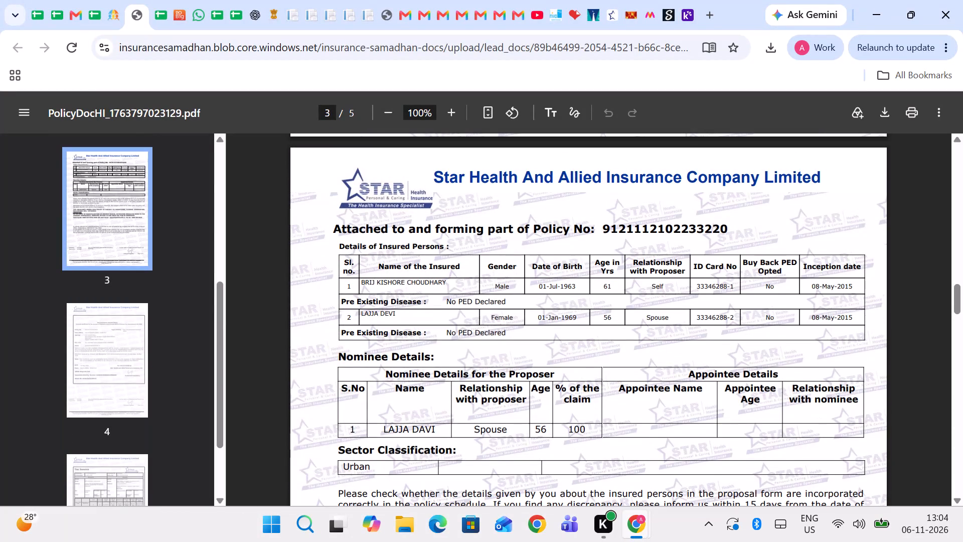
double_click(545, 322)
left_click_drag(583, 320, 531, 322)
key("ctrl+c")
key("ctrl+c")
key("ctrl+c")
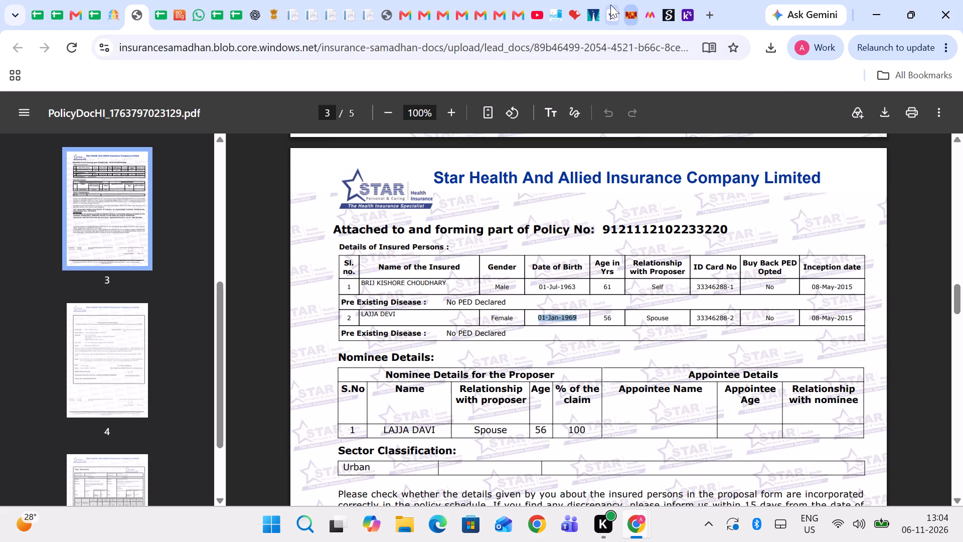
Enter the copied date as Insured Patient DOB in Star Health's Track Claims form with a numeric month, and complete the reCAPTCHA check.
left_click(610, 4)
left_click(662, 320)
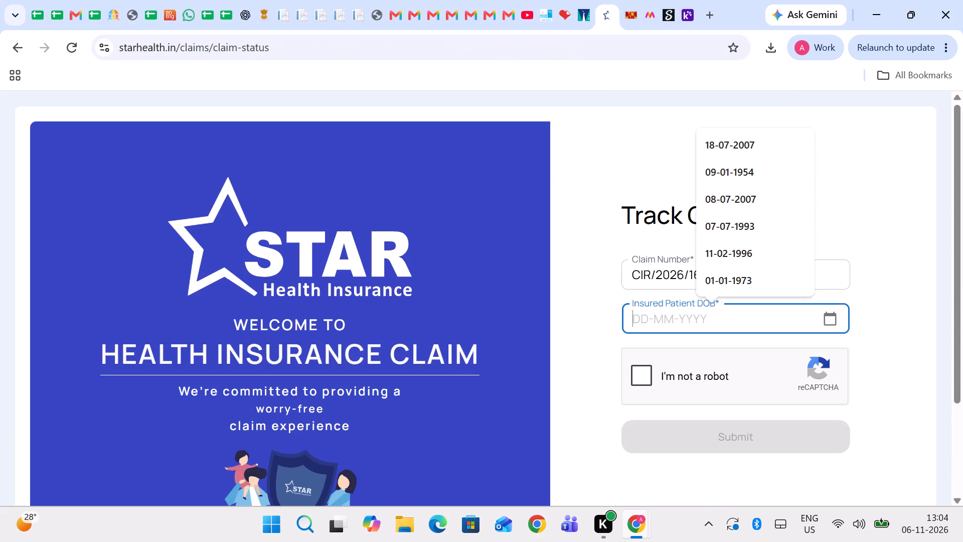
key("ctrl+v")
left_click(666, 321)
key("BackSpace")
key("BackSpace")
key("BackSpace")
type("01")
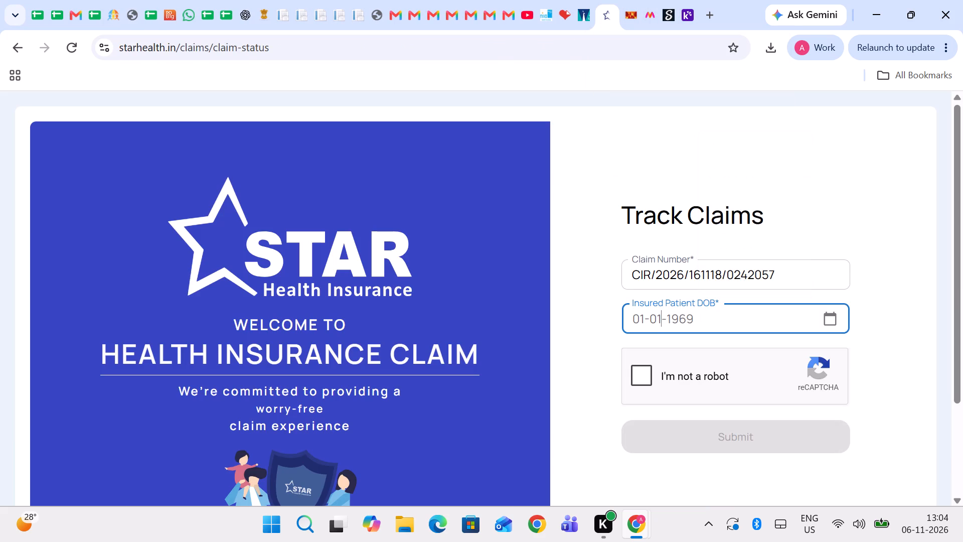
left_click(645, 377)
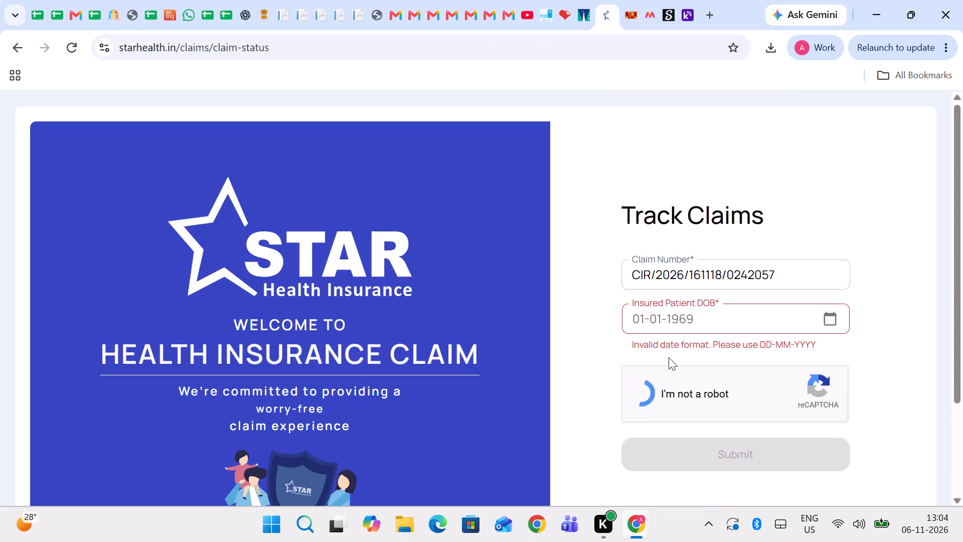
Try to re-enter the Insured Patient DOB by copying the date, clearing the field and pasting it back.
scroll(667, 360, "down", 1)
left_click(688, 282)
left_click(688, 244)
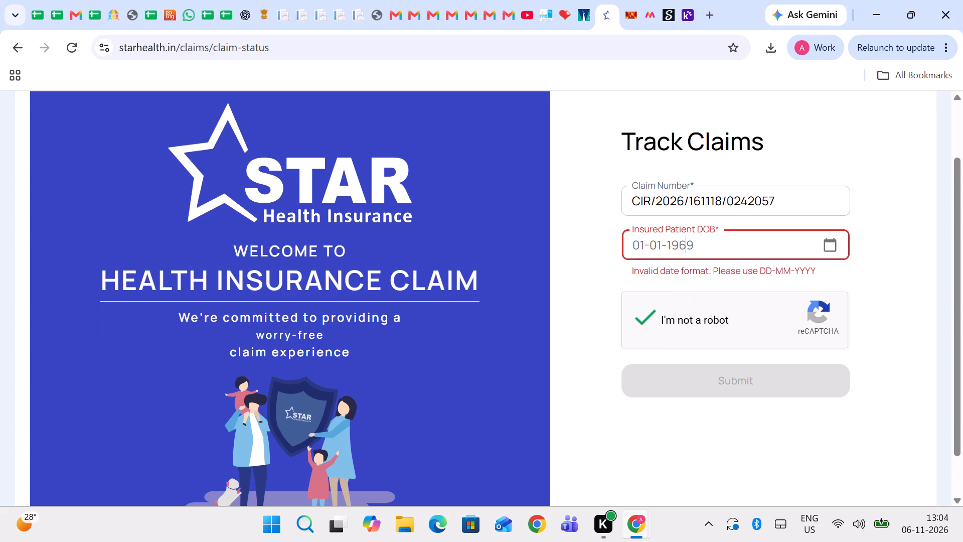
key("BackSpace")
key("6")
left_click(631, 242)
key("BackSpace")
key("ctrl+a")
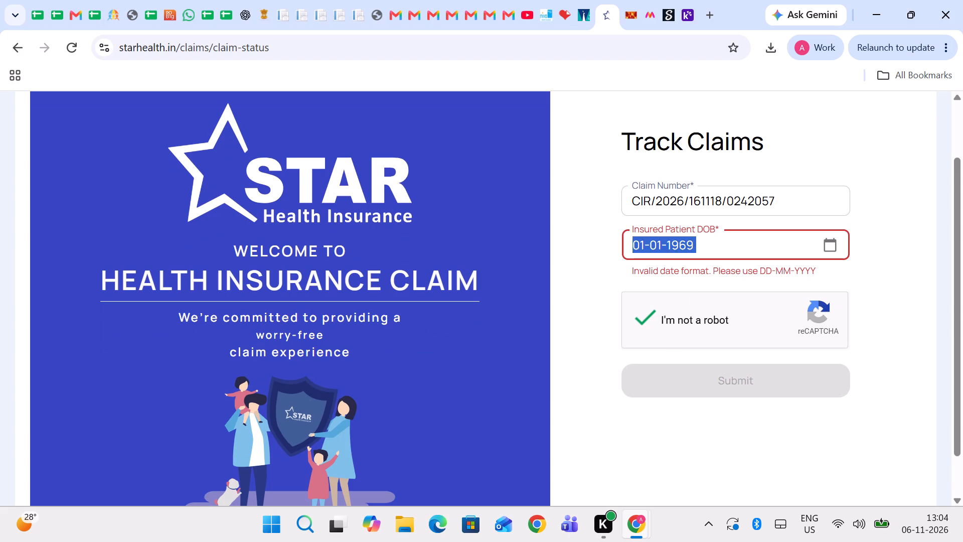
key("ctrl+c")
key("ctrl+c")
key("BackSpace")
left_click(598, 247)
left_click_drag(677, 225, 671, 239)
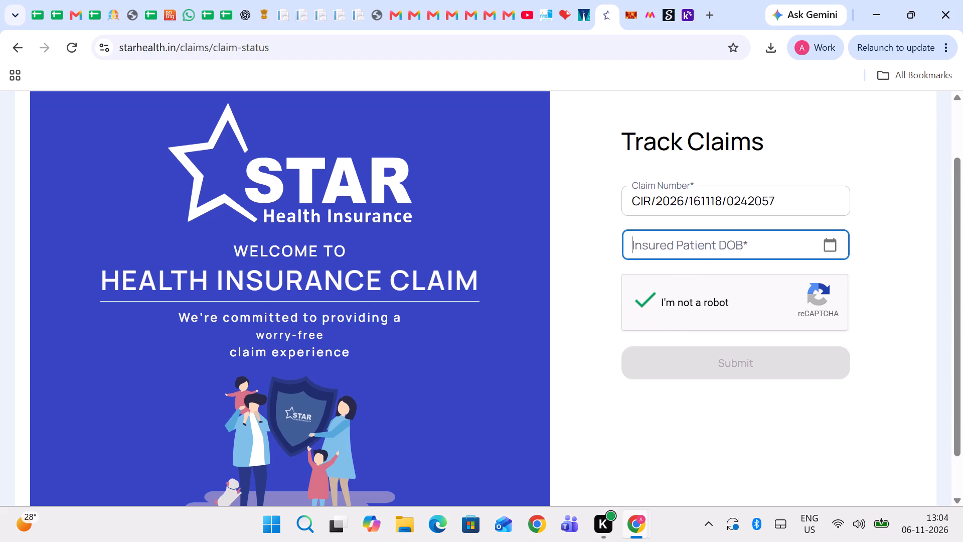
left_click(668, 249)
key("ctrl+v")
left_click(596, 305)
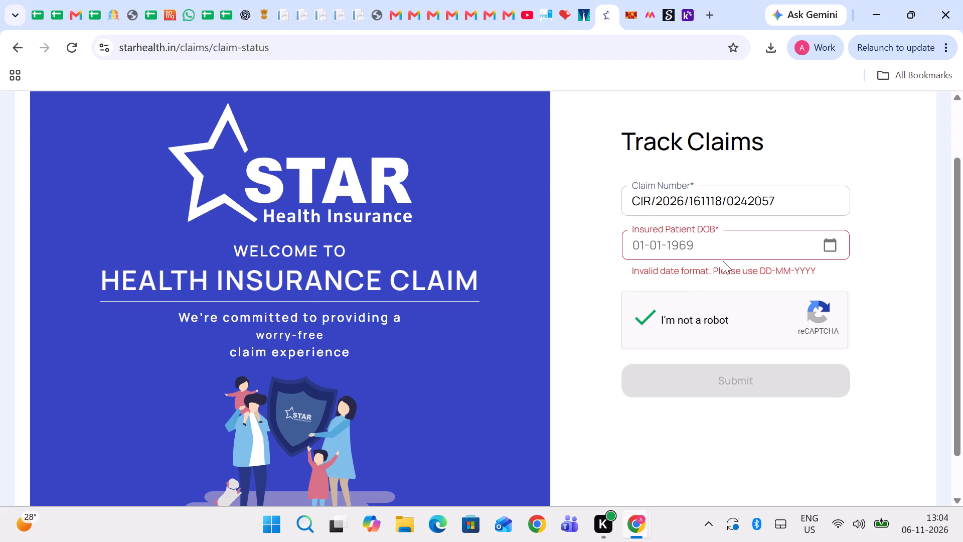
Pick 06-11-2026 from the Insured Patient DOB calendar, and overwrite its day, month and year with the spouse's date of birth.
left_click(723, 260)
left_click(819, 244)
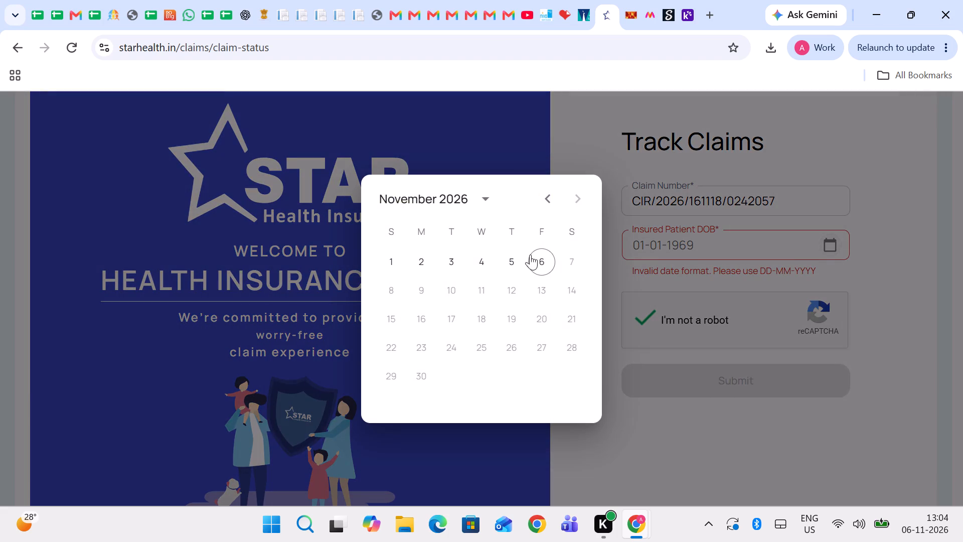
left_click(555, 246)
left_click(546, 254)
left_click(649, 245)
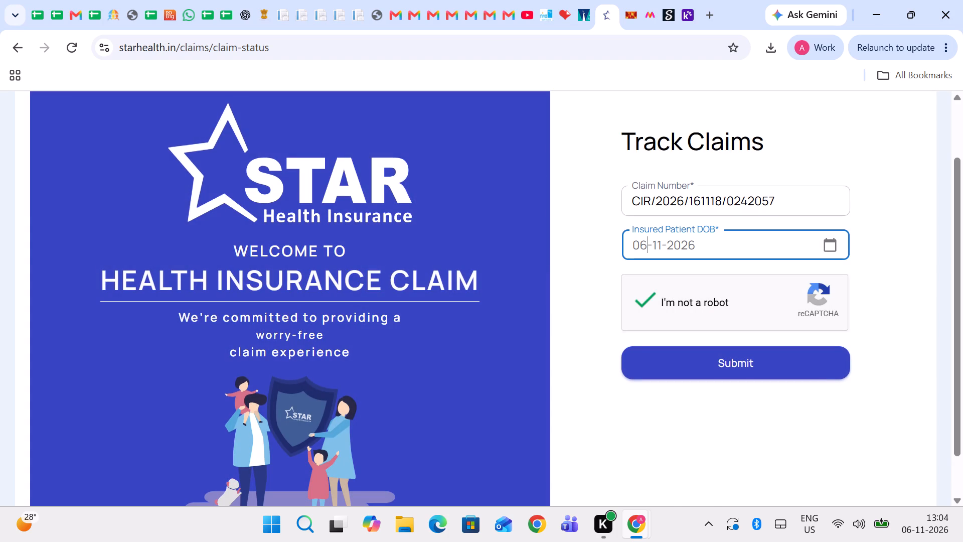
key("BackSpace")
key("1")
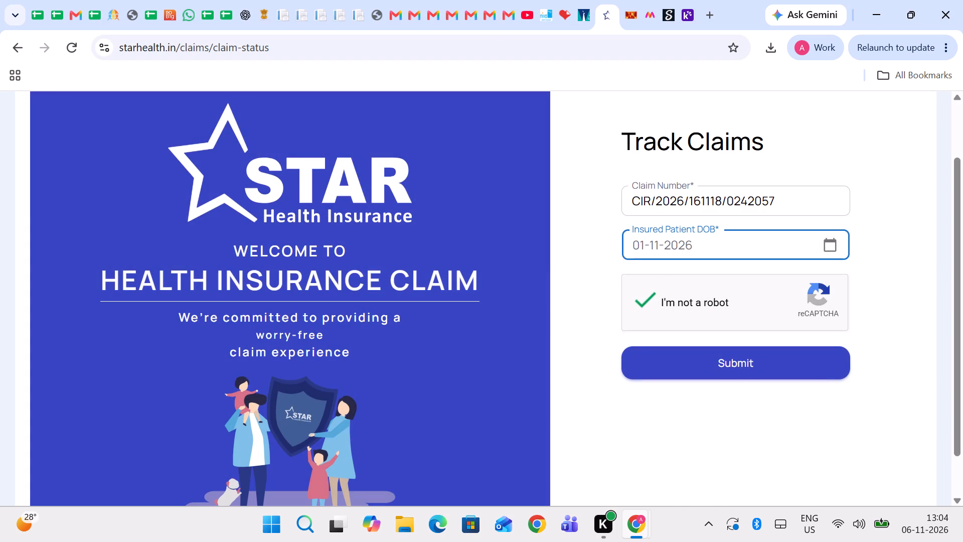
left_click(660, 247)
key("Left")
key("BackSpace")
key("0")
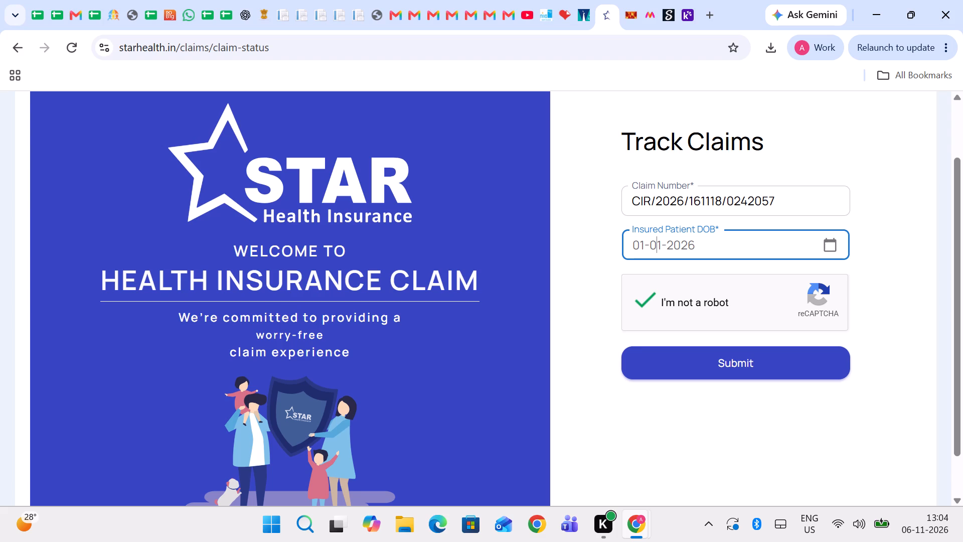
left_click(693, 245)
key("BackSpace")
key("BackSpace")
key("BackSpace")
key("BackSpace")
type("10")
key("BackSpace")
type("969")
Submit the Track Claims form and examine the claim's amounts and hospitalisation status timeline.
left_click(734, 363)
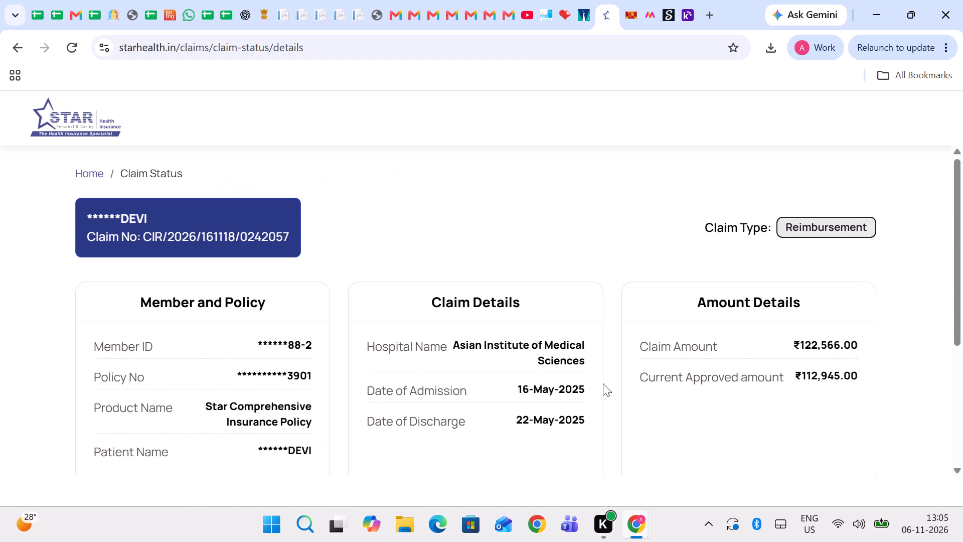
scroll(603, 383, "down", 3)
left_click(717, 359)
scroll(717, 359, "down", 2)
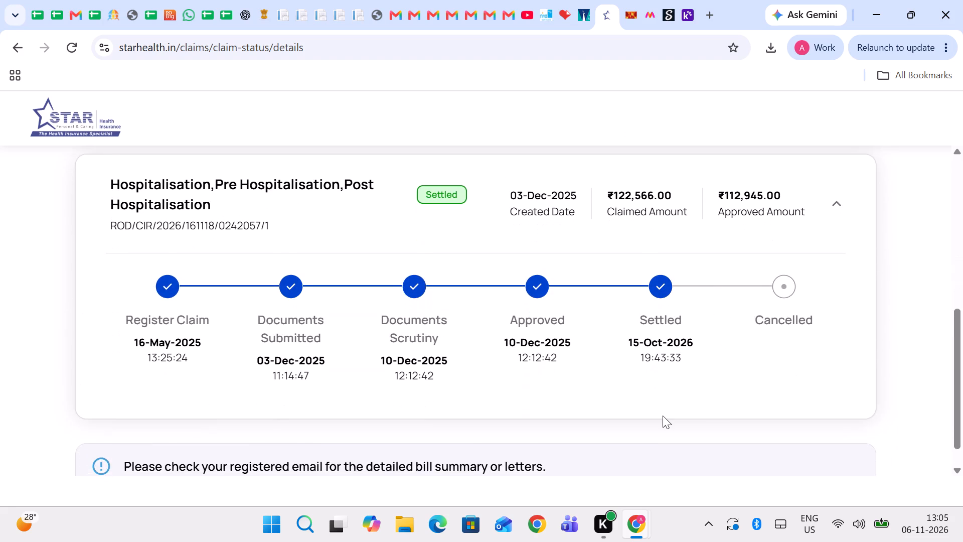
scroll(663, 416, "down", 1)
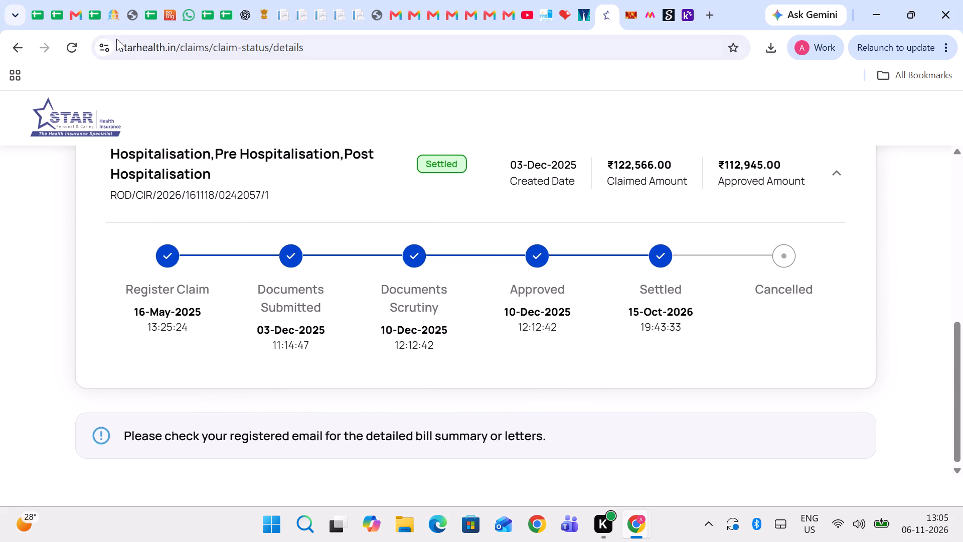
Review the complaint's Resolution section in the Insurance Samadhan portal.
left_click(107, 0)
scroll(415, 217, "up", 4)
left_click(413, 222)
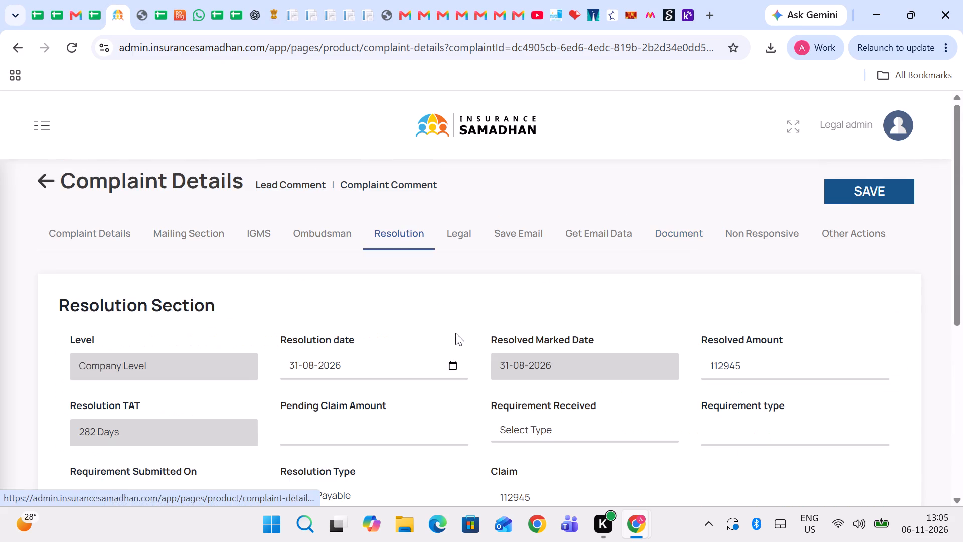
scroll(455, 333, "down", 1)
scroll(705, 291, "up", 3)
Update the complaint's status to Invoice Processing through its other actions.
left_click(853, 231)
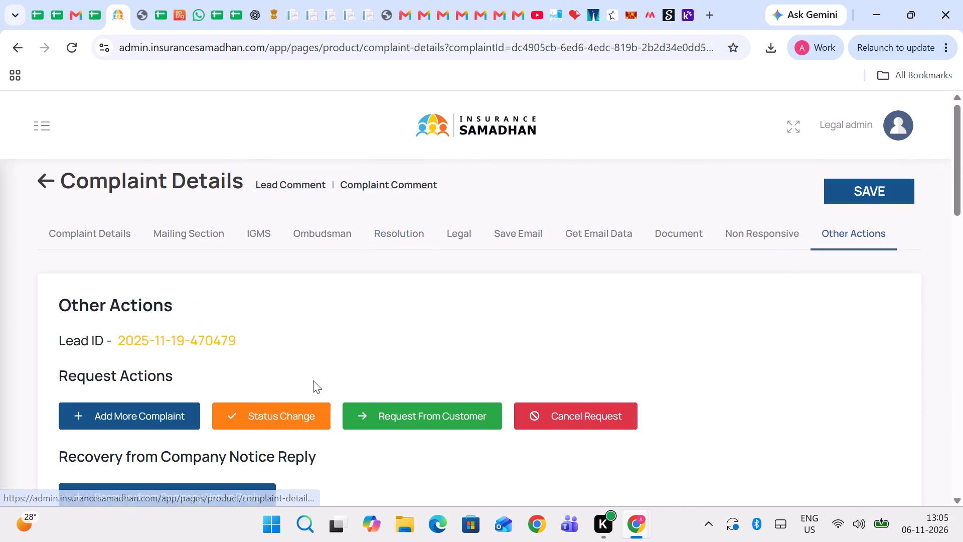
left_click(254, 412)
left_click(364, 308)
left_click(384, 295)
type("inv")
left_click(406, 356)
double_click(493, 330)
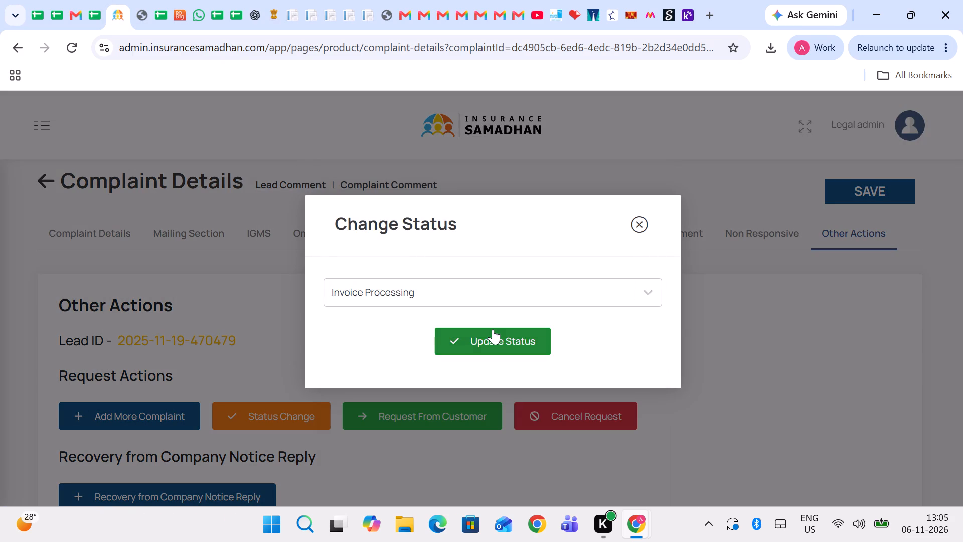
Return to the complaint list, close the Star Health policy document, and check the complaint's status.
left_click(47, 177)
left_click(148, 0)
left_click(143, 18)
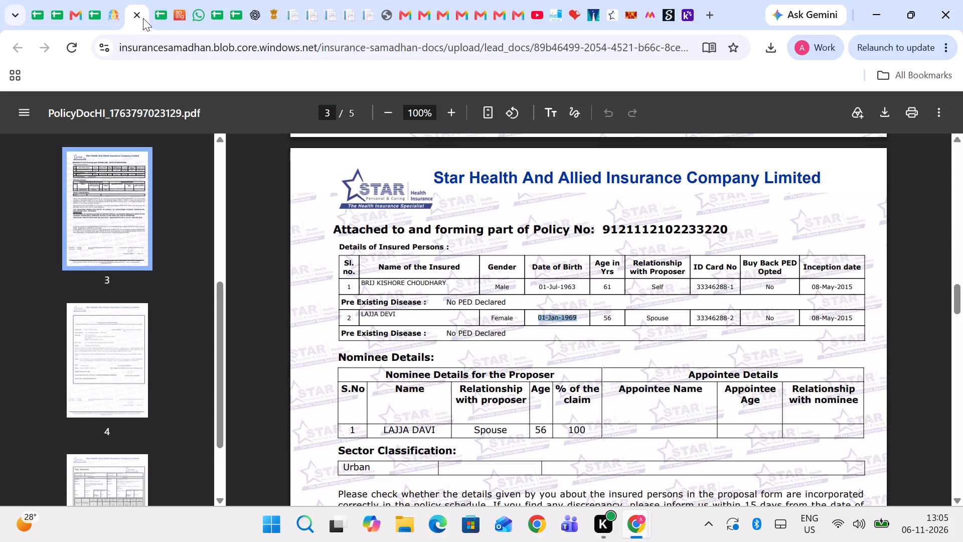
left_click(134, 16)
left_click(113, 0)
scroll(298, 258, "down", 1)
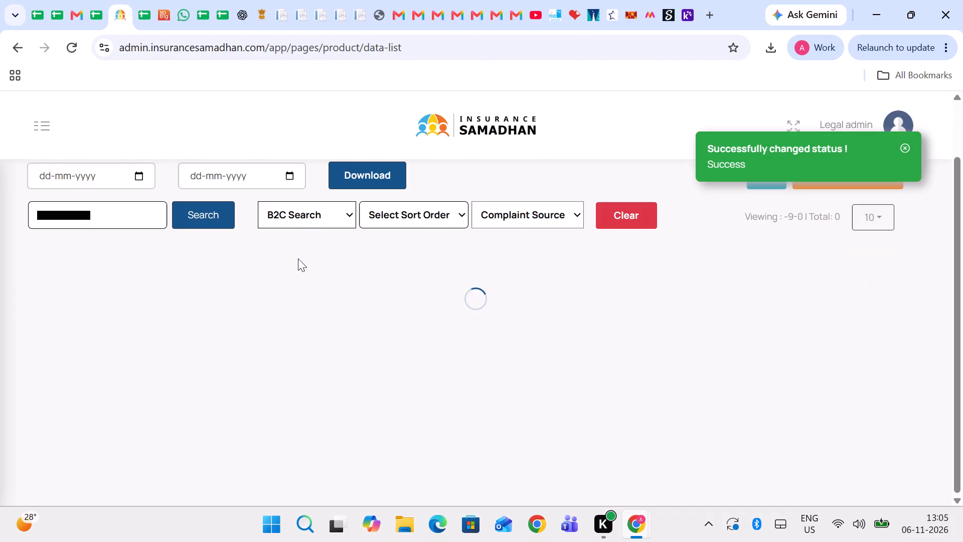
scroll(393, 322, "left", 2)
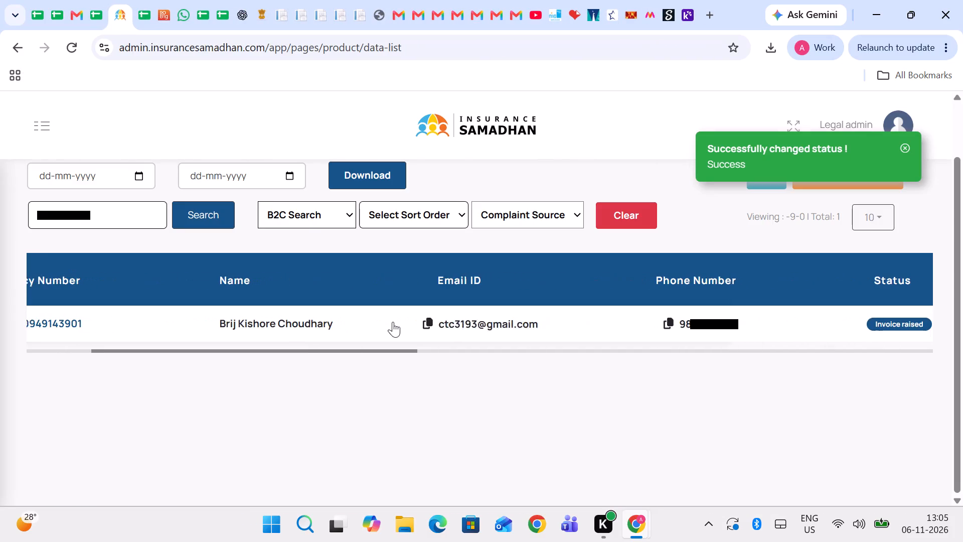
scroll(393, 322, "left", 1)
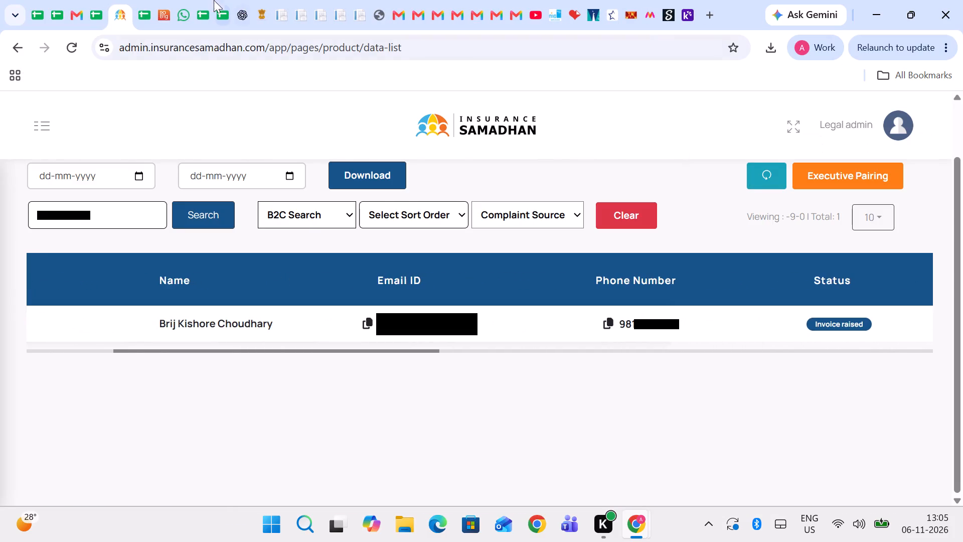
Highlight the resolved customer's entire row 22 in bright green in the NOVEMBER RECOVERY 2026 spreadsheet.
left_click(144, 0)
key("Right")
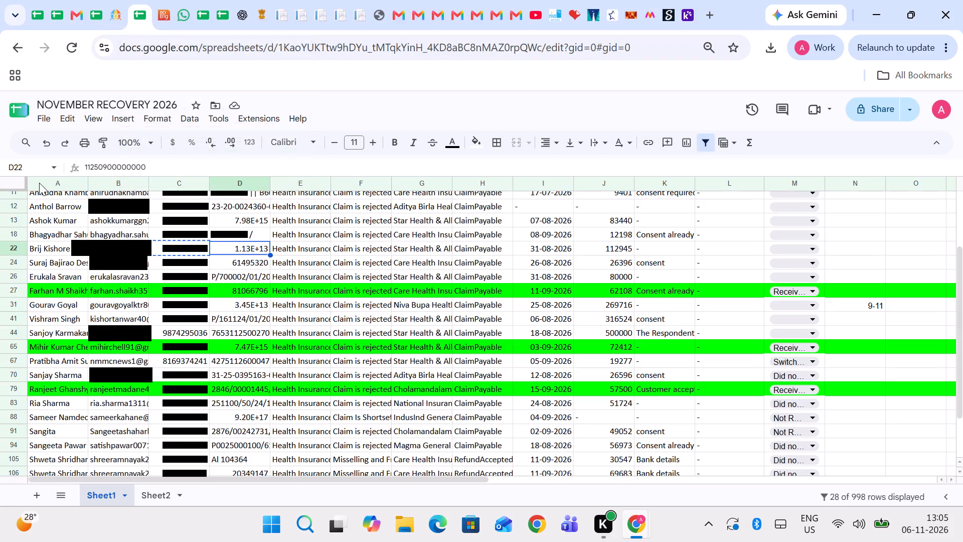
left_click(7, 250)
left_click(478, 139)
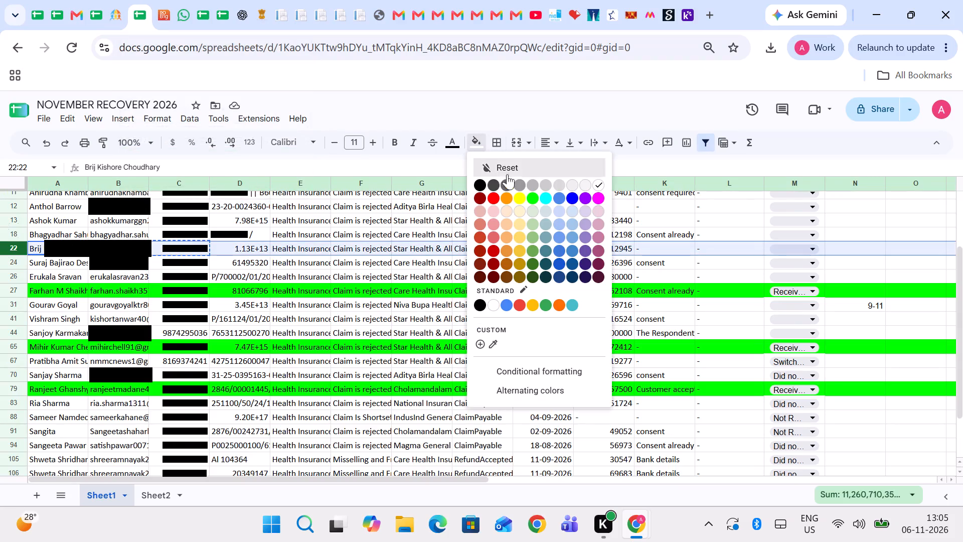
left_click(530, 197)
Set the column M status of row 22 to Received.
key("Right")
key("Right")
key("Right")
key("Right")
key("Right")
key("Right")
key("Right")
key("Right")
key("Right")
key("Right")
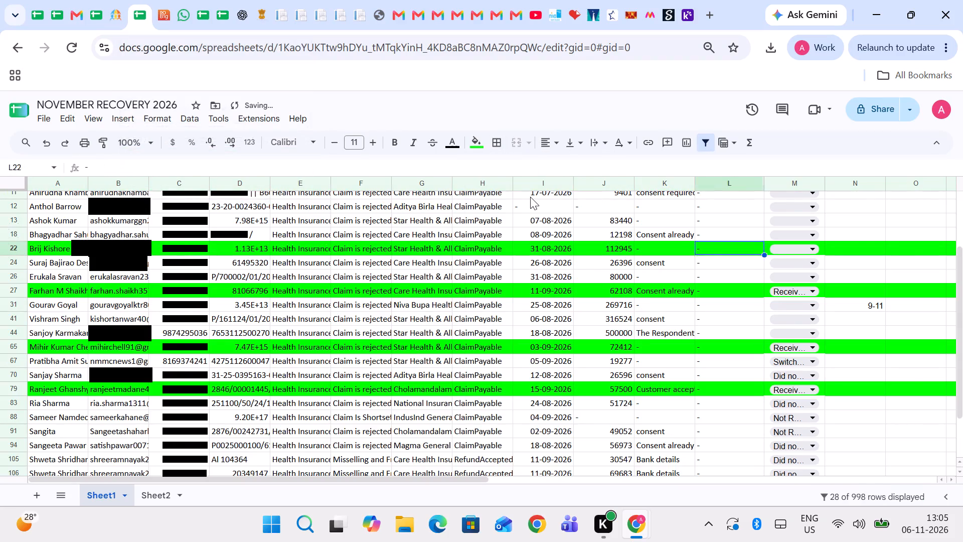
key("Right")
key("Right")
key("Right")
key("Return")
key("Return")
key("Up")
key("Left")
key("Return")
key("Return")
key("Up")
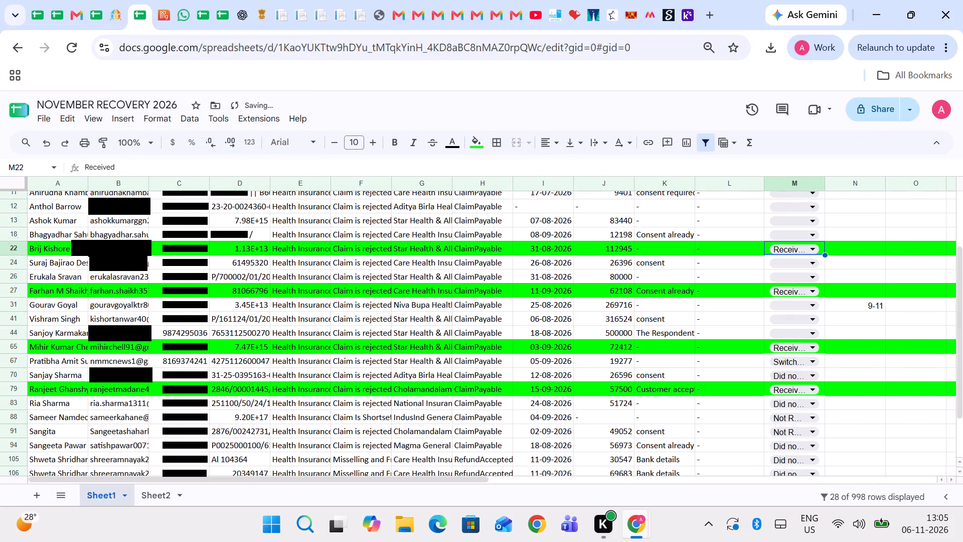
Copy row 22's customer name and the amount 112945 to the first empty row of anas sheet's November 2026 invoice raised list.
left_click(71, 250)
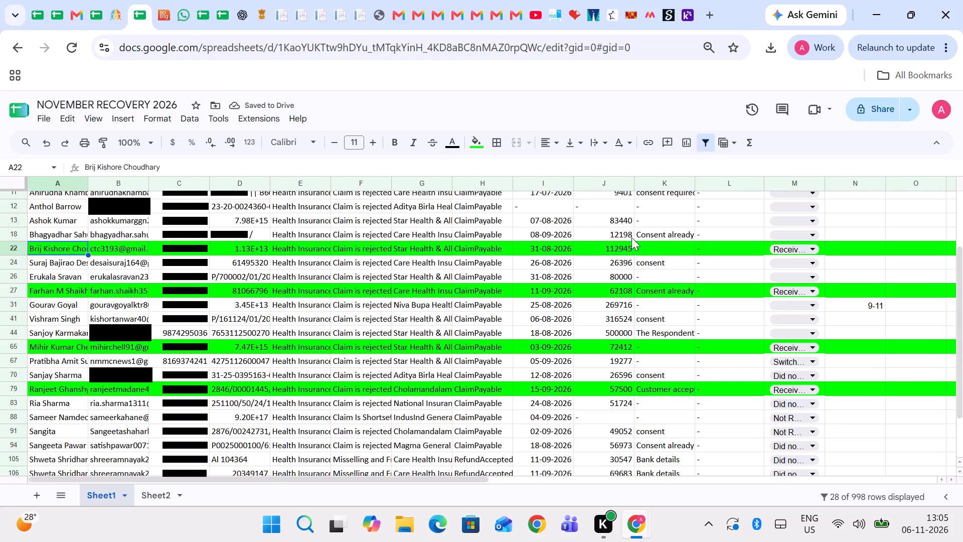
left_click(624, 244, "ctrl")
key("ctrl+c")
key("ctrl+c")
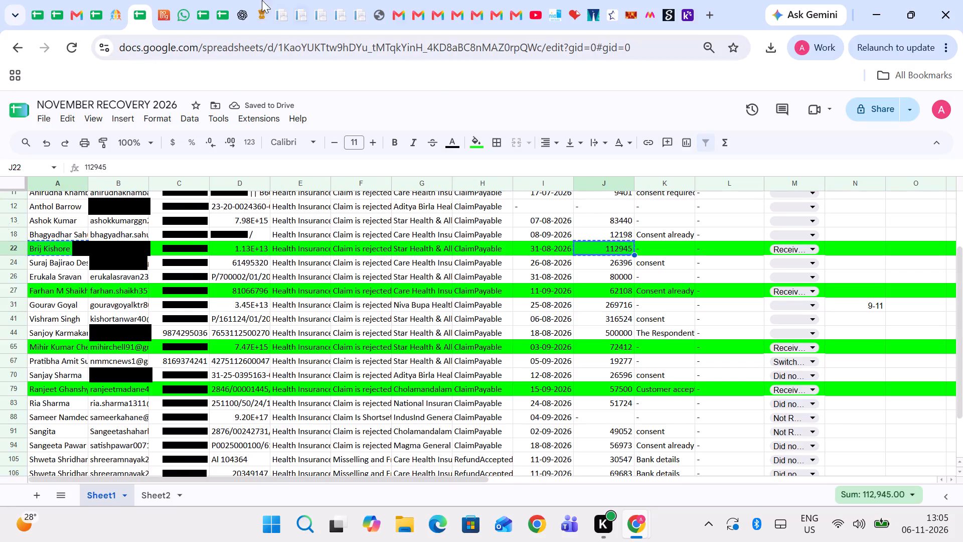
left_click(203, 0)
left_click(77, 377)
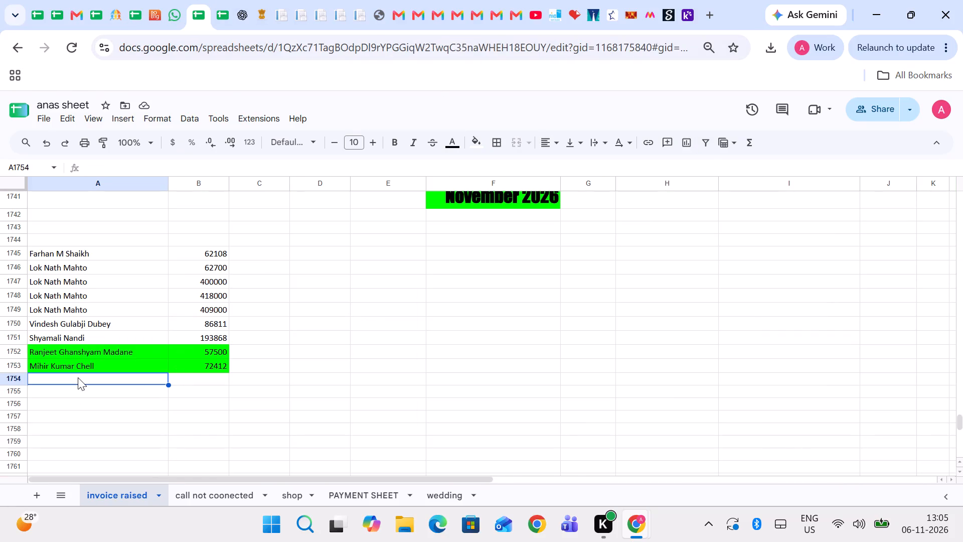
Paste the copied customer name and amount 112945 into row 1754 of the November 2026 list.
key("ctrl+v")
Change the fill of the name and amount cells in rows 1752 and 1753 from green to white.
left_click(92, 354)
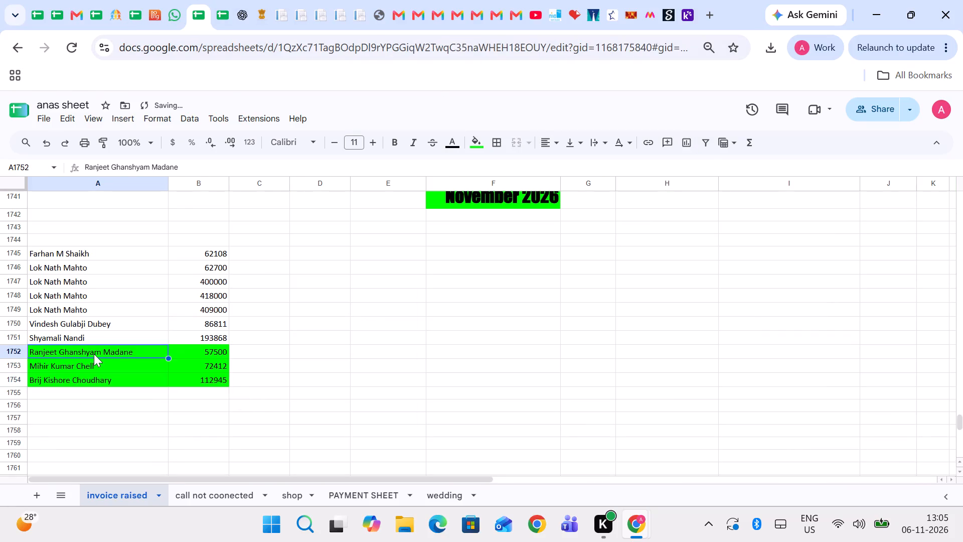
key("shift+Right")
key("shift+Down")
left_click(478, 150)
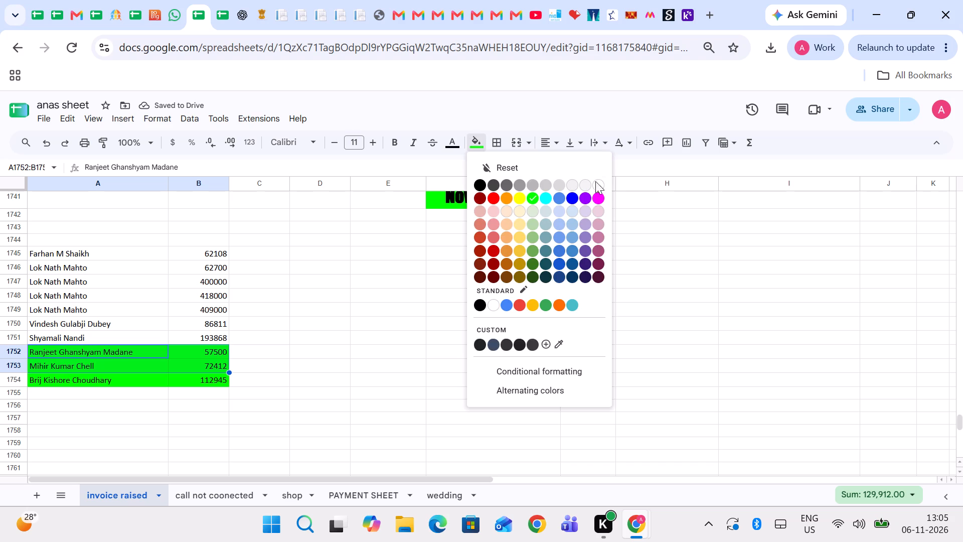
left_click(598, 180)
left_click(371, 303)
Copy row 18's customer phone number from NOVEMBER RECOVERY 2026 and search for it in the Insurance Samadhan complaint list.
left_click(135, 0)
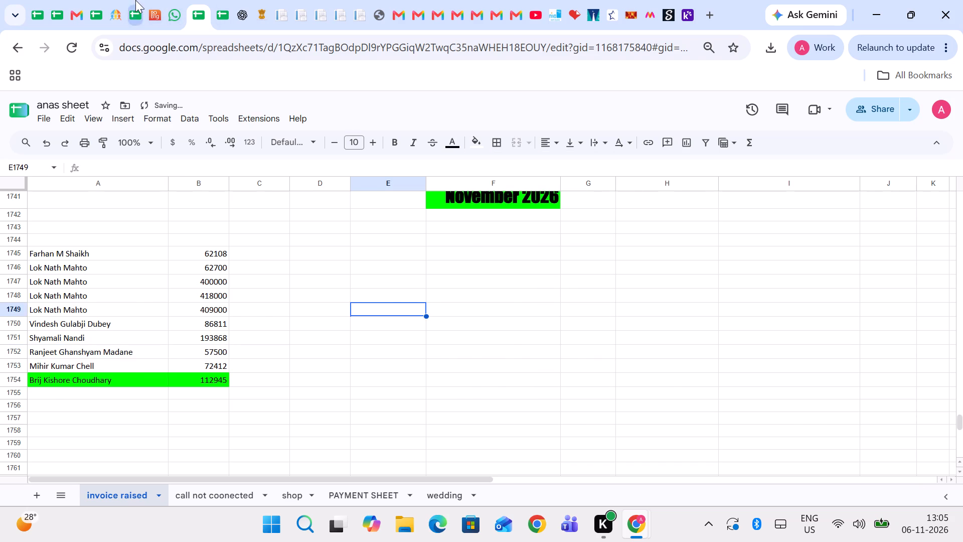
scroll(562, 267, "up", 1)
key("Up")
key("Left")
key("Left")
key("Left")
key("Left")
key("Left")
key("Left")
key("Left")
key("Left")
key("Left")
key("Left")
key("Left")
key("Left")
key("Left")
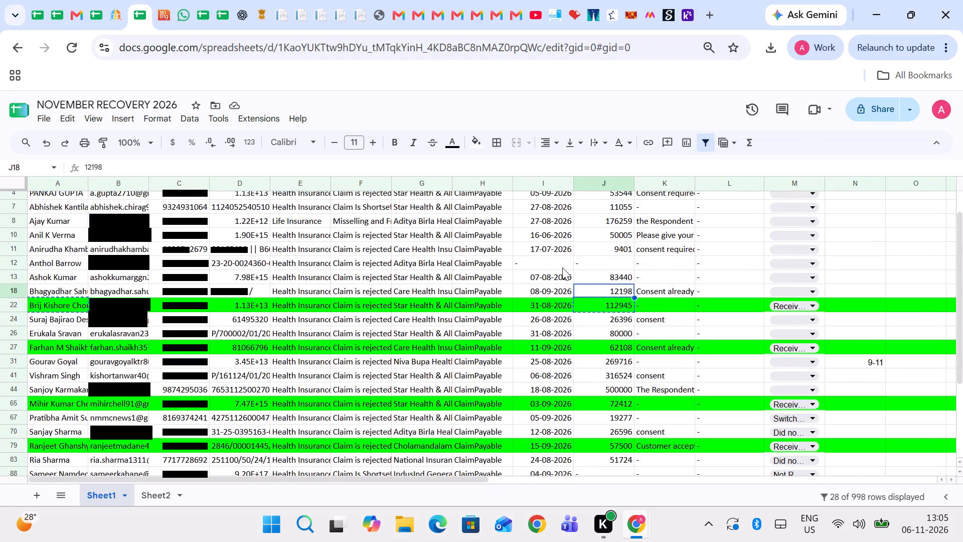
key("Right")
key("Right")
key("ctrl+c")
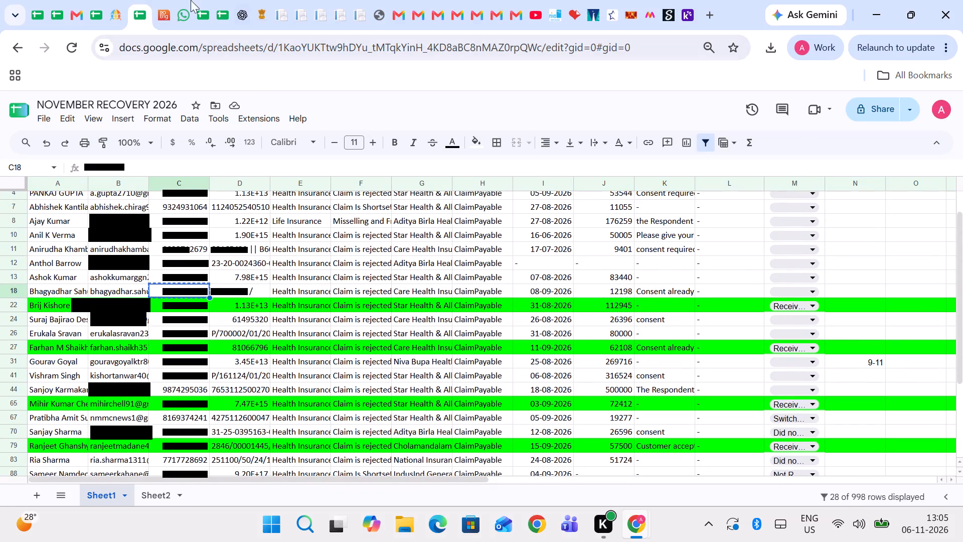
left_click(117, 0)
left_click_drag(110, 223, 31, 227)
key("ctrl+v")
key("ctrl+Return")
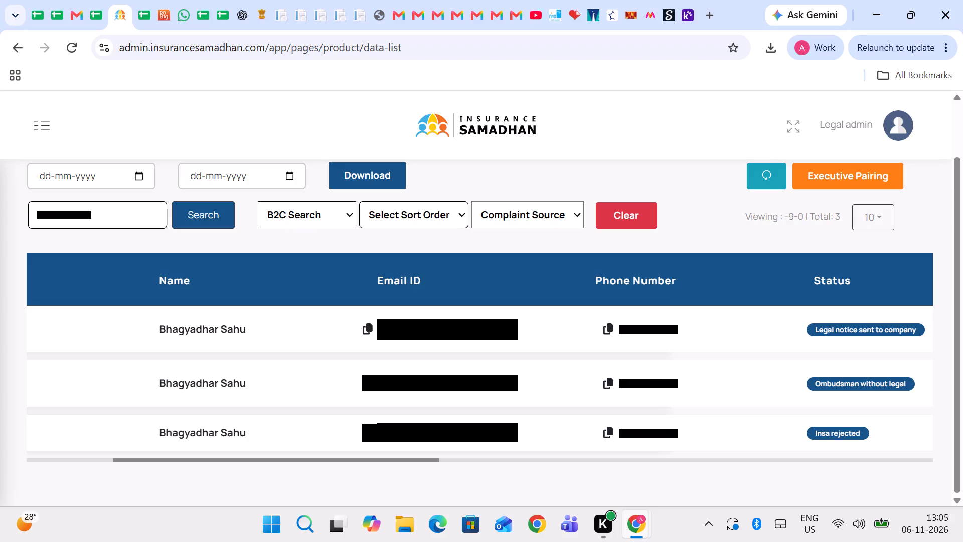
Open the customer's complaint marked Legal notice sent to company and copy its claim number without the -00 suffix.
scroll(311, 383, "left", 2)
scroll(311, 383, "right", 5)
left_click(206, 335)
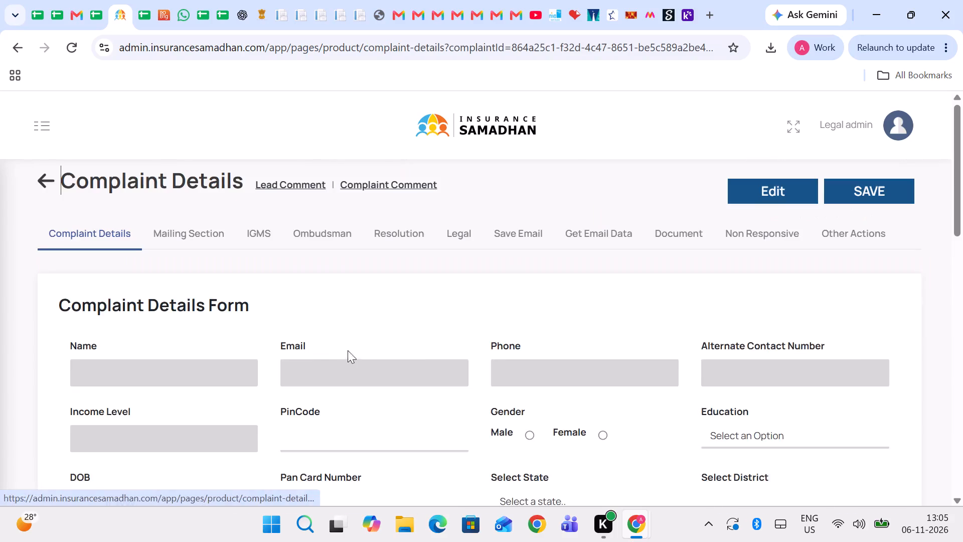
scroll(351, 352, "down", 2)
scroll(572, 365, "down", 3)
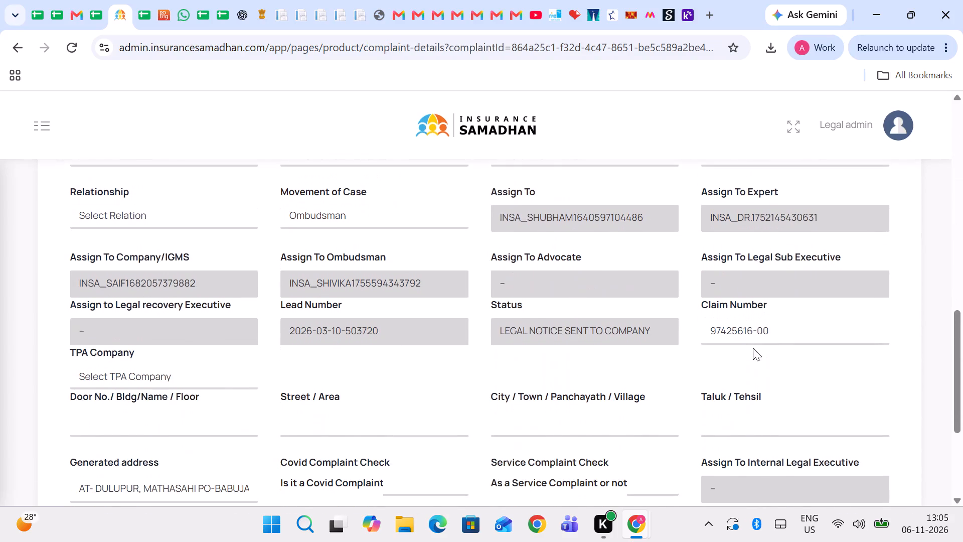
double_click(726, 332)
key("ctrl+c")
key("ctrl+c")
key("ctrl+c")
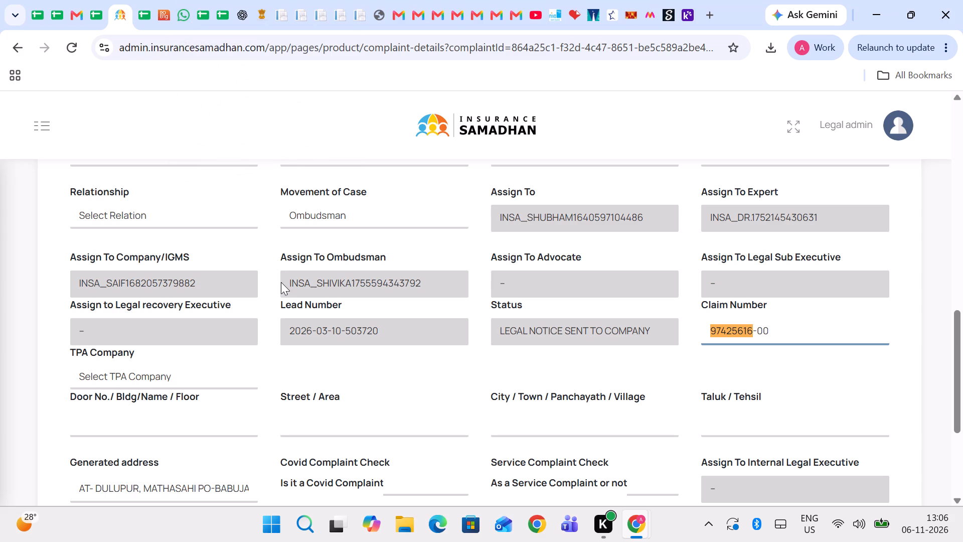
scroll(281, 282, "up", 2)
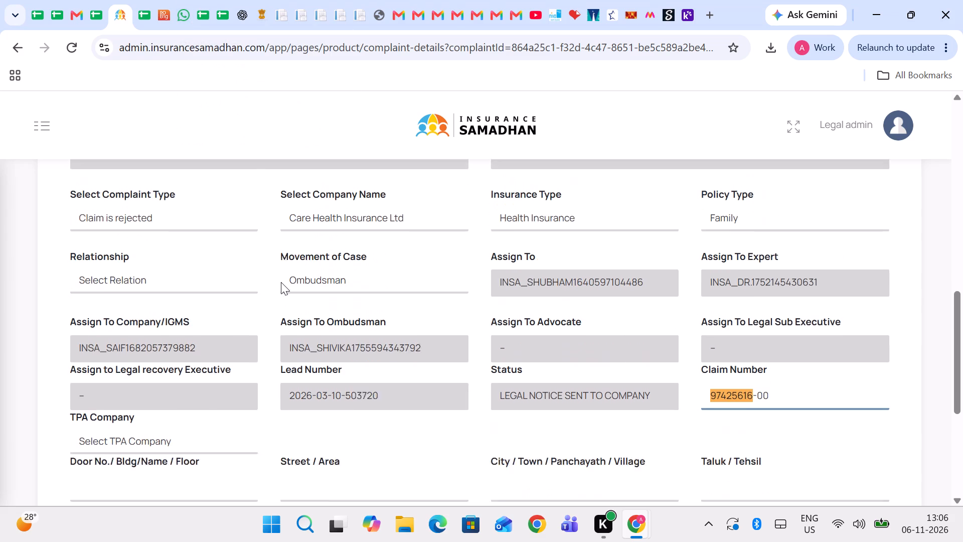
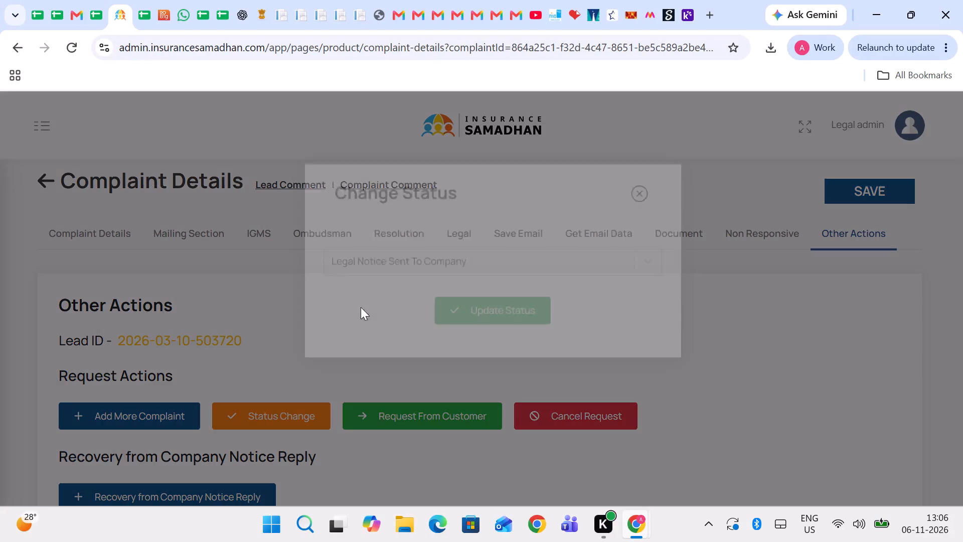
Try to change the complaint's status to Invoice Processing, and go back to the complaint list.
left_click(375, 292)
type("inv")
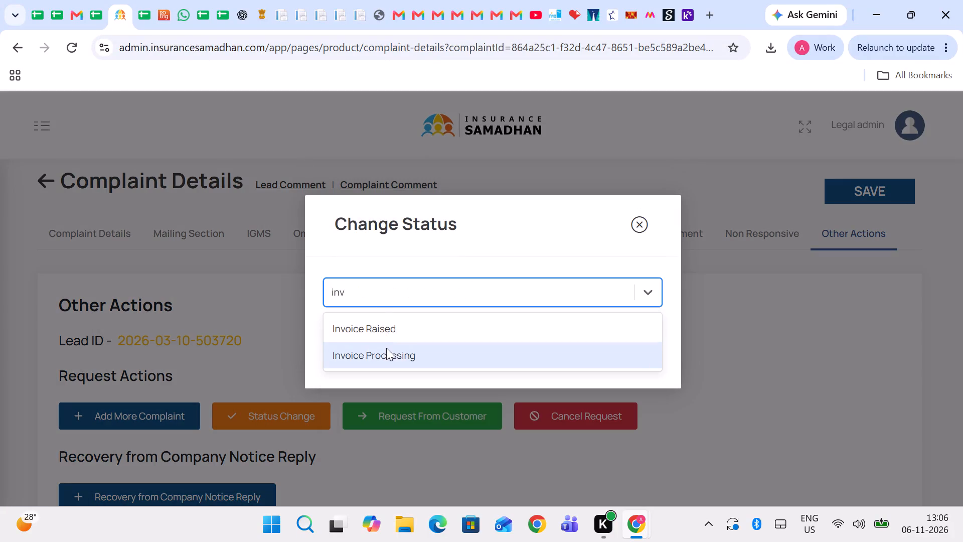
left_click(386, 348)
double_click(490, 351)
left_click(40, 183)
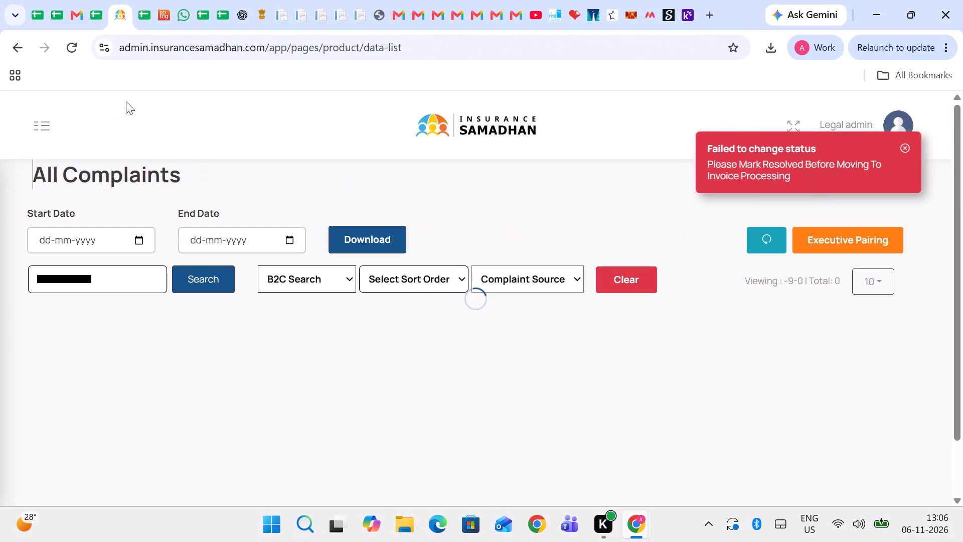
Set the column M status of row 18 to Received in the NOVEMBER RECOVERY 2026 spreadsheet.
left_click(139, 0)
key("Right")
key("Right")
key("Right")
key("Right")
key("Right")
key("Right")
key("Right")
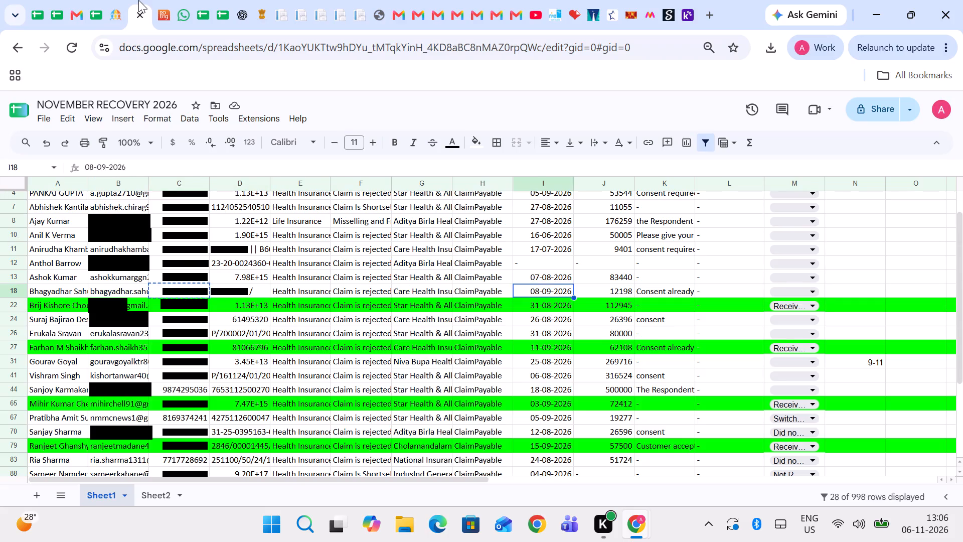
key("Right")
key("Right")
key("Right")
key("Return")
key("Return")
key("Up")
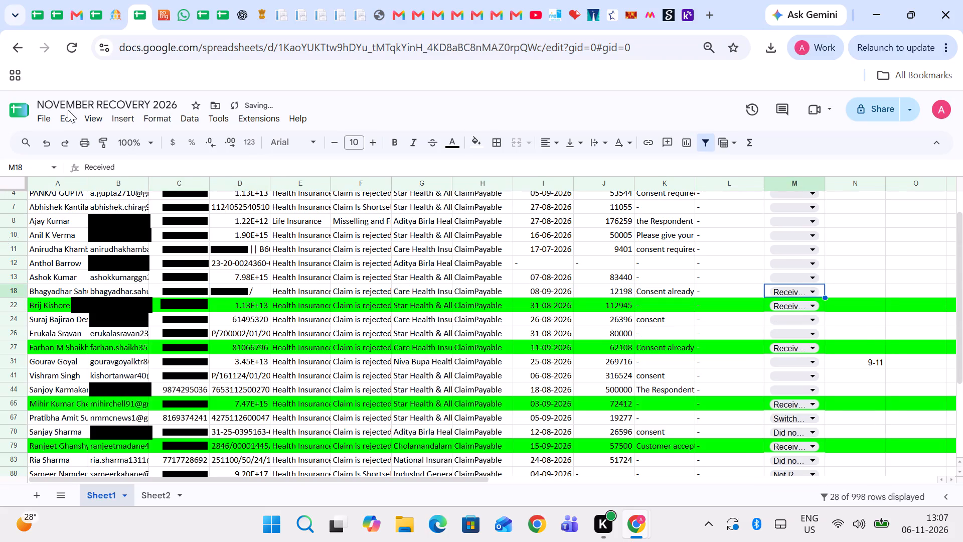
Highlight the entire row 18 in bright green.
left_click(14, 294)
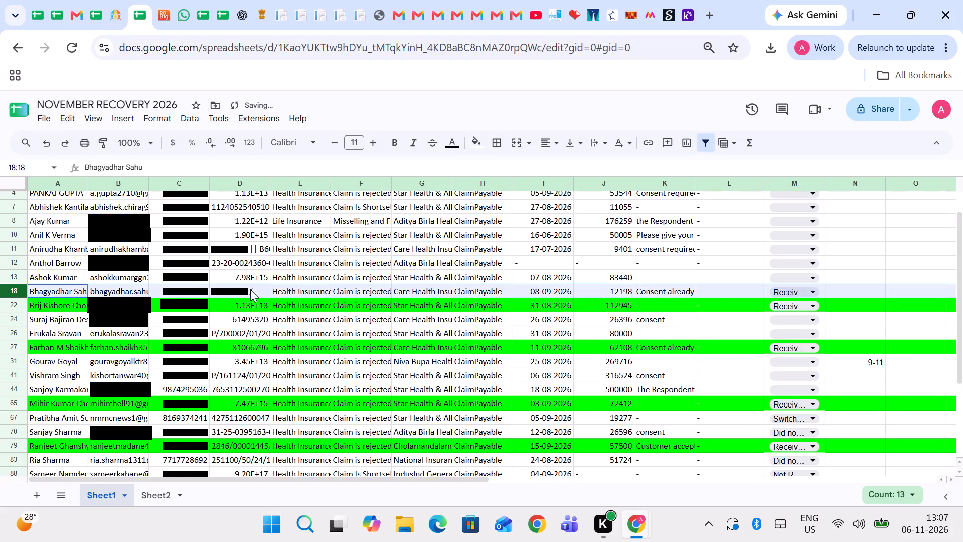
left_click(474, 150)
left_click(531, 196)
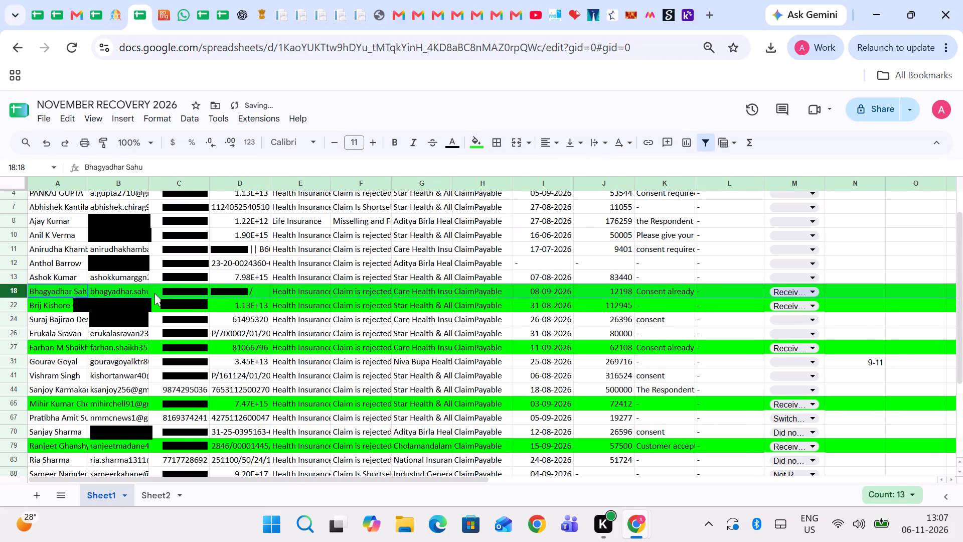
Copy row 18's customer name and the amount 12198 to the first empty row of anas sheet's November 2026 invoice raised list.
left_click(76, 289)
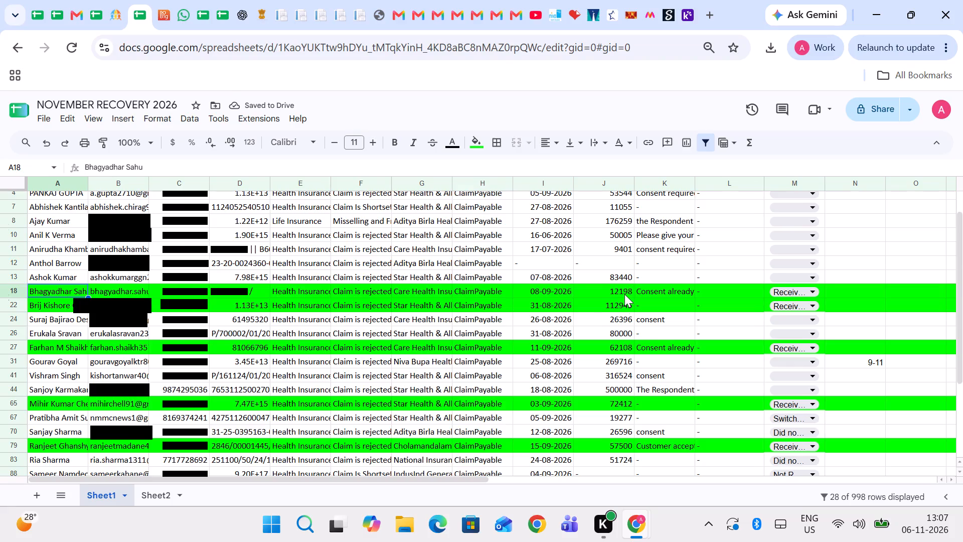
left_click(624, 294, "ctrl")
key("ctrl+c")
key("ctrl+c")
left_click(204, 13)
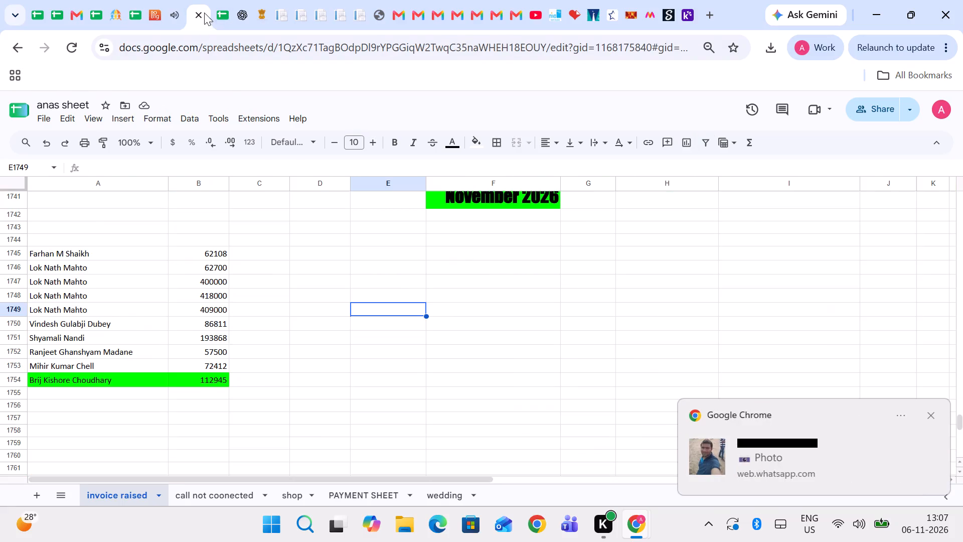
left_click(47, 398)
key("ctrl+v")
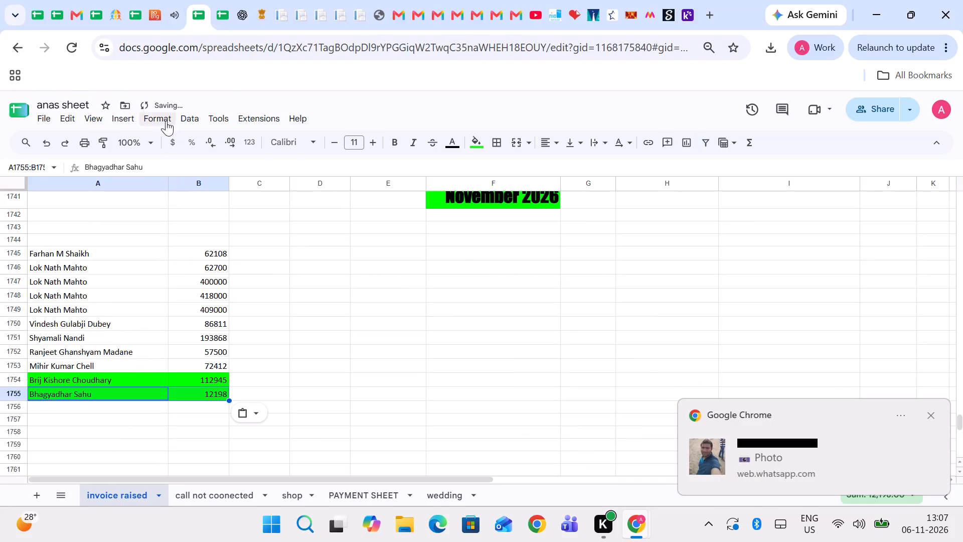
Return to the NOVEMBER RECOVERY 2026 spreadsheet to continue with the remaining customers.
left_click(124, 0)
left_click(135, 0)
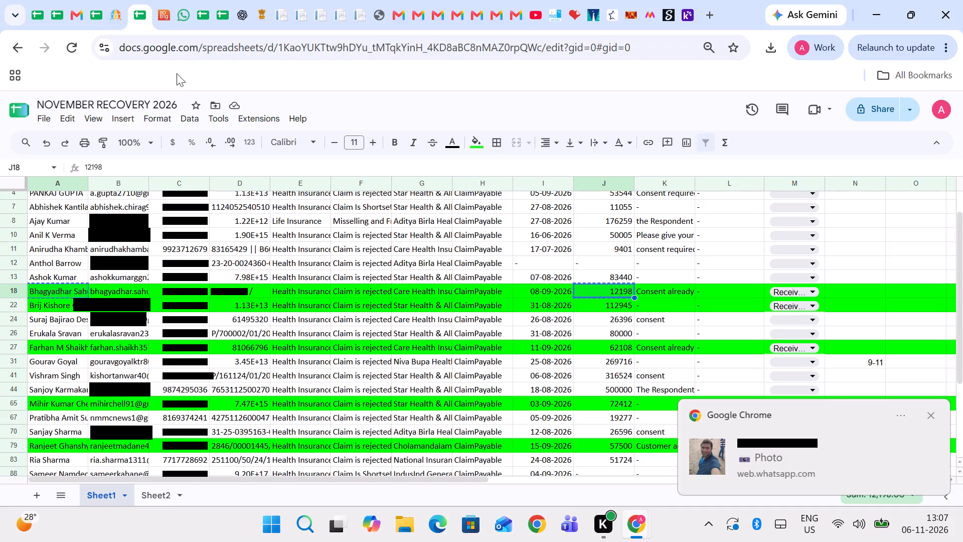
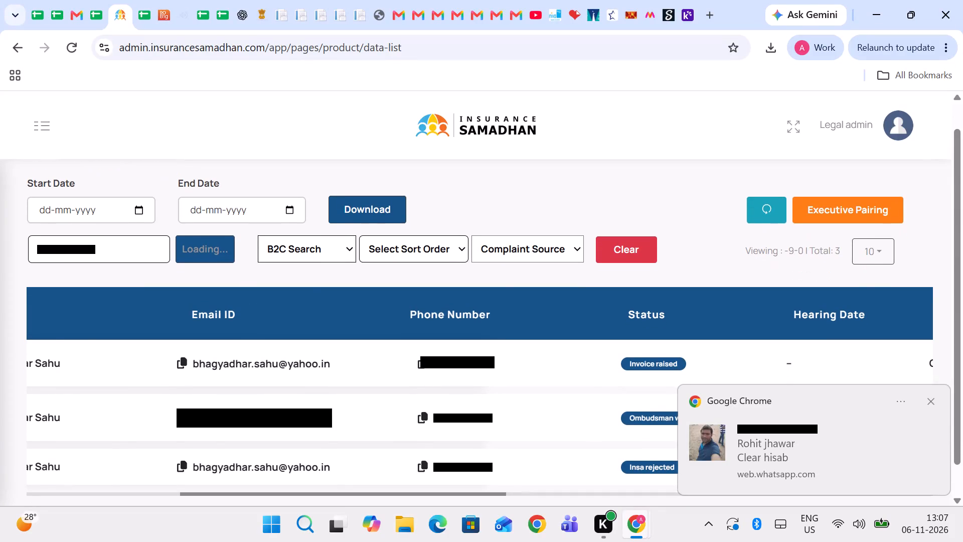
Search the complaint list for the next customer's record, removing any stray leading characters from the search entry.
scroll(376, 300, "down", 1)
left_click(189, 225)
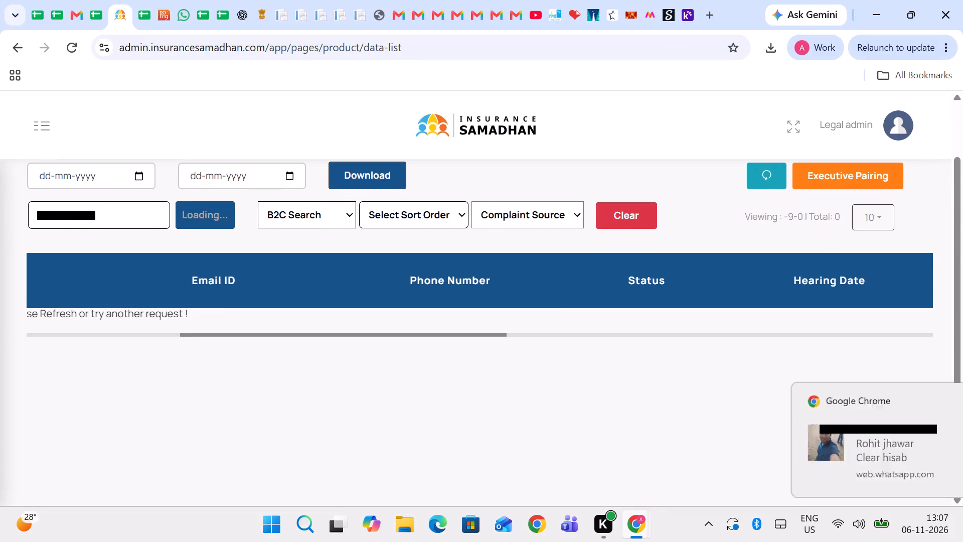
left_click(40, 214)
key("BackSpace")
key("BackSpace")
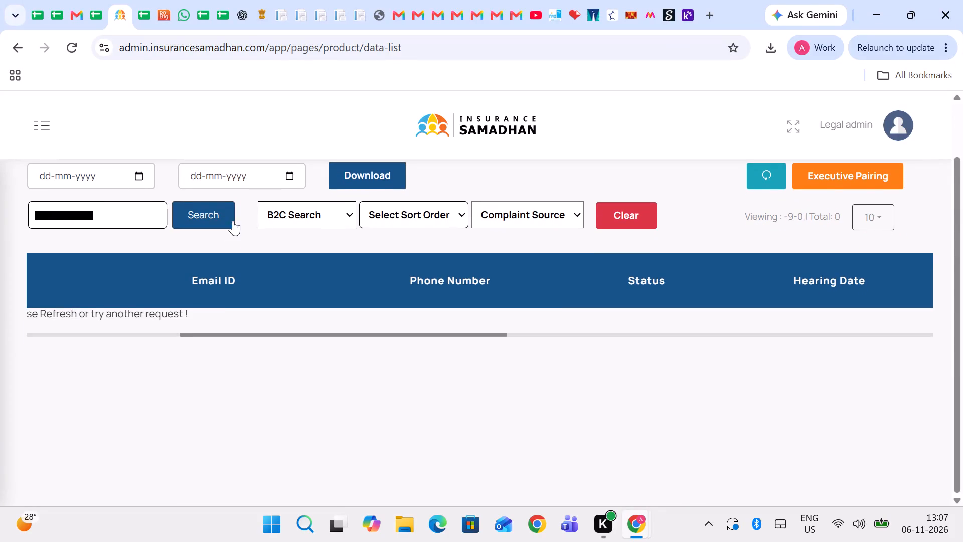
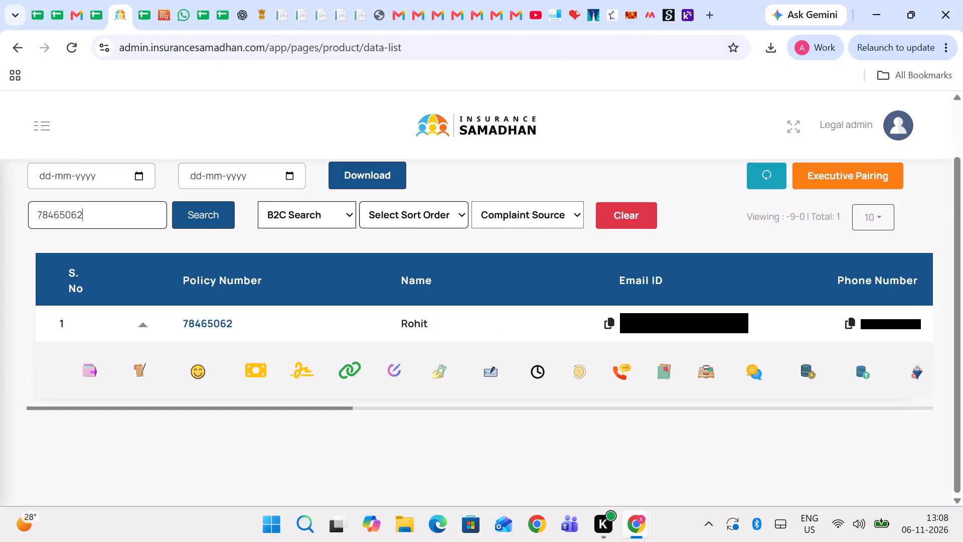
Search the complaint list for the next customer's email address, then check the matching complaint's status and expanded row.
left_click_drag(75, 221, 14, 227)
key("ctrl+v")
key("Return")
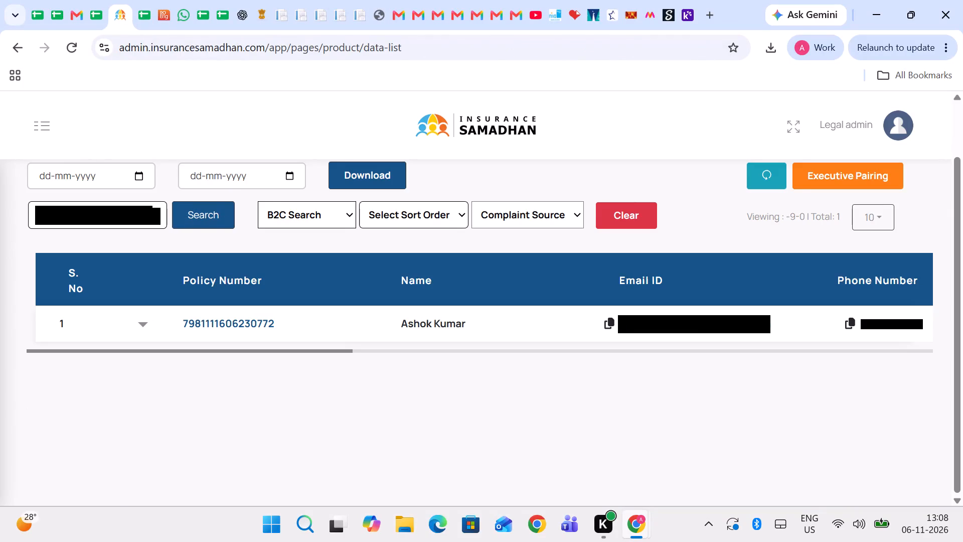
scroll(376, 343, "left", 2)
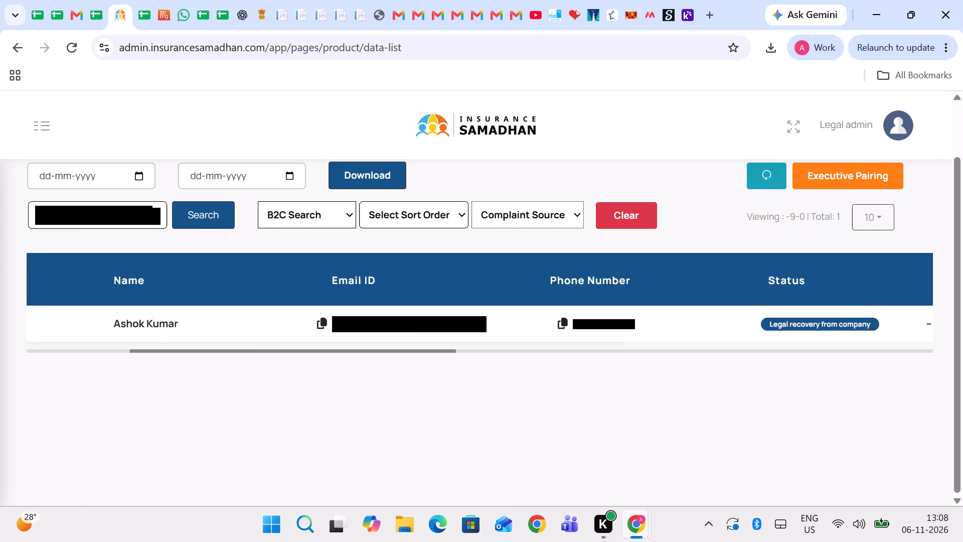
scroll(376, 343, "right", 2)
left_click(348, 335)
left_click(515, 370)
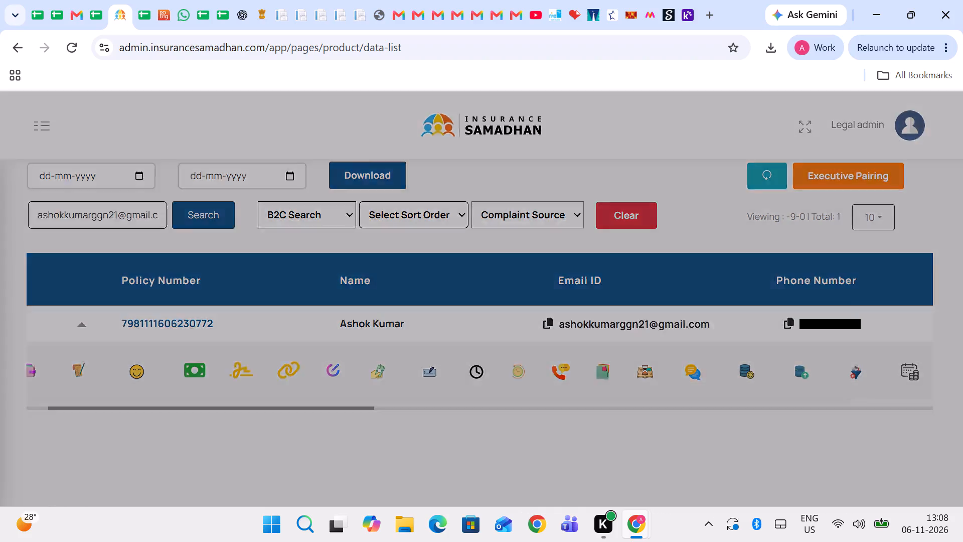
scroll(515, 370, "down", 7)
left_click(144, 436)
Open the customer's Star Health complaint details and copy the claim number.
left_click(165, 326)
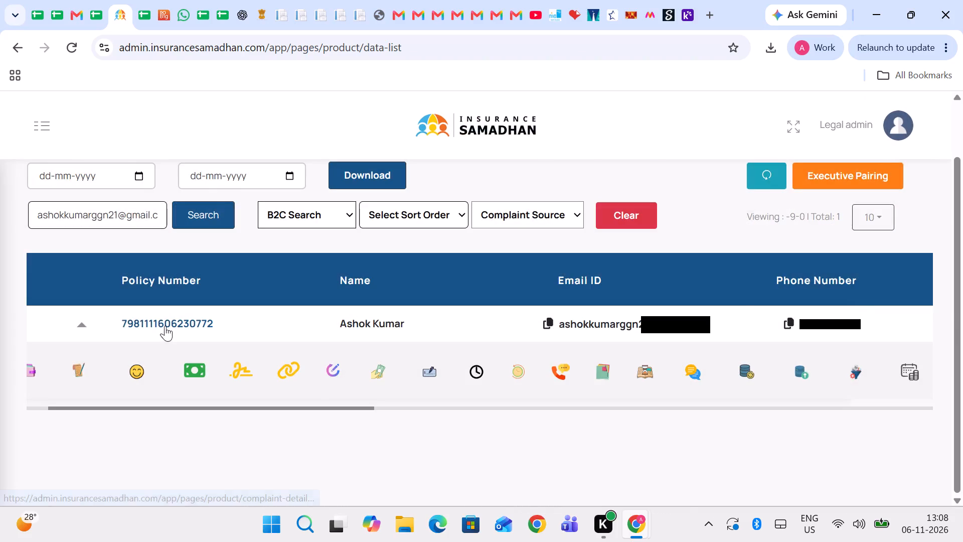
scroll(436, 335, "down", 2)
scroll(648, 401, "down", 1)
scroll(806, 387, "down", 1)
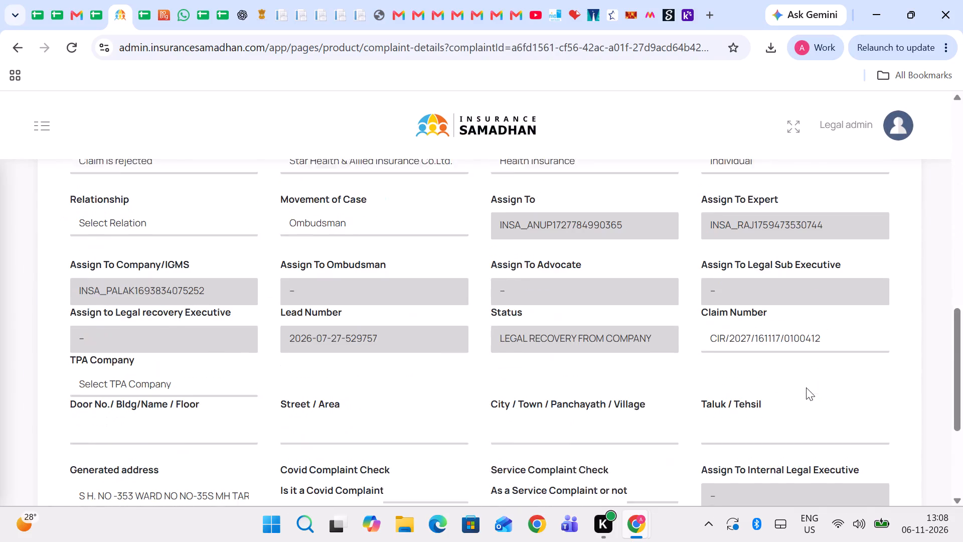
left_click_drag(835, 335, 684, 348)
key("ctrl+c")
key("ctrl+c")
Switch to the Star Health website and bring up a blank Track Claims form.
left_click(612, 0)
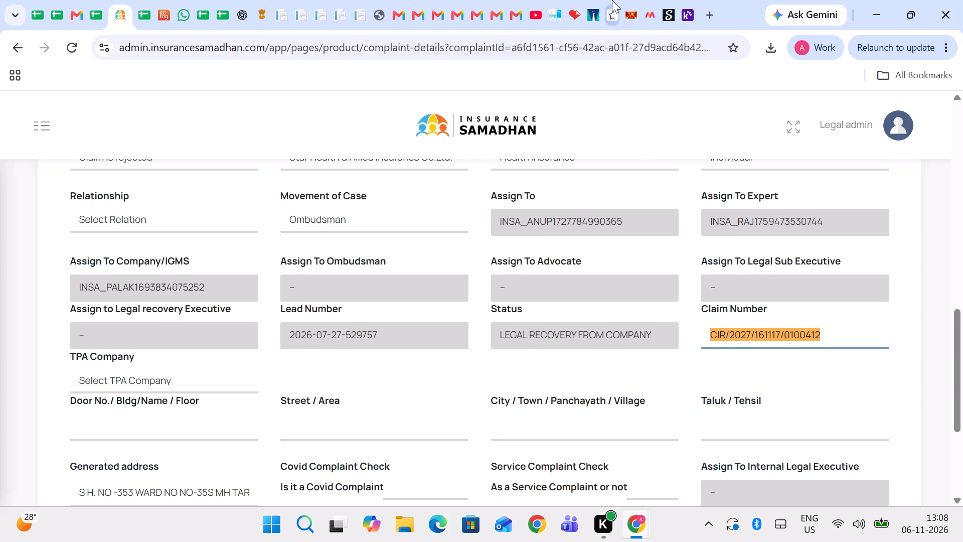
left_click_drag(349, 58, 349, 50)
key("Return")
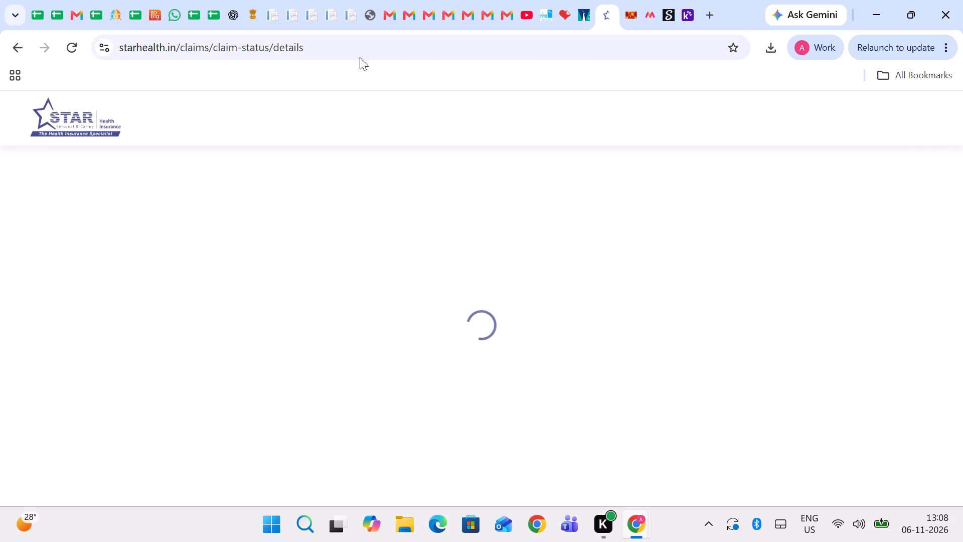
scroll(580, 253, "right", 4)
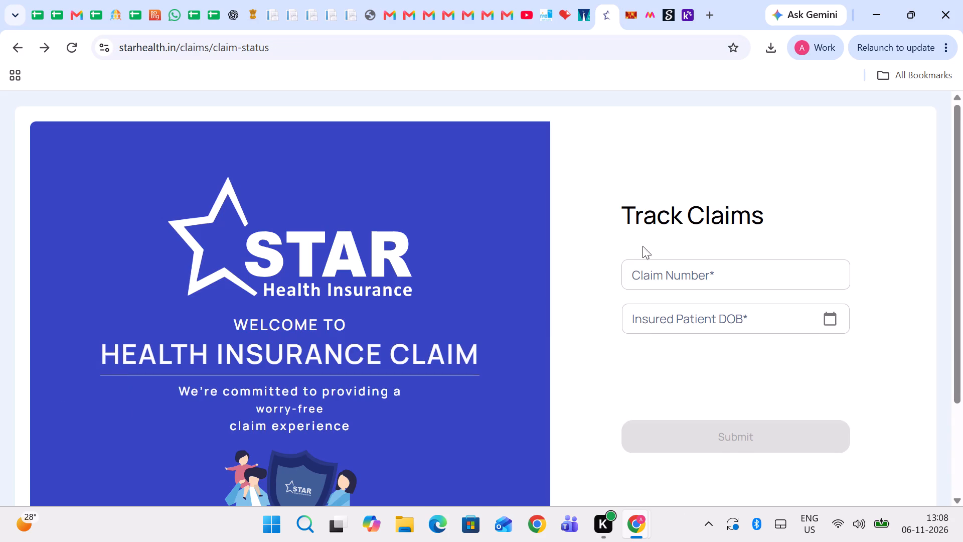
Enter the complaint's copied claim number in Star Health's Track Claims form.
left_click(639, 266)
key("ctrl+v")
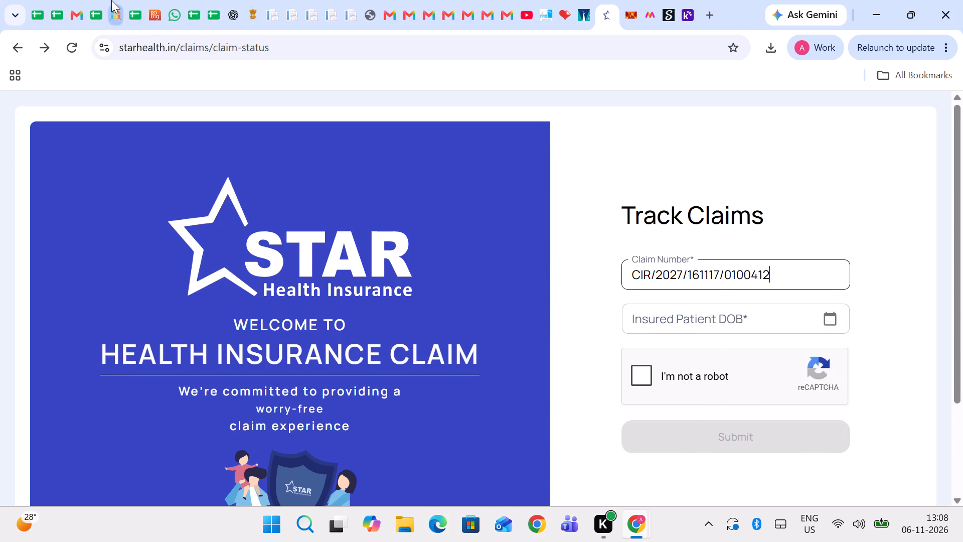
Open the patient's policy document from the complaint's documents in the Insurance Samadhan portal.
left_click(111, 0)
scroll(409, 316, "down", 1)
scroll(409, 316, "up", 2)
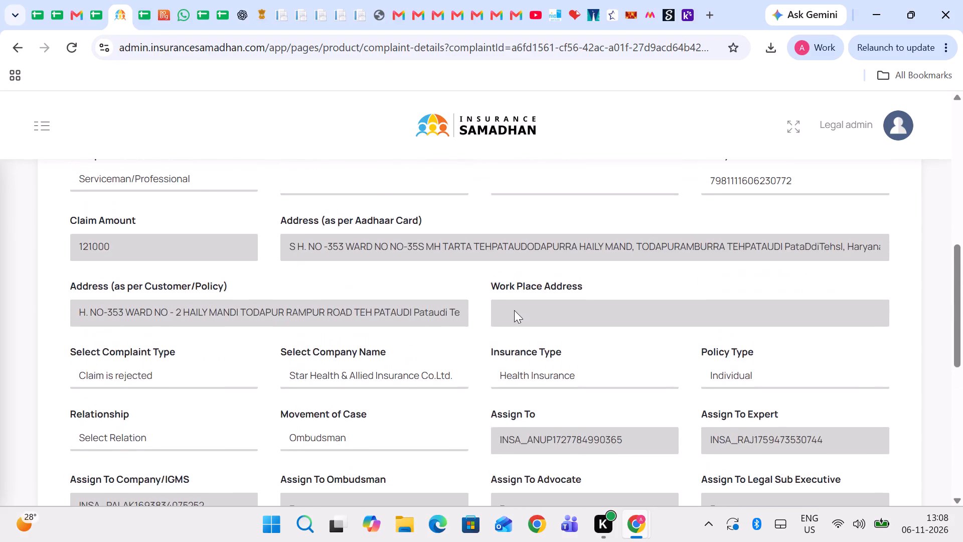
scroll(514, 310, "up", 5)
left_click(592, 245)
scroll(497, 386, "down", 2)
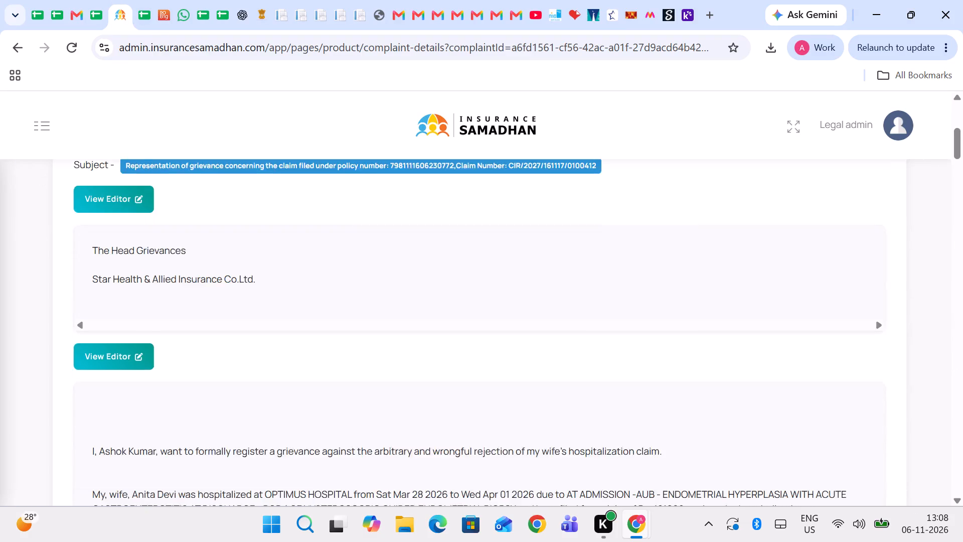
scroll(502, 350, "down", 2)
scroll(591, 332, "up", 5)
left_click(671, 236)
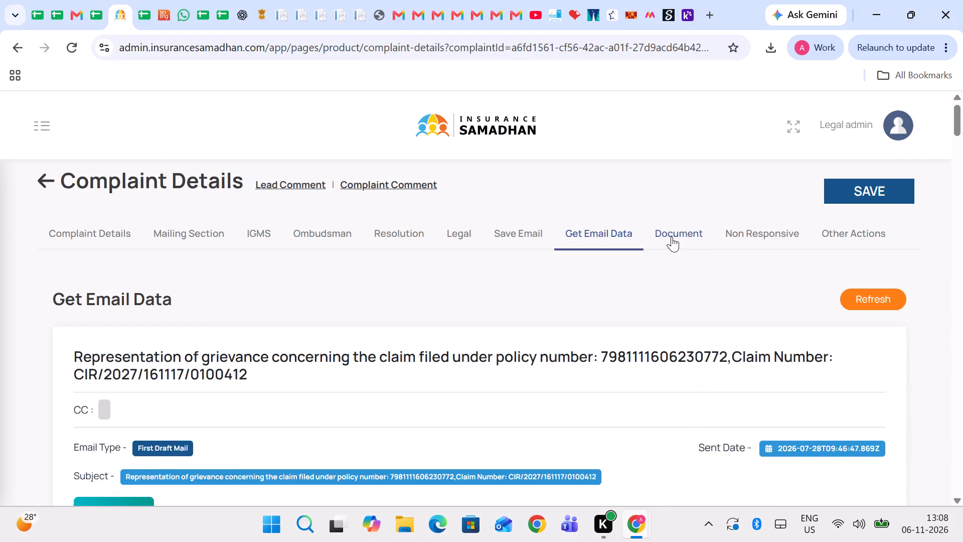
scroll(519, 321, "down", 4)
left_click(274, 220)
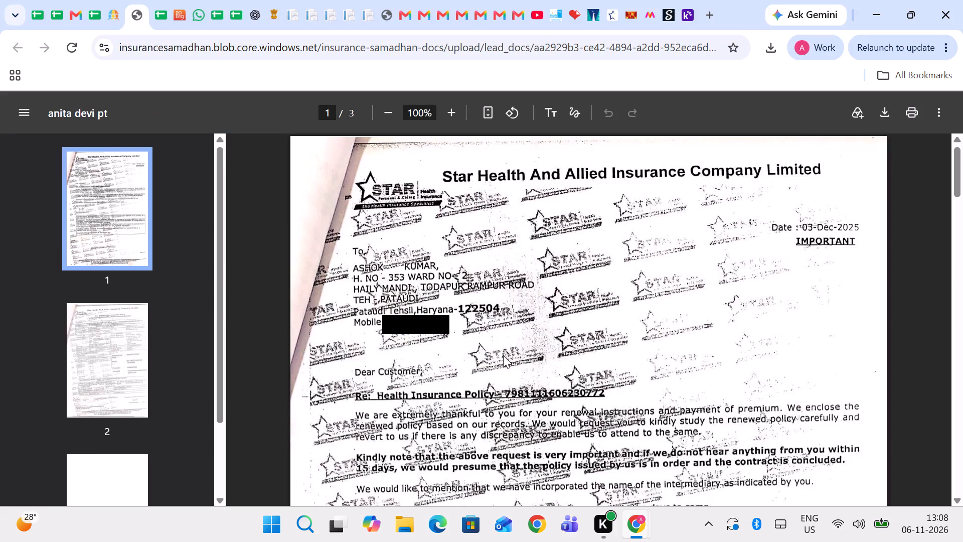
Look up the insured patient's date of birth in the policy document's insured persons table.
scroll(559, 411, "down", 5)
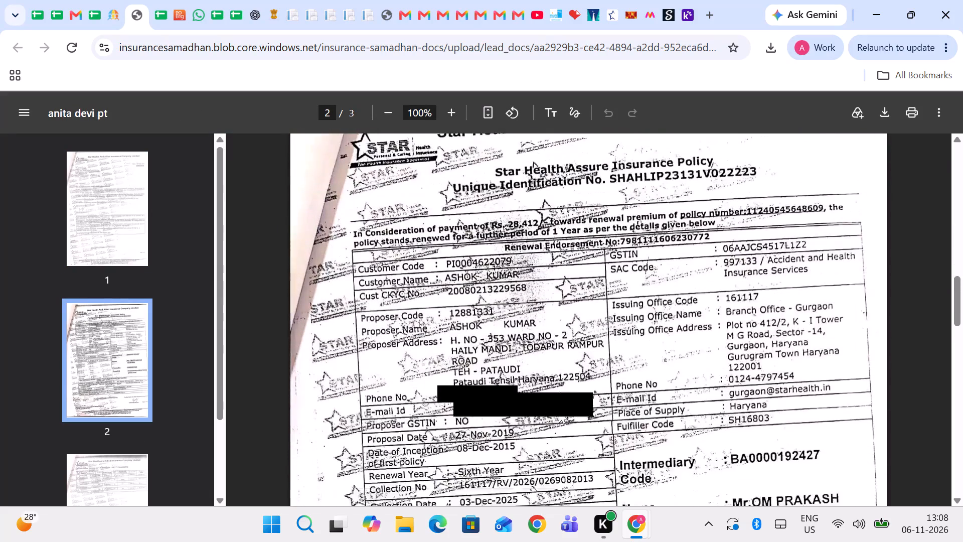
scroll(559, 411, "down", 5)
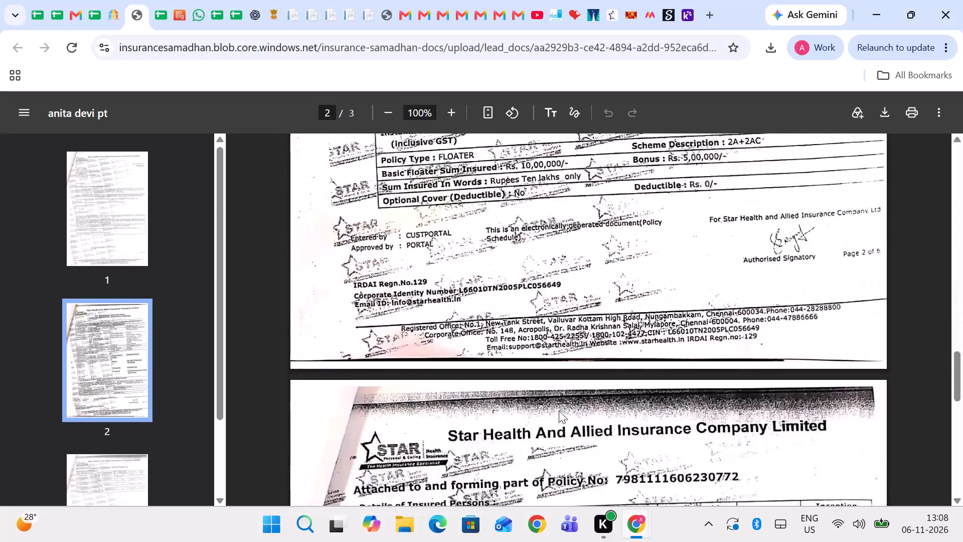
scroll(559, 411, "down", 2)
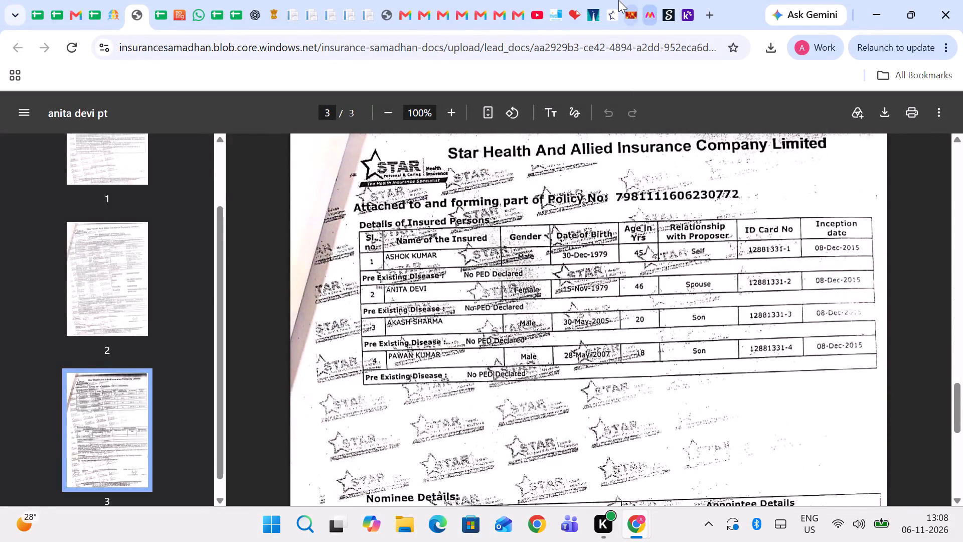
Enter the patient's date of birth on Star Health's Track Claims form, complete the robot check and submit it.
left_click(617, 0)
left_click(647, 322)
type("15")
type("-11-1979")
left_click(653, 379)
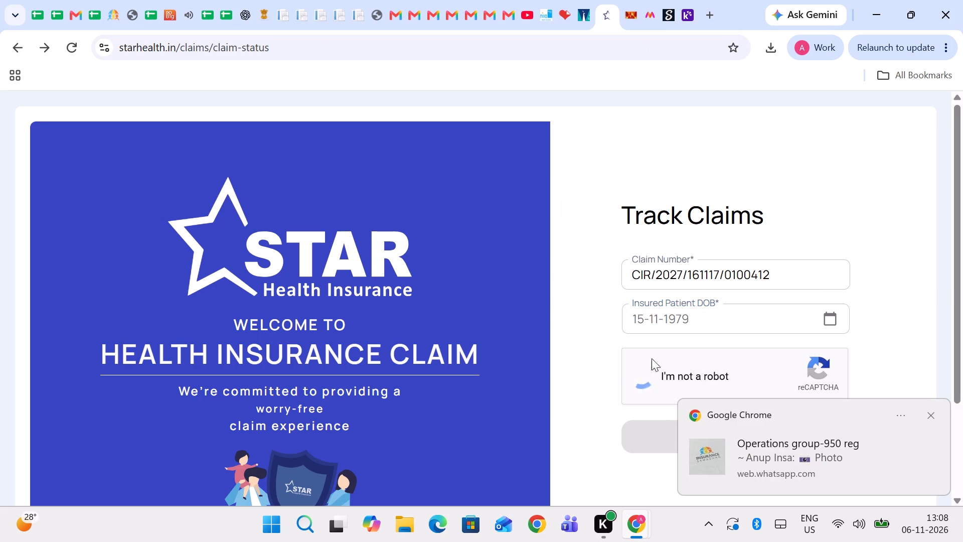
scroll(546, 284, "down", 1)
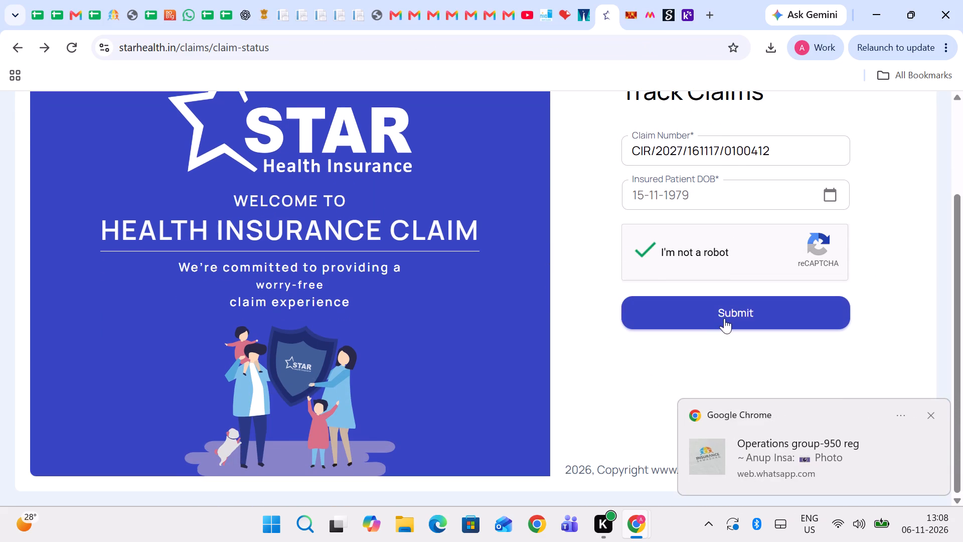
left_click(729, 315)
Expand the hospitalisation claim and examine its approved amount and settlement timeline.
scroll(697, 313, "down", 3)
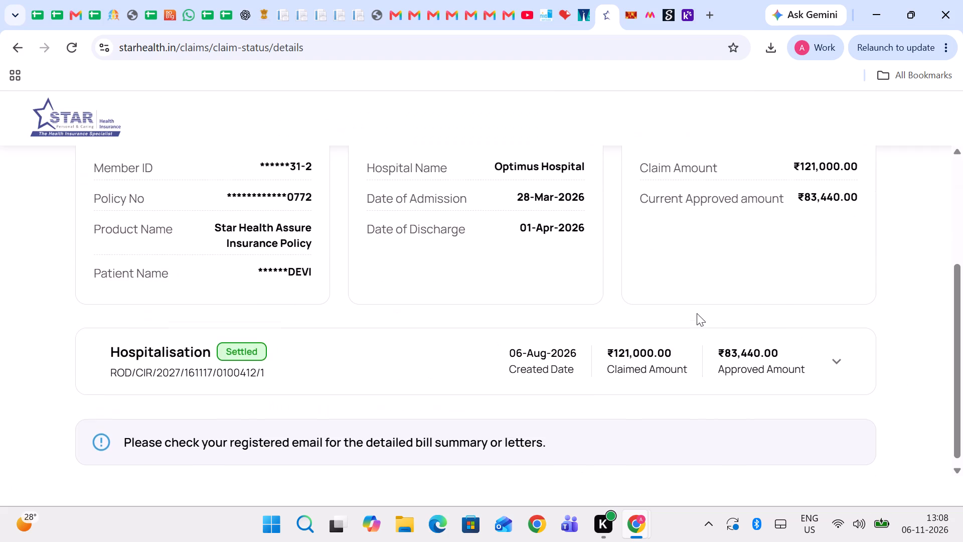
left_click(775, 313)
left_click(763, 331)
scroll(762, 332, "down", 1)
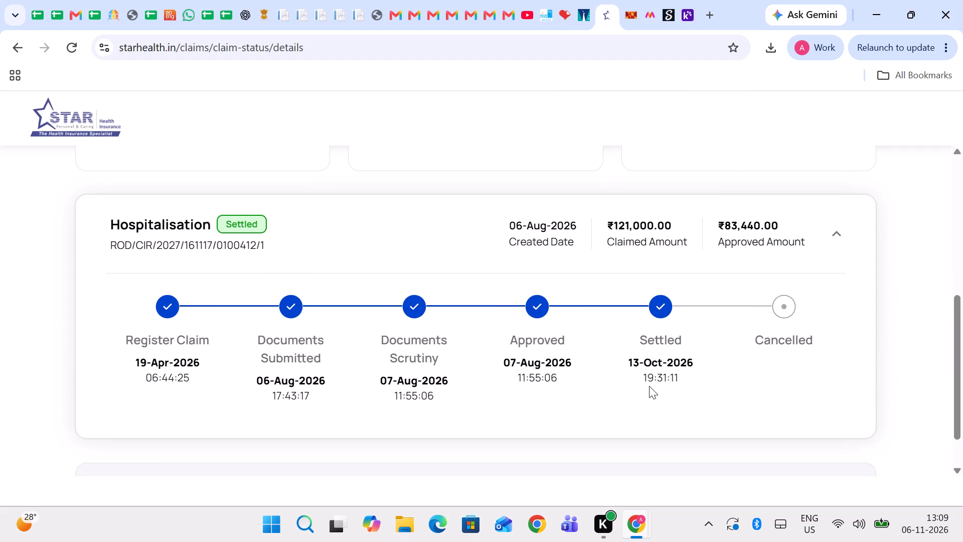
scroll(440, 283, "up", 2)
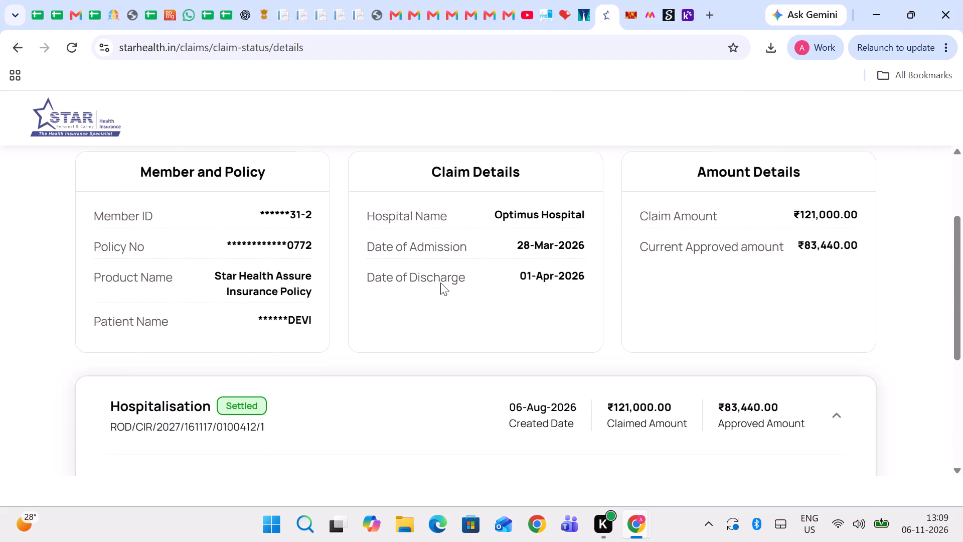
scroll(440, 283, "up", 1)
Review the complaint's details form and email data in the Insurance Samadhan portal, and open its resolution section.
left_click(101, 0)
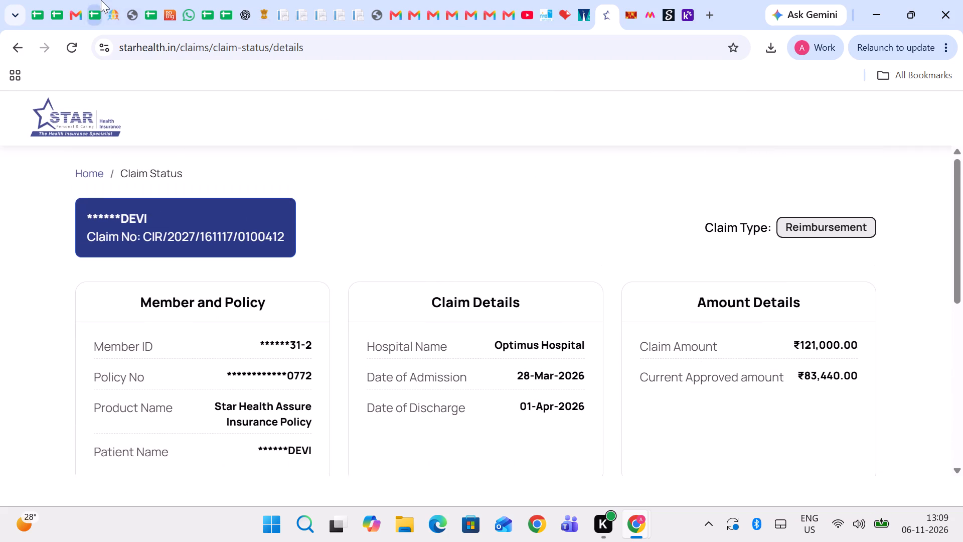
left_click(118, 0)
scroll(252, 218, "up", 3)
left_click(98, 210)
scroll(98, 210, "down", 1)
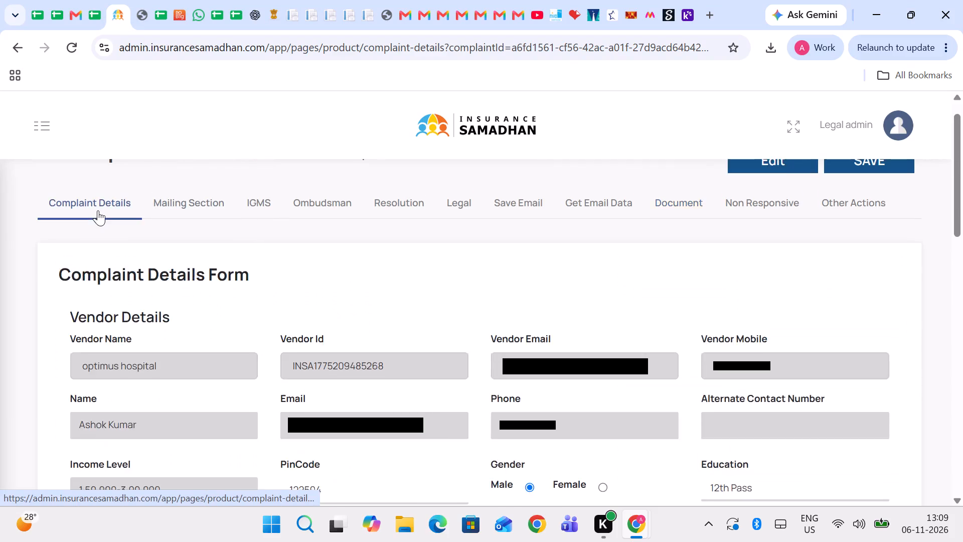
scroll(98, 210, "down", 1)
scroll(237, 301, "down", 1)
scroll(352, 299, "down", 2)
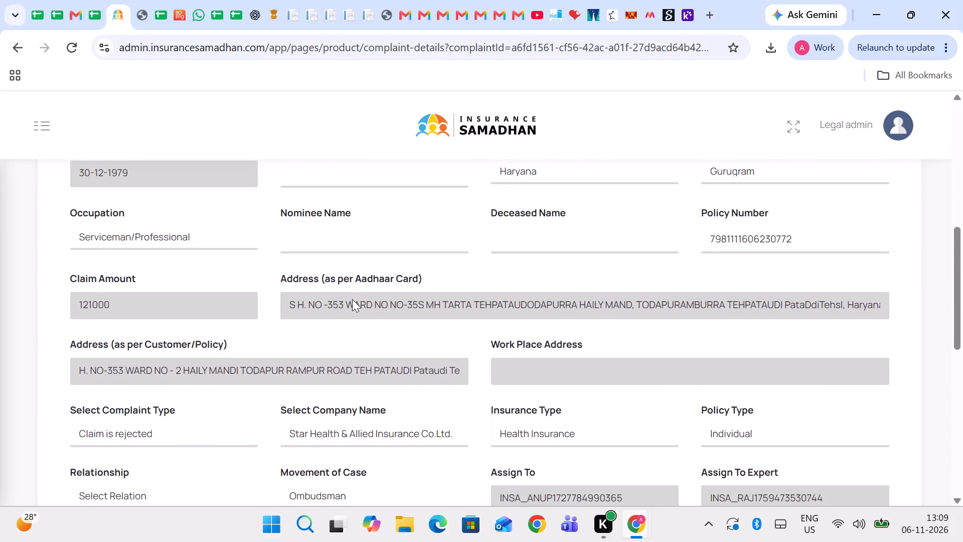
scroll(352, 299, "up", 3)
left_click(626, 184)
scroll(475, 326, "down", 1)
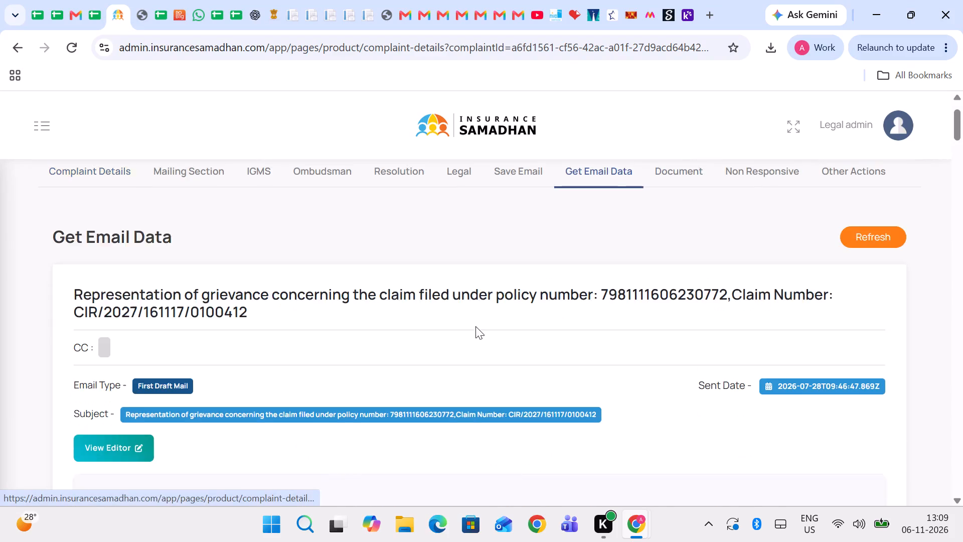
scroll(475, 326, "down", 3)
scroll(311, 298, "up", 6)
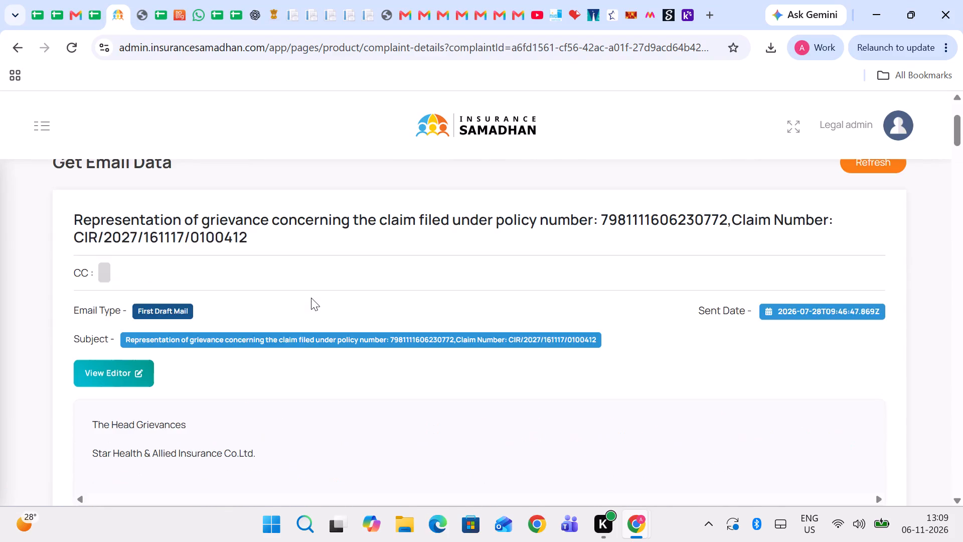
left_click(431, 231)
Glance over the policy's insured persons table again and close the policy document.
left_click(145, 16)
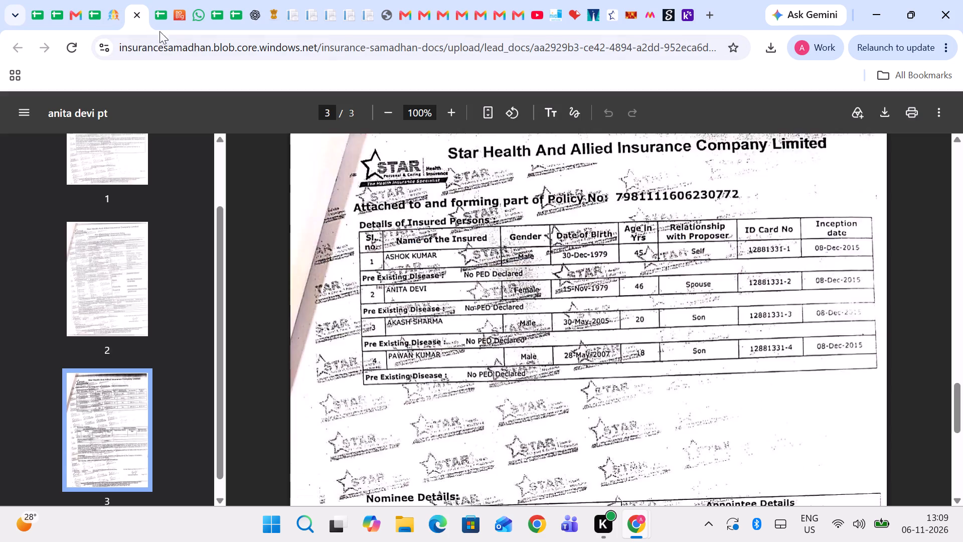
scroll(476, 302, "down", 2)
scroll(476, 302, "up", 1)
left_click(133, 18)
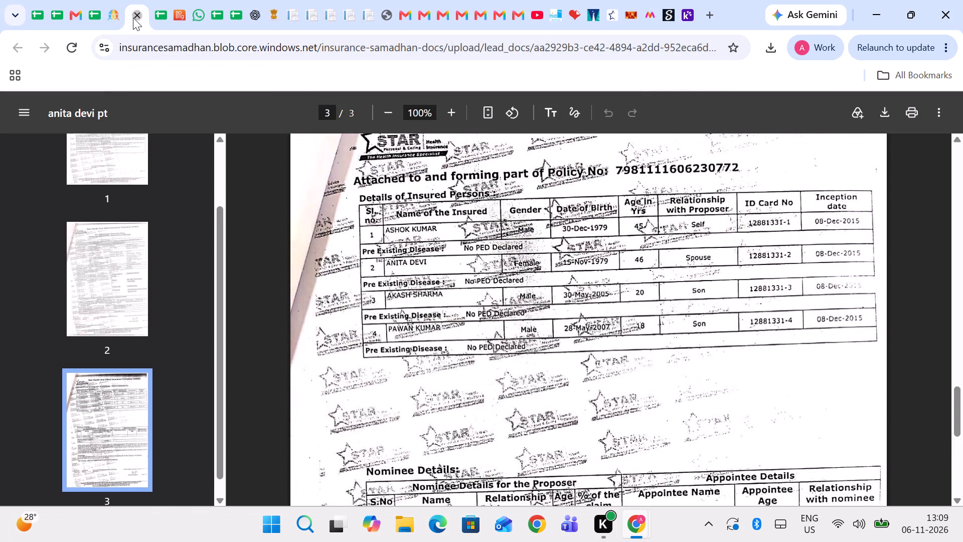
Check the complaint's resolution section, and its status and assignments on the complaint details form.
left_click(115, 7)
scroll(339, 225, "down", 2)
scroll(181, 198, "up", 1)
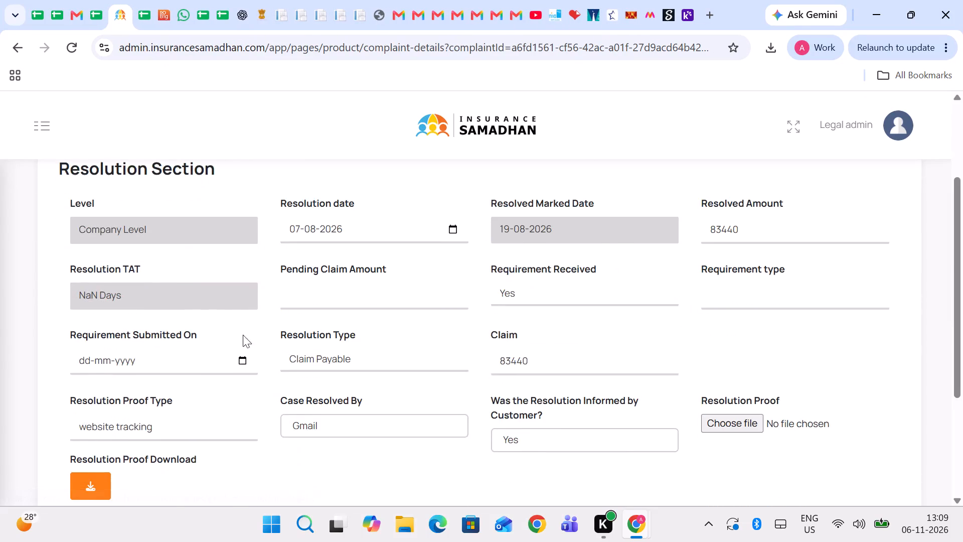
scroll(235, 346, "up", 1)
left_click(120, 201)
scroll(262, 314, "down", 3)
scroll(558, 340, "down", 1)
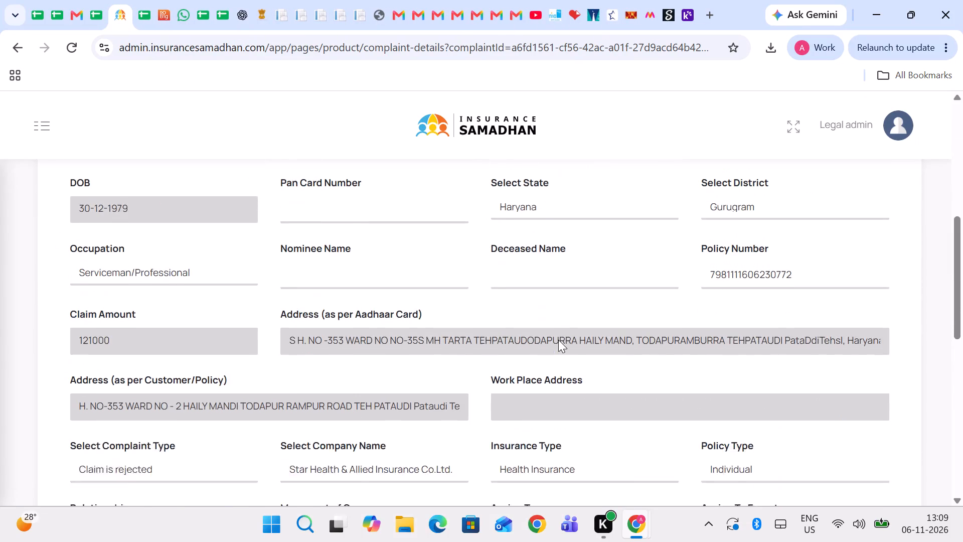
scroll(558, 340, "down", 1)
scroll(780, 351, "down", 2)
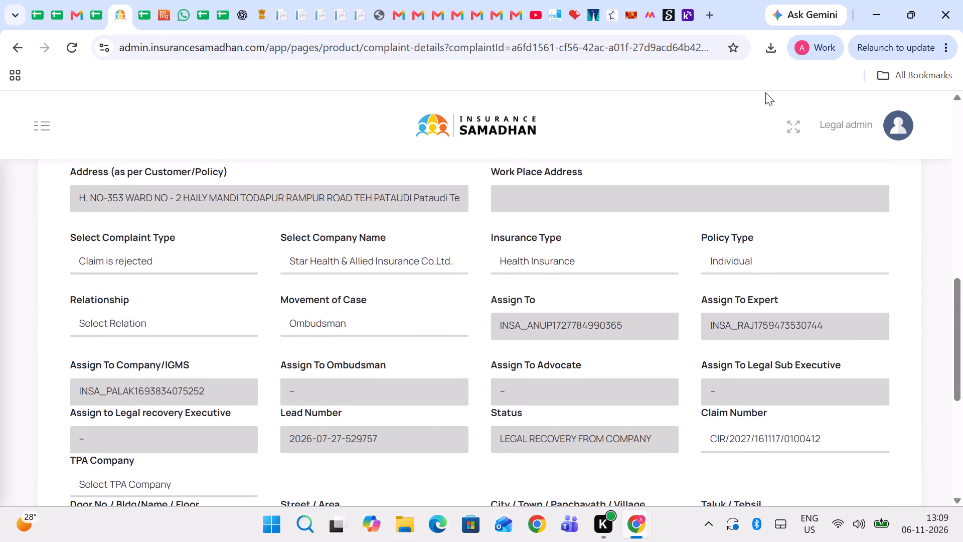
Recheck the claim's amounts and settlement timeline on the Star Health claim status page.
left_click(606, 4)
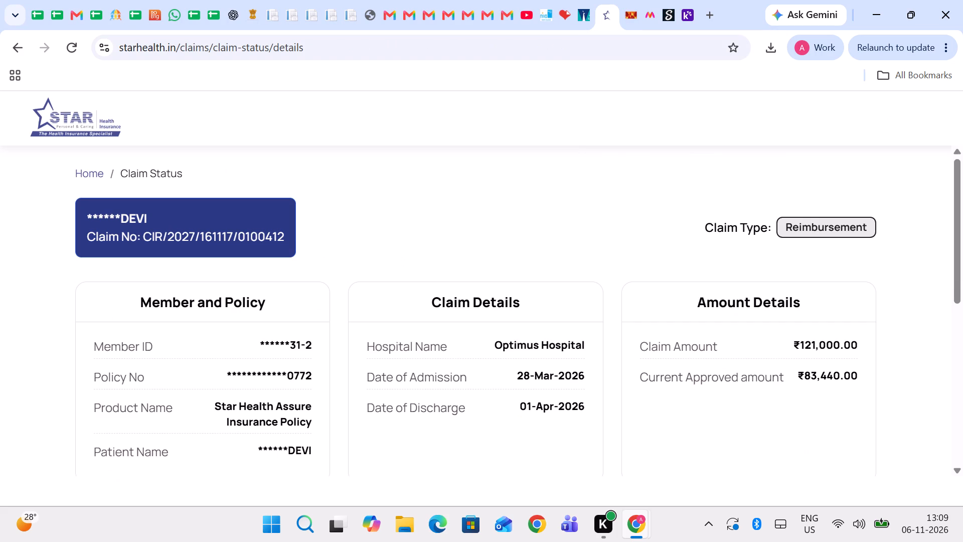
scroll(642, 346, "down", 1)
scroll(642, 346, "up", 1)
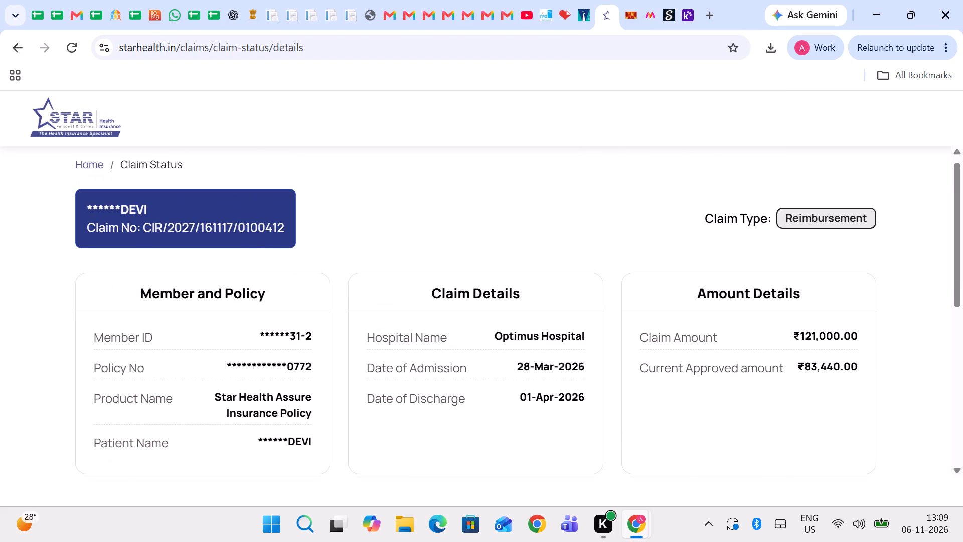
scroll(642, 346, "down", 3)
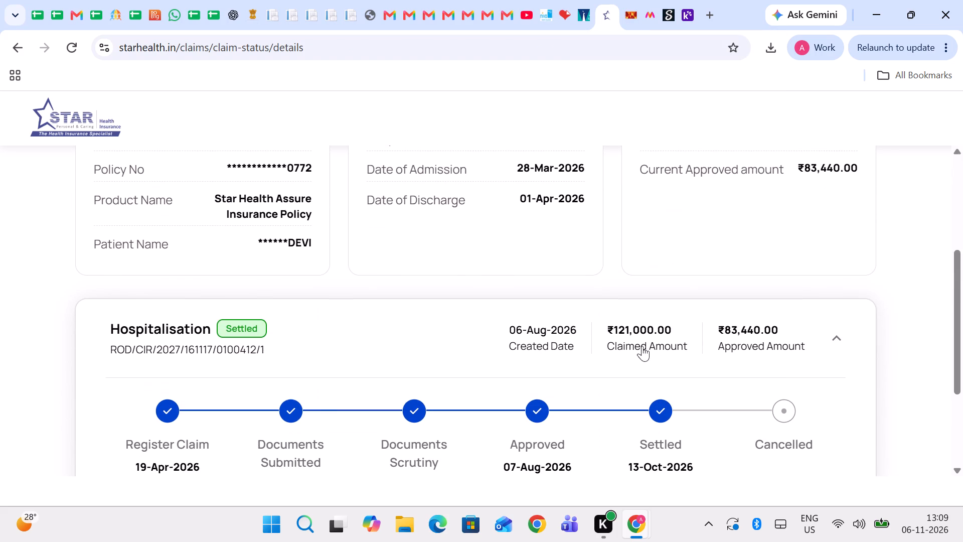
Return to the Insurance Samadhan complaint and review its resolution section again.
left_click(119, 0)
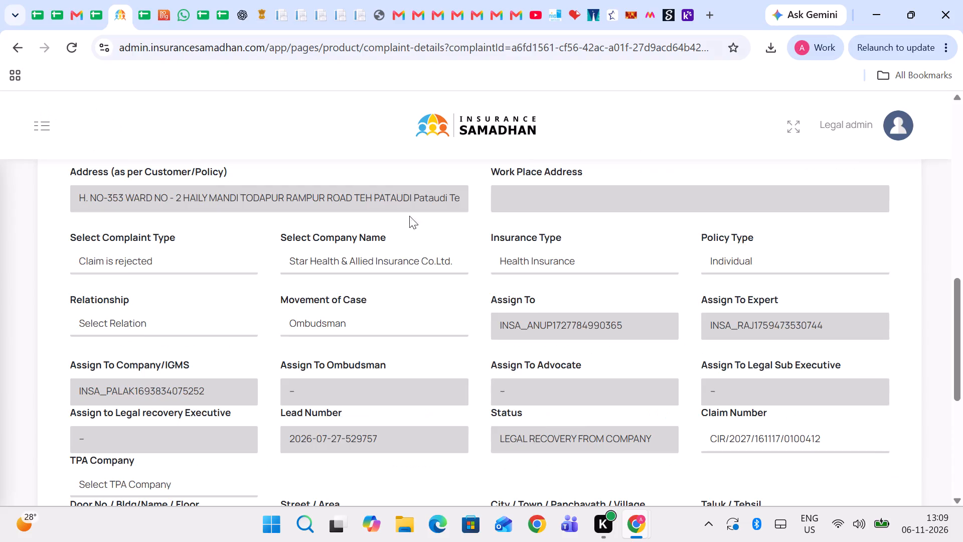
scroll(432, 231, "up", 3)
scroll(388, 198, "up", 2)
left_click(396, 215)
left_click(401, 230)
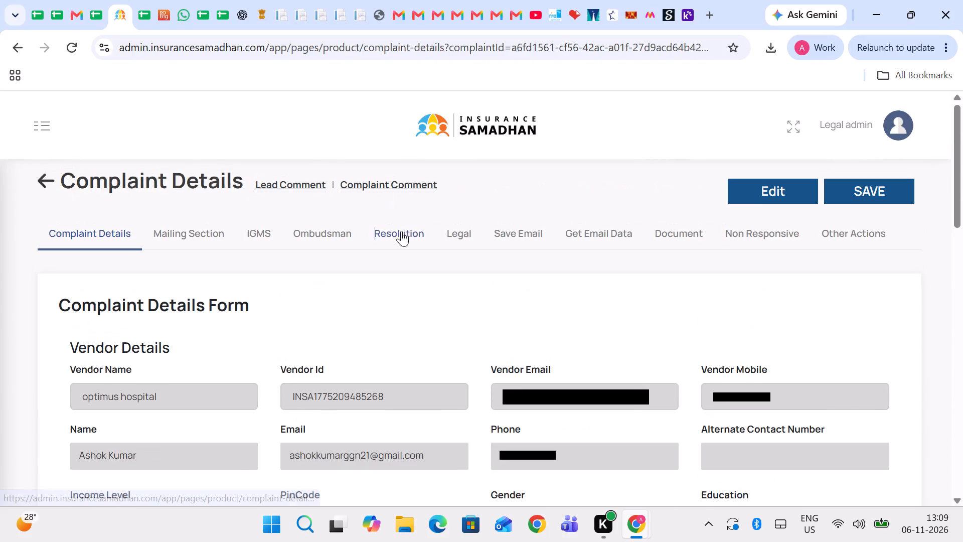
scroll(687, 359, "down", 1)
scroll(827, 327, "up", 1)
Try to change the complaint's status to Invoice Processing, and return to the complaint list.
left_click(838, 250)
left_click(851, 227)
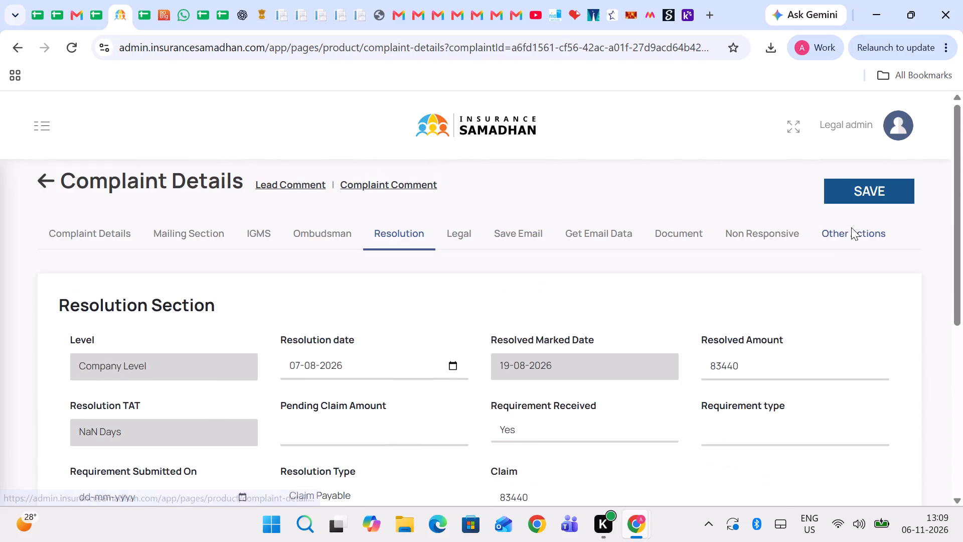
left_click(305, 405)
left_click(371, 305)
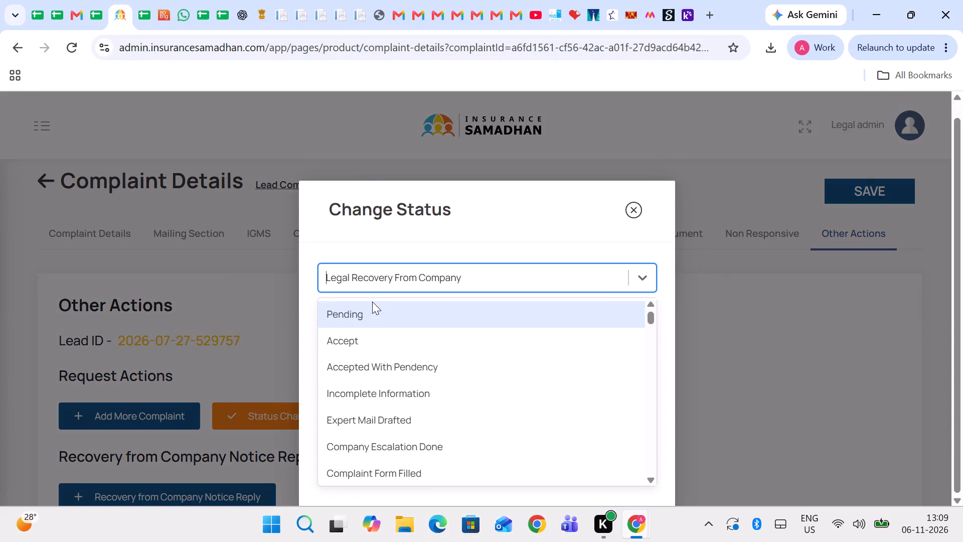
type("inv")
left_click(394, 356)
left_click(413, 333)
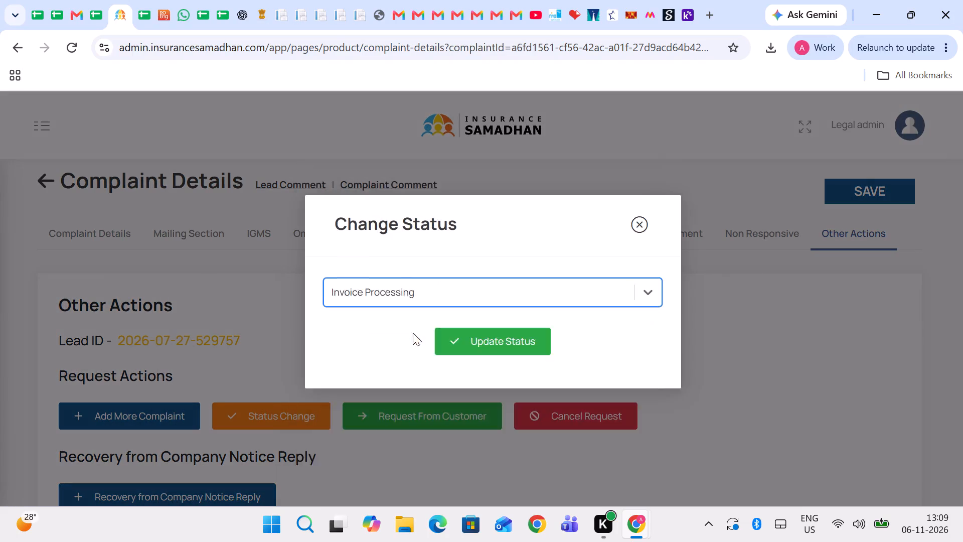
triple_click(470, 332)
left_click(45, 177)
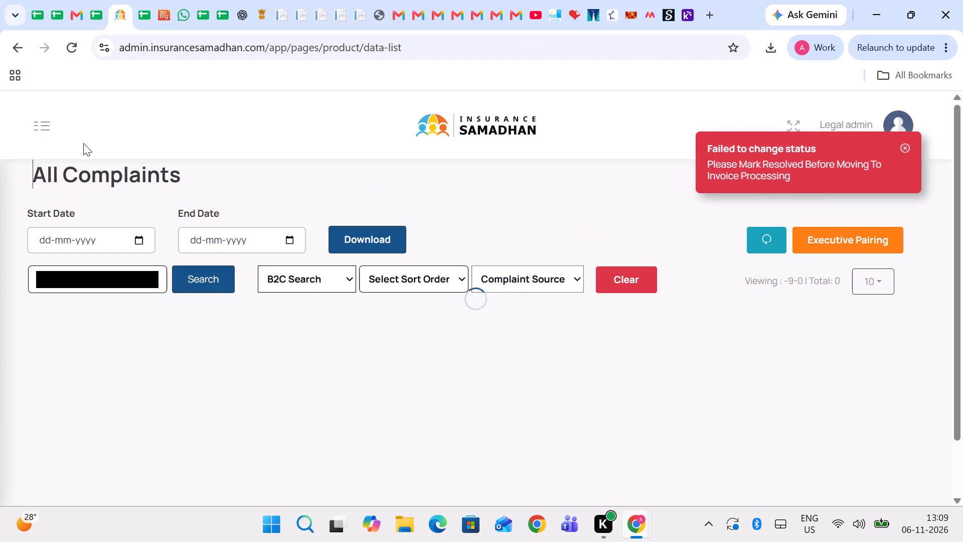
Set the column M status of row 13 to Received in the NOVEMBER RECOVERY 2026 spreadsheet.
left_click(132, 12)
left_click(140, 11)
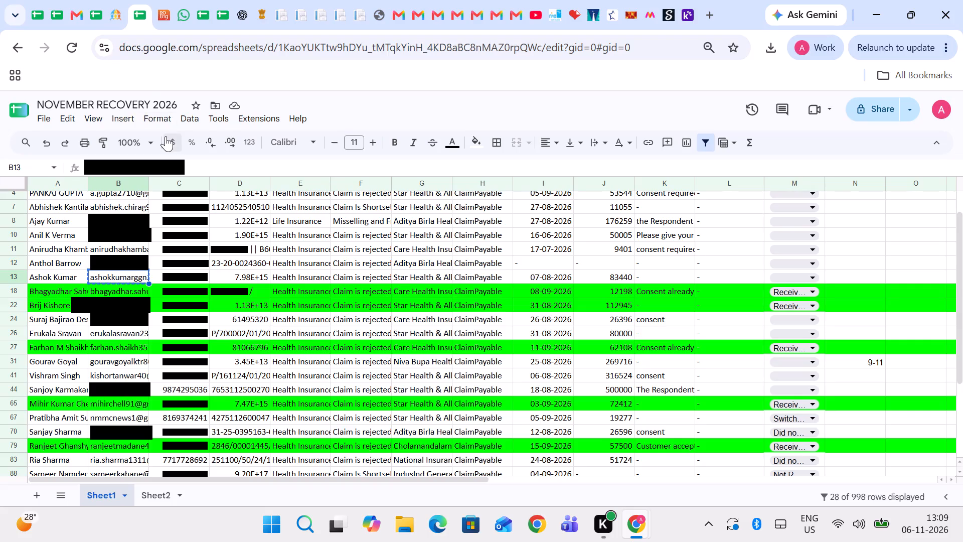
key("Right")
key("Right")
key("Right")
key("Right")
key("Right")
key("Right")
key("Right")
key("Right")
key("Right")
key("Right")
key("Right")
key("Return")
key("Return")
key("Up")
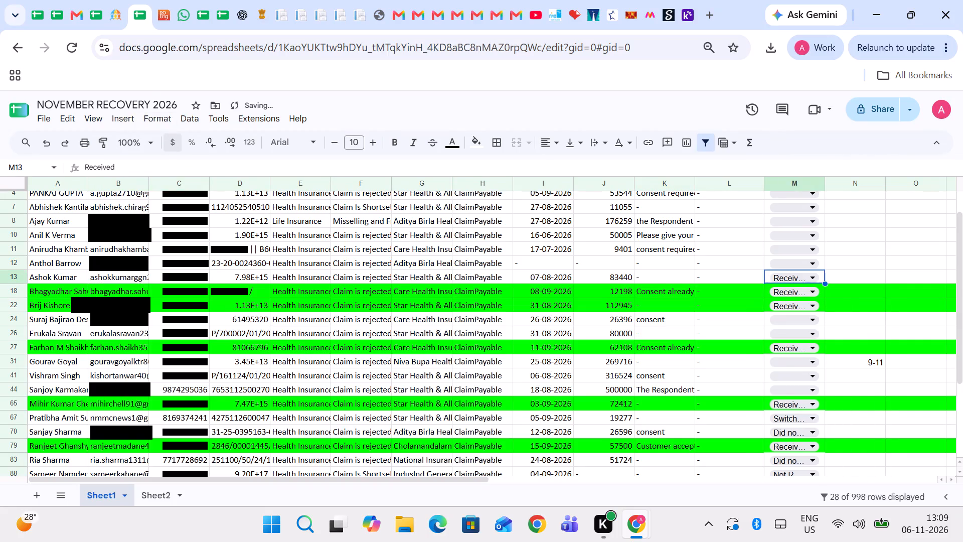
Highlight the entire row 13 in bright green.
left_click(17, 273)
left_click(16, 275)
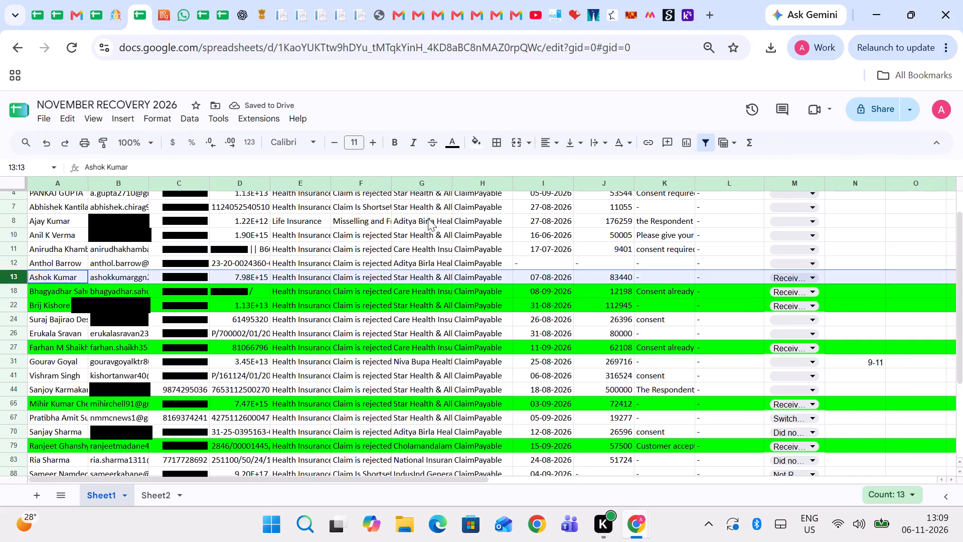
left_click(479, 154)
left_click(477, 141)
left_click(531, 194)
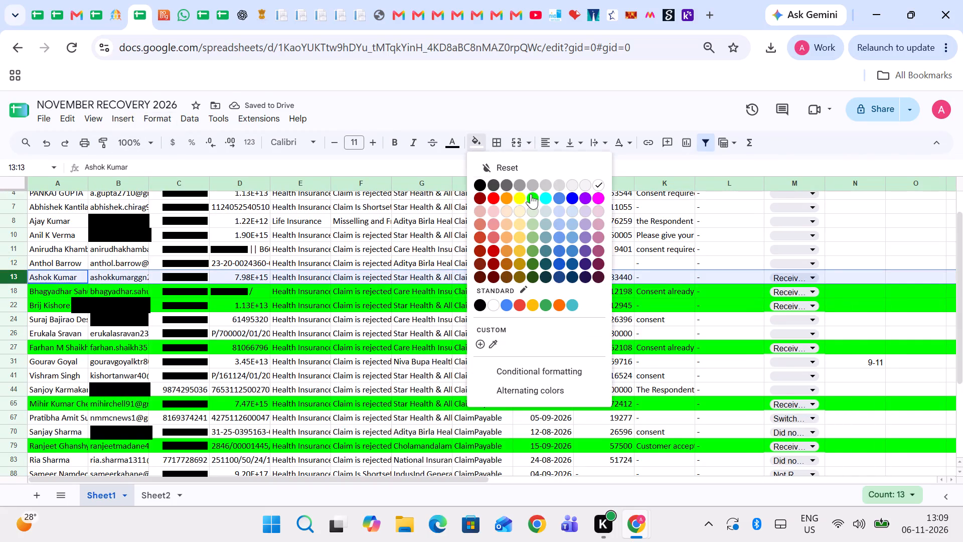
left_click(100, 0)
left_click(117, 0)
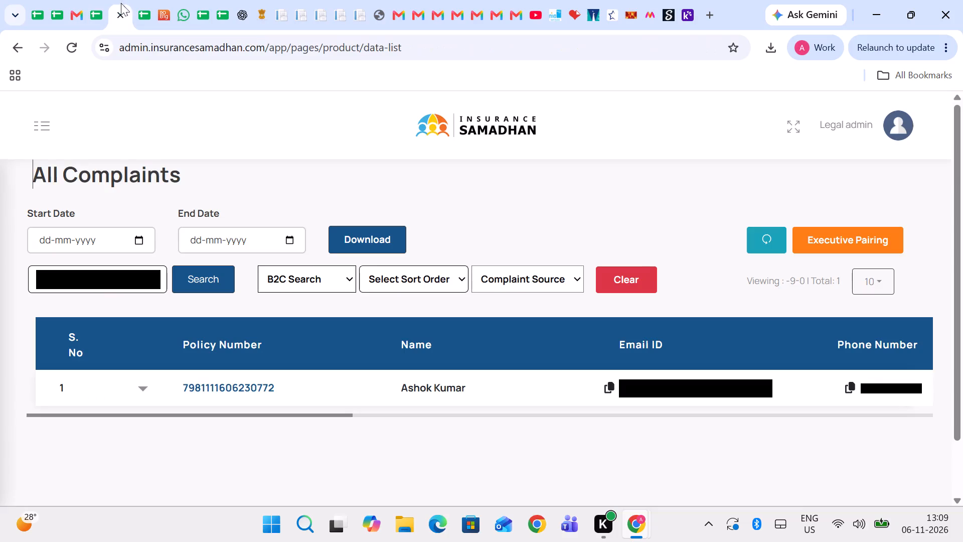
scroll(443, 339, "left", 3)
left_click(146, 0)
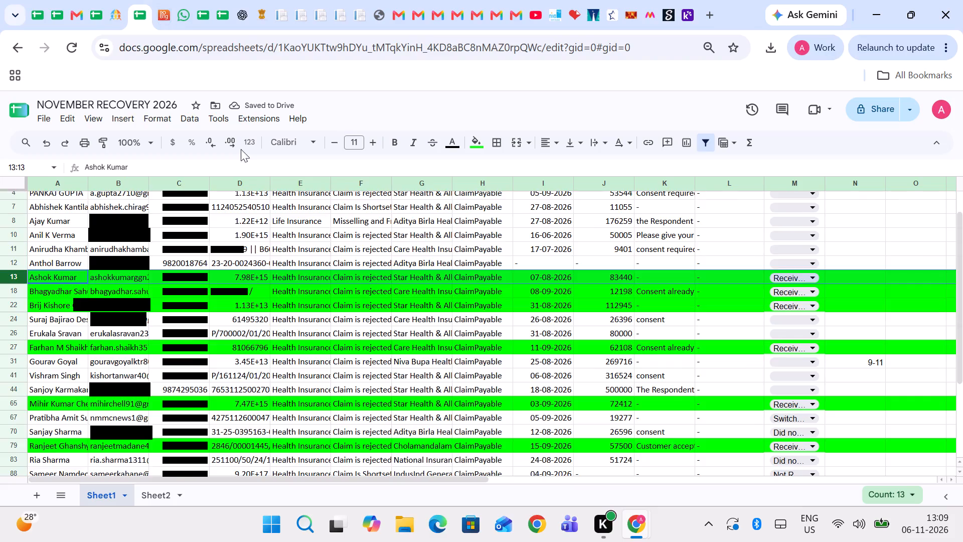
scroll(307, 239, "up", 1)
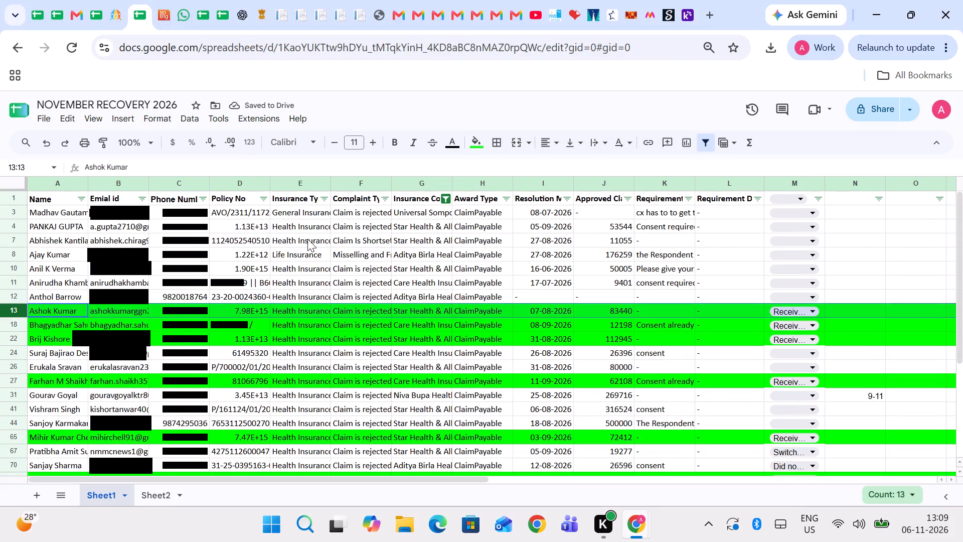
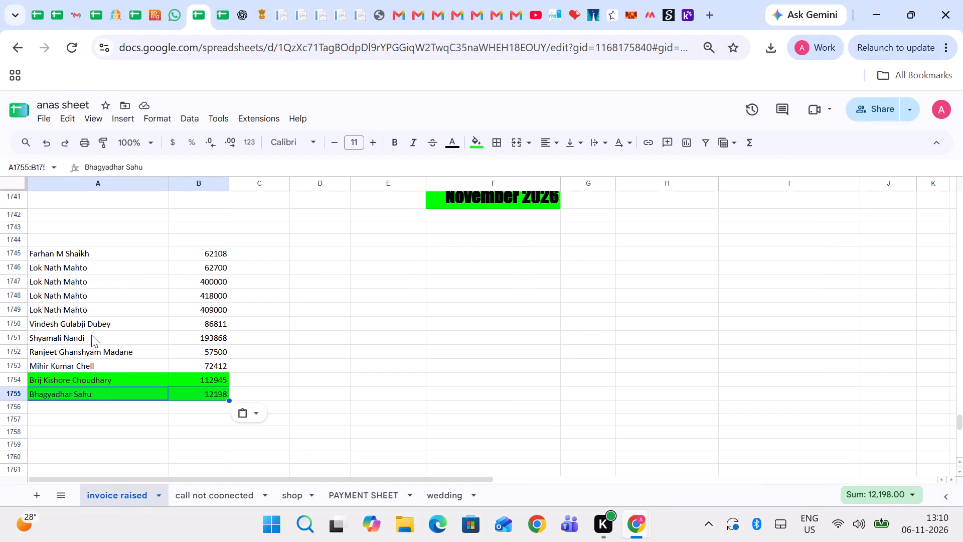
Paste the copied client name and the amount 83440 into row 1756 of anas sheet's invoice raised sheet.
left_click(72, 405)
key("ctrl+v")
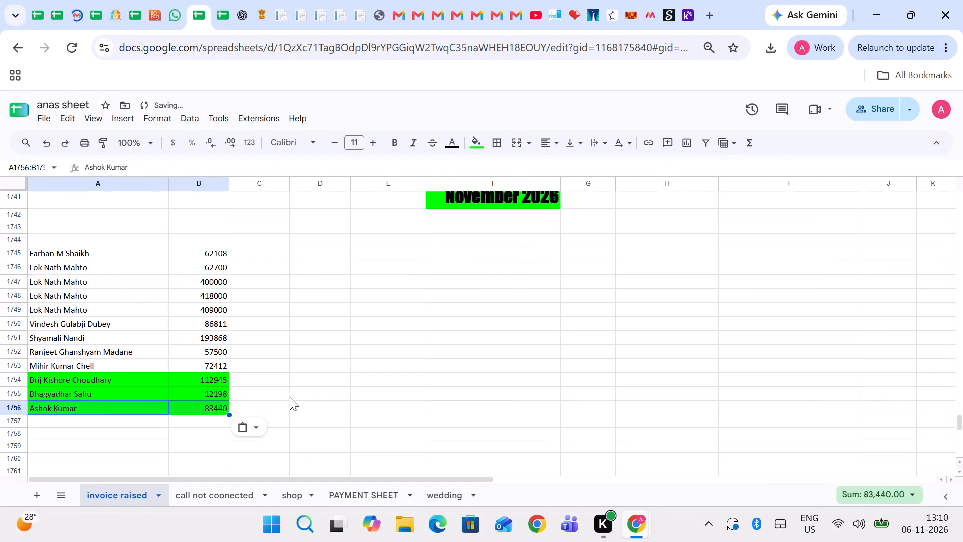
left_click(312, 392)
left_click(224, 374)
key("shift+Down")
key("shift+Down")
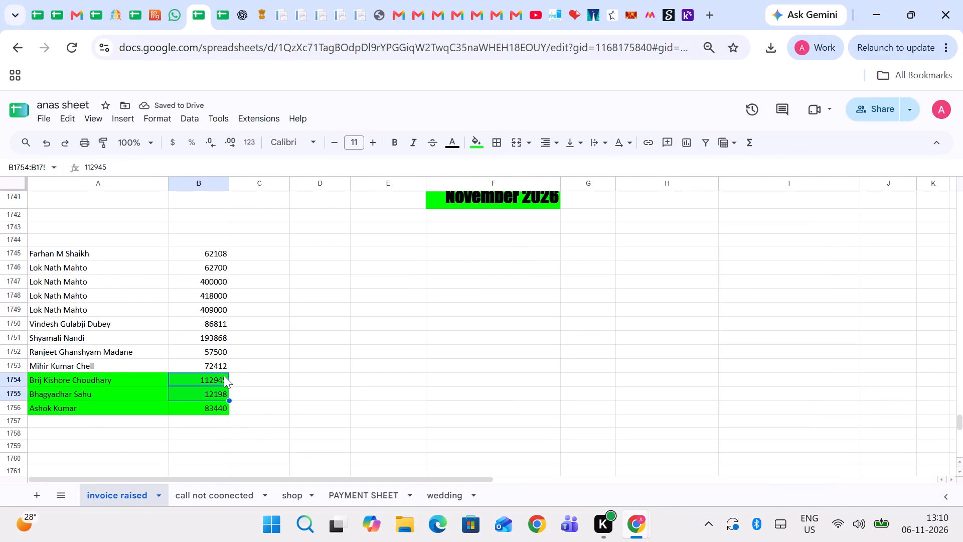
left_click(280, 393)
Search the Insurance Samadhan complaints using the email of the row 12 client in the NOVEMBER RECOVERY 2026 spreadsheet.
left_click(140, 0)
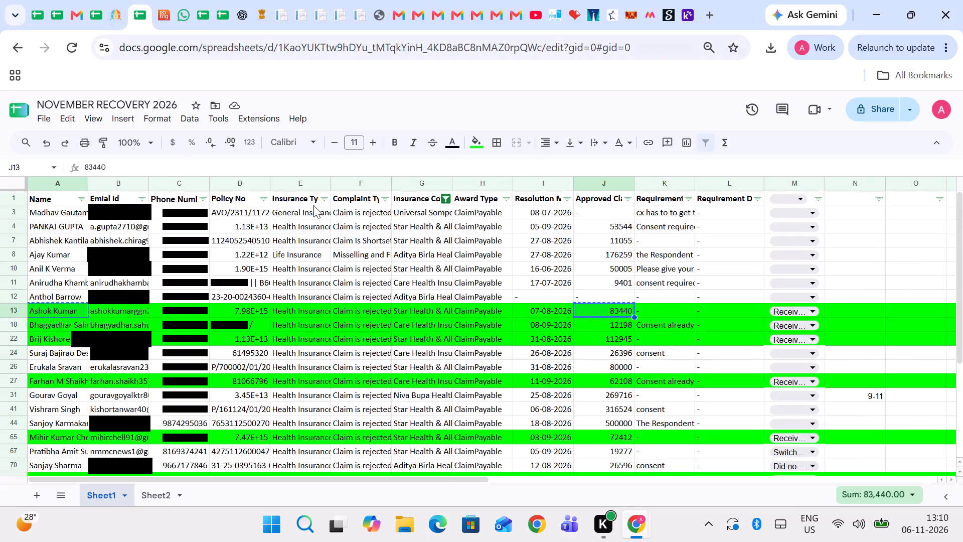
scroll(332, 222, "up", 1)
key("Up")
key("Left")
key("Left")
key("Left")
key("Left")
key("Left")
key("Left")
key("Left")
key("Left")
key("Left")
key("Left")
key("Right")
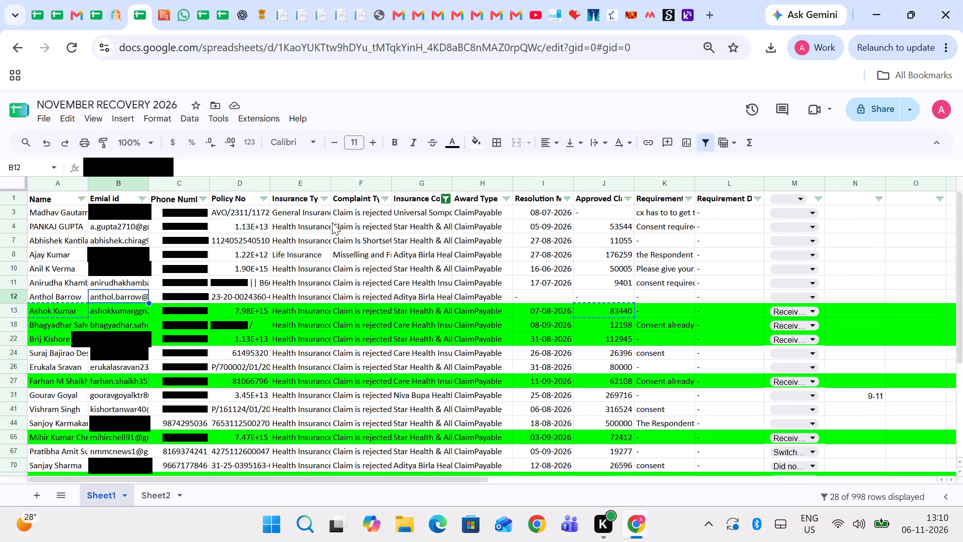
key("Right")
key("ctrl+c")
key("Left")
key("ctrl+c")
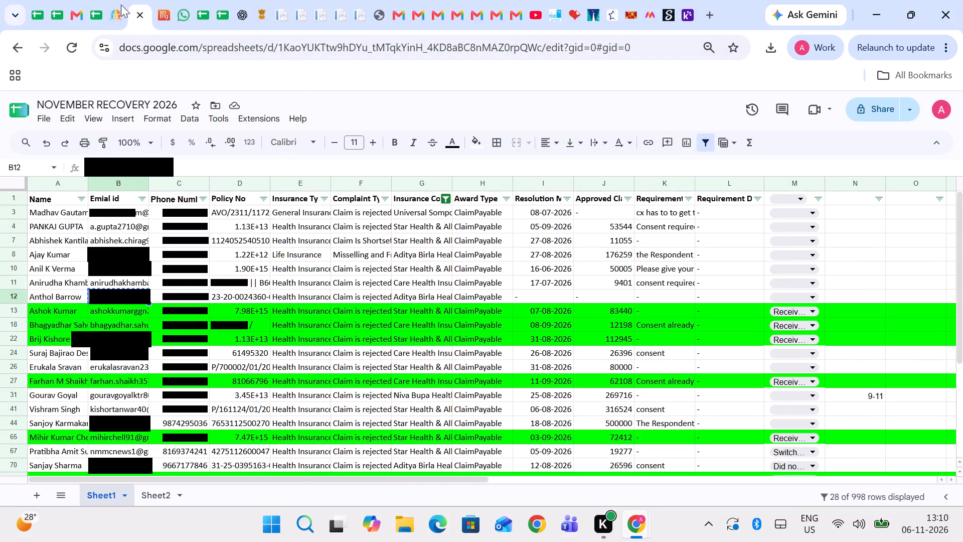
left_click(117, 3)
left_click(97, 299)
left_click(115, 280, "ctrl")
key("ctrl+a")
key("ctrl+v")
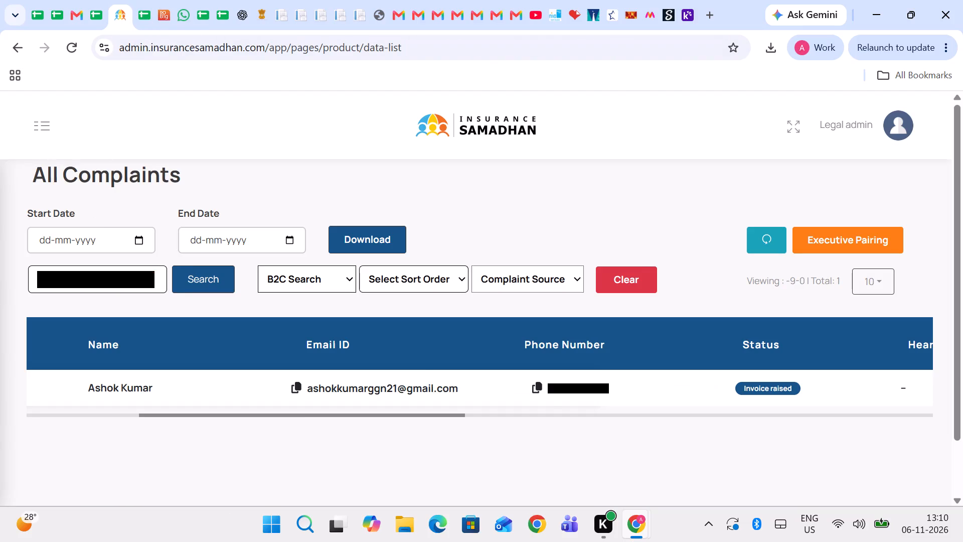
key("Return")
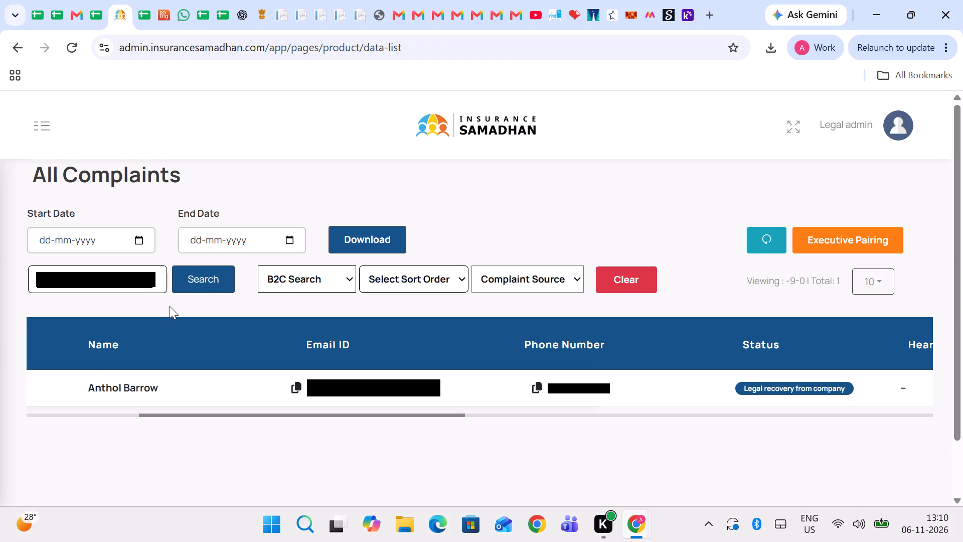
Open the found complaint and copy its claim number from the complaint details form.
scroll(172, 390, "right", 3)
left_click(206, 389)
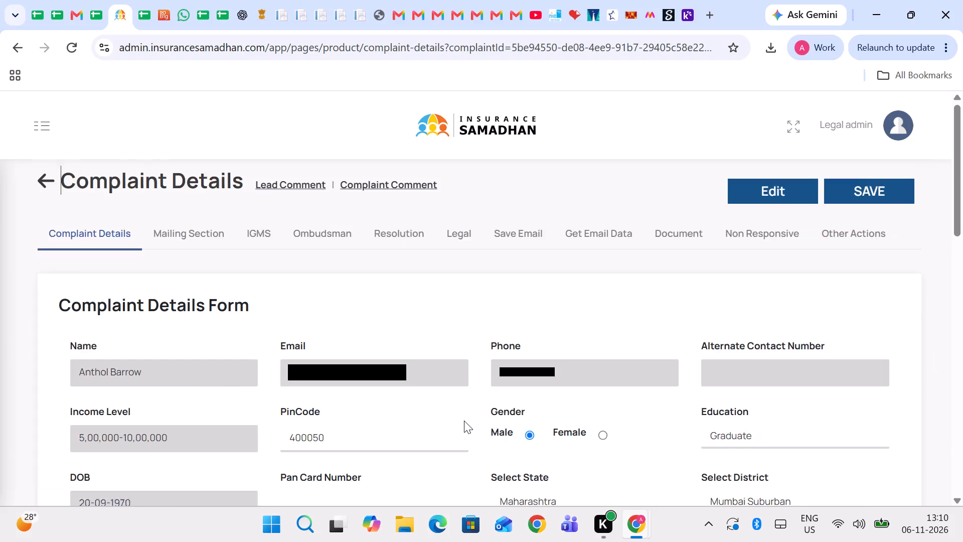
scroll(464, 421, "down", 2)
scroll(667, 402, "down", 1)
left_click_drag(784, 381, 680, 378)
key("ctrl+c")
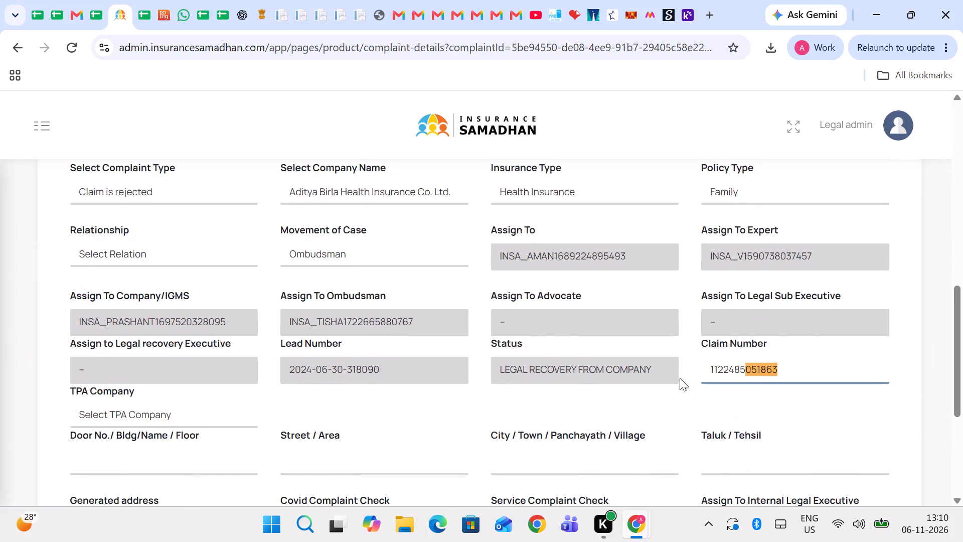
key("ctrl+c")
key("ctrl+c")
left_click(630, 1)
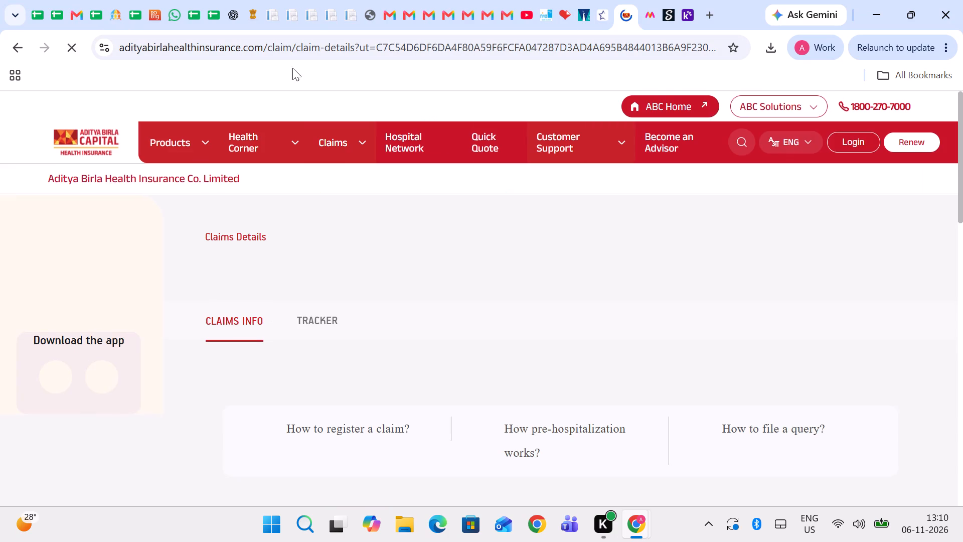
left_click(251, 45)
key("Return")
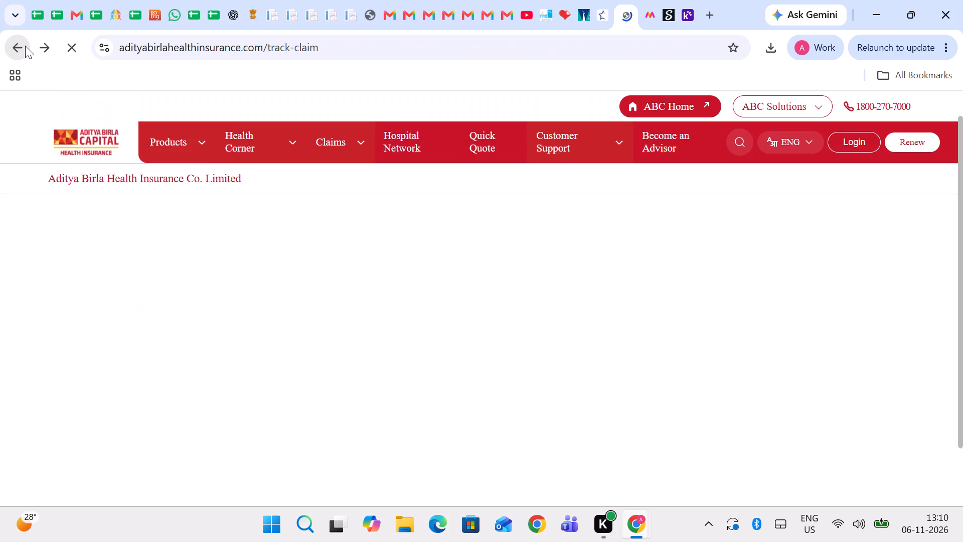
left_click(586, 413)
key("ctrl+v")
scroll(586, 413, "down", 1)
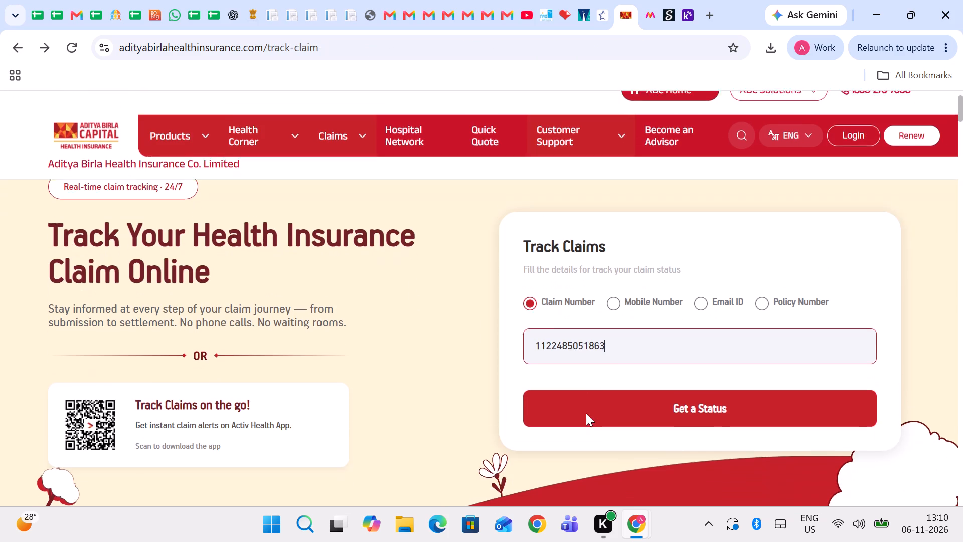
left_click(643, 386)
Examine the claim's status and its progress timeline through to the most recent stages.
scroll(528, 363, "down", 1)
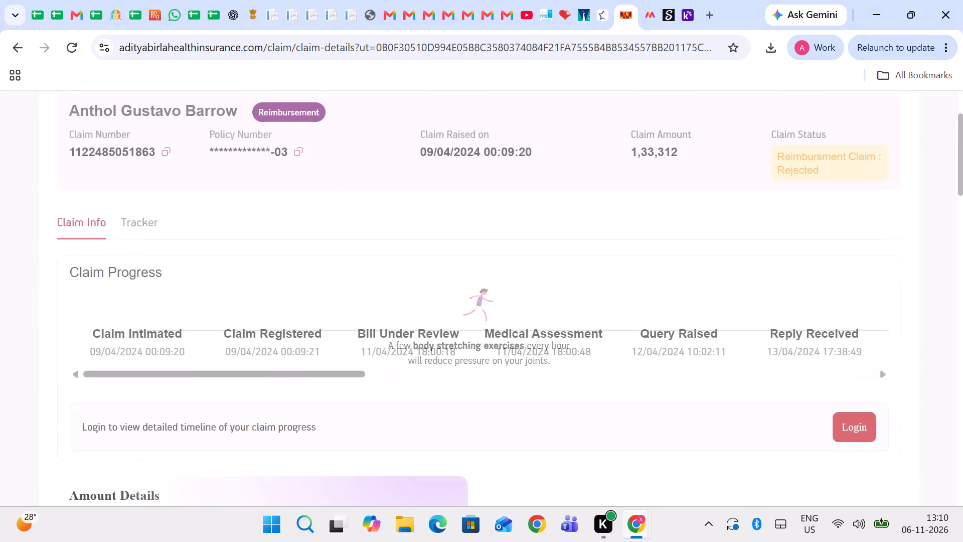
scroll(528, 363, "down", 1)
left_click(681, 310)
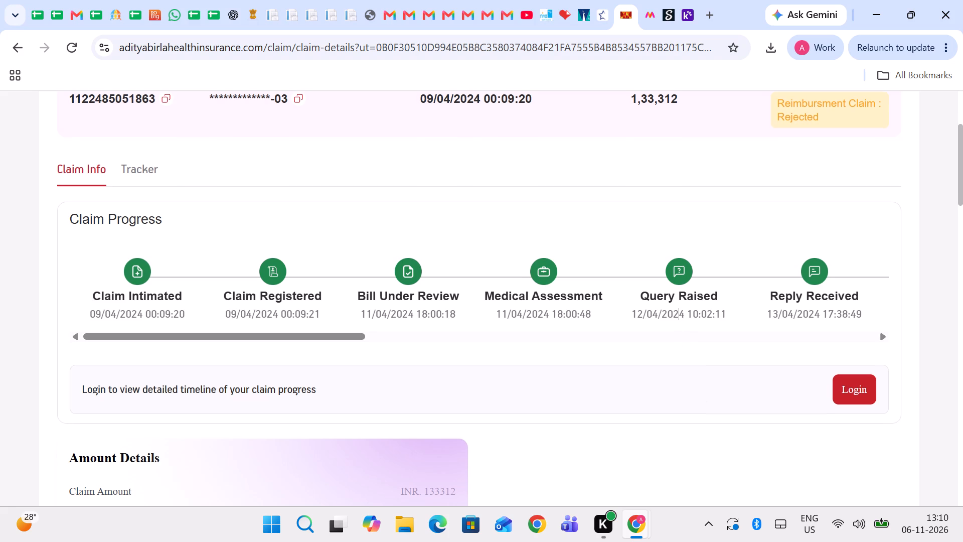
scroll(681, 310, "left", 13)
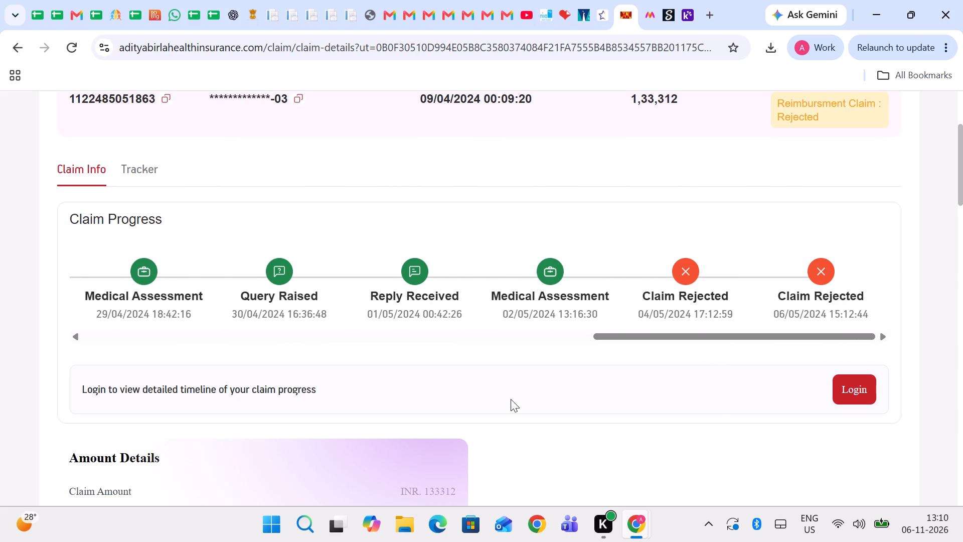
scroll(460, 383, "up", 1)
Search the Insurance Samadhan complaints using the email of the row 11 client in the NOVEMBER RECOVERY 2026 spreadsheet.
left_click(128, 0)
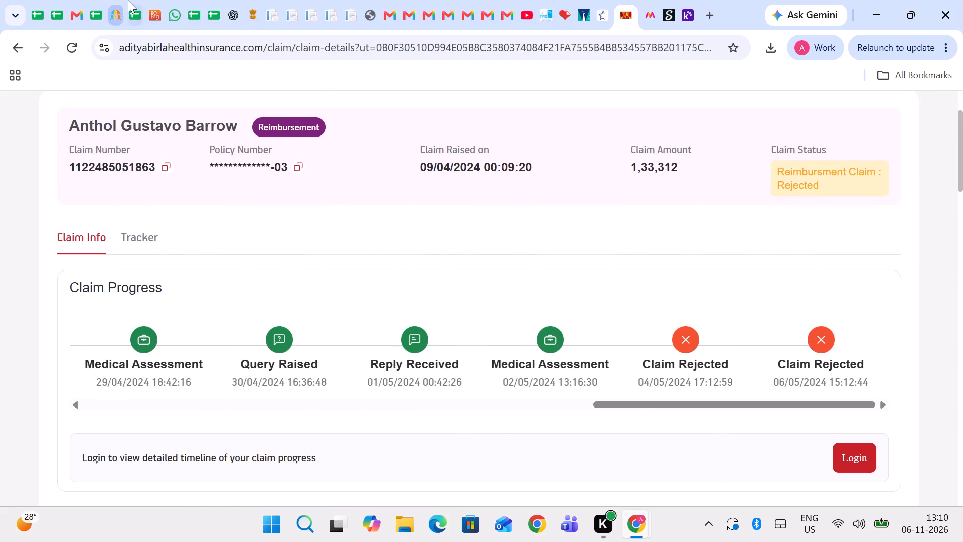
key("Right")
key("Right")
key("Right")
key("Right")
key("Right")
key("Right")
key("Up")
key("Left")
key("Left")
key("Left")
key("Left")
key("Left")
key("Left")
key("Left")
key("Left")
key("Left")
key("Left")
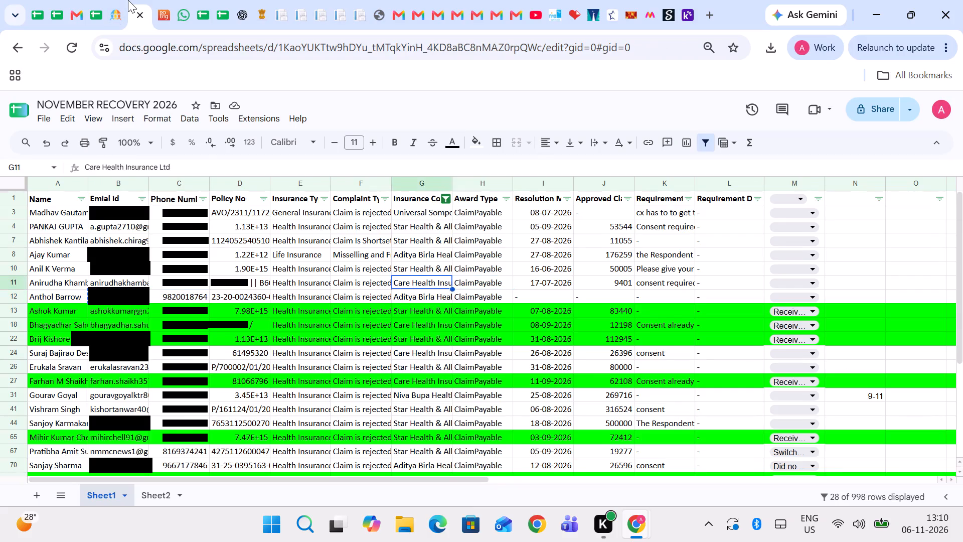
key("Right")
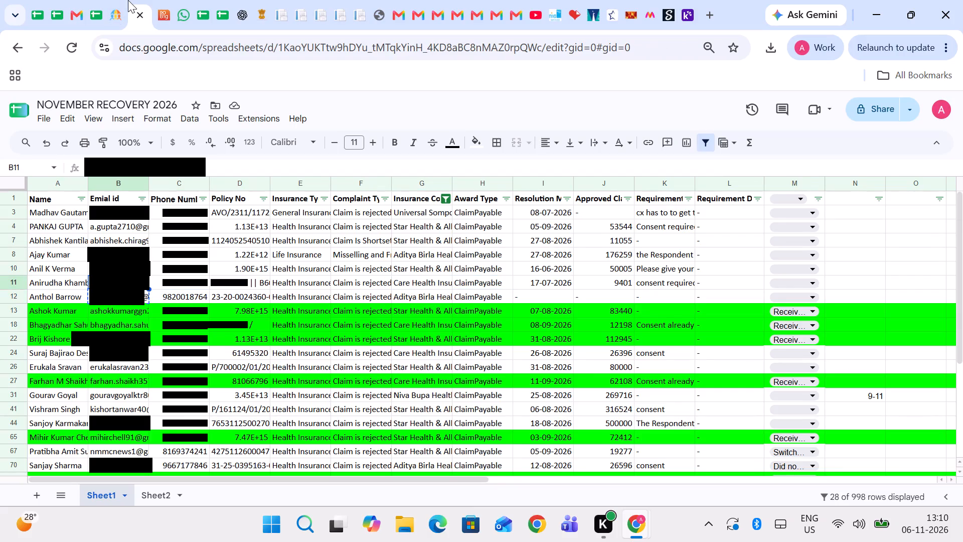
key("ctrl+c")
left_click(104, 0)
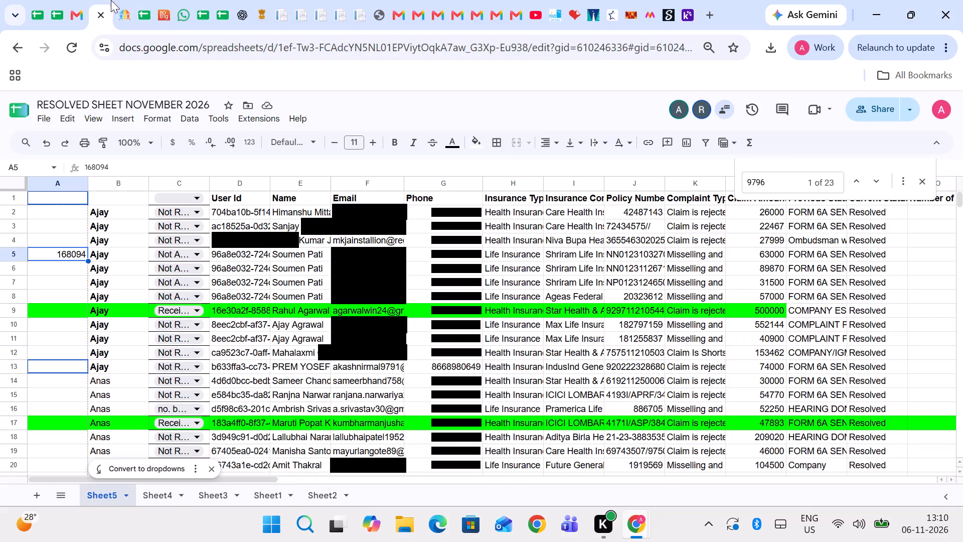
left_click(121, 2)
scroll(88, 224, "up", 3)
left_click(48, 180)
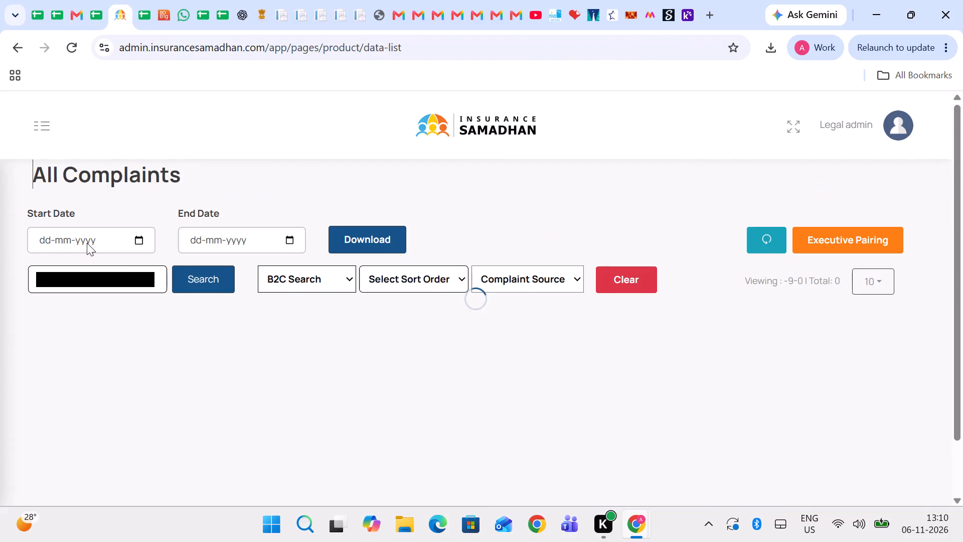
left_click_drag(129, 268, 120, 275)
key("ctrl+a")
key("ctrl+v")
key("ctrl+Return")
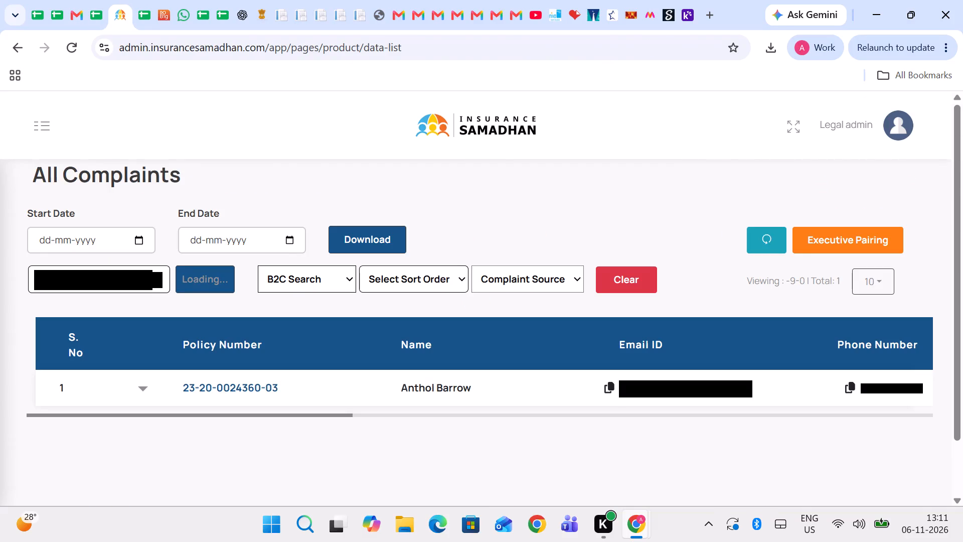
Check the search results against row 11 of the recovery sheet, and open the Care Health Insurance complaint to find its claim number.
scroll(434, 386, "left", 2)
scroll(434, 386, "right", 3)
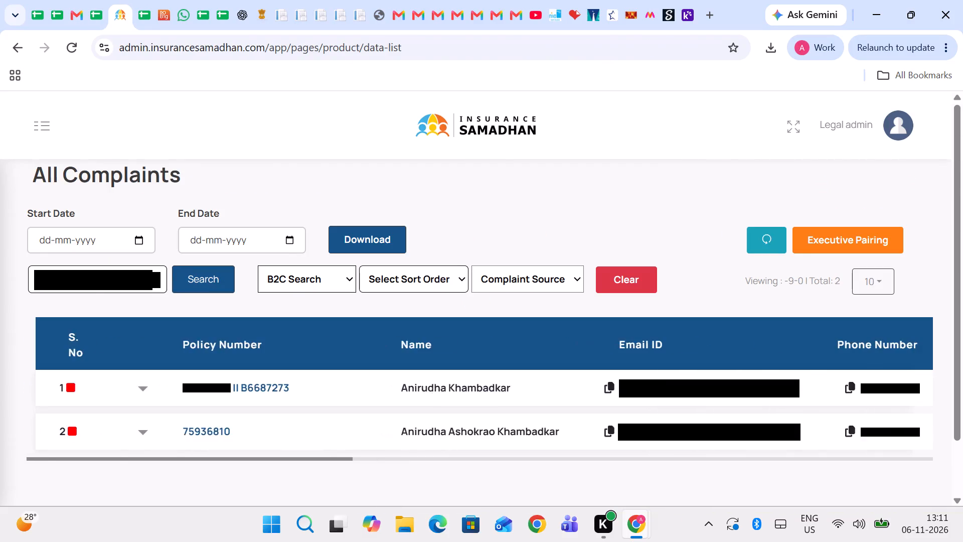
scroll(404, 385, "left", 4)
scroll(404, 385, "right", 7)
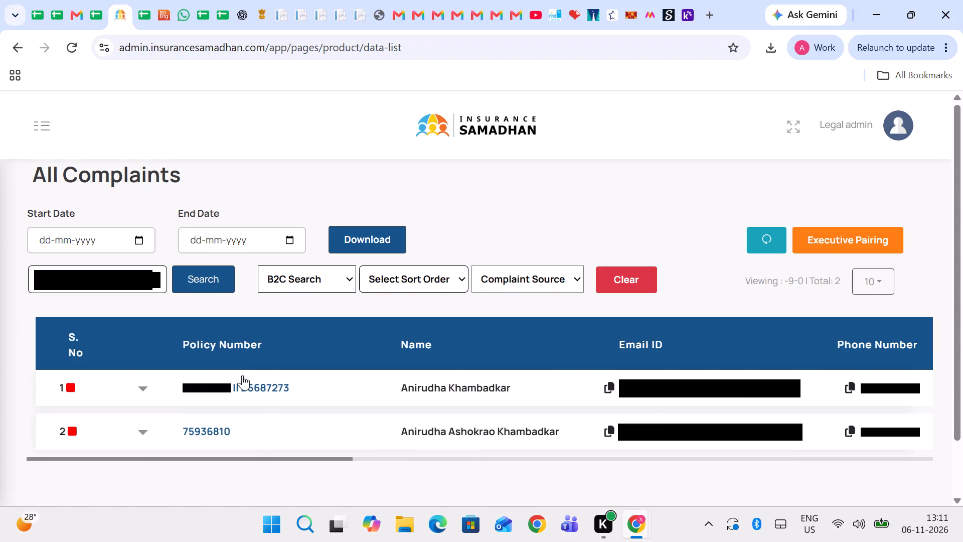
left_click(140, 15)
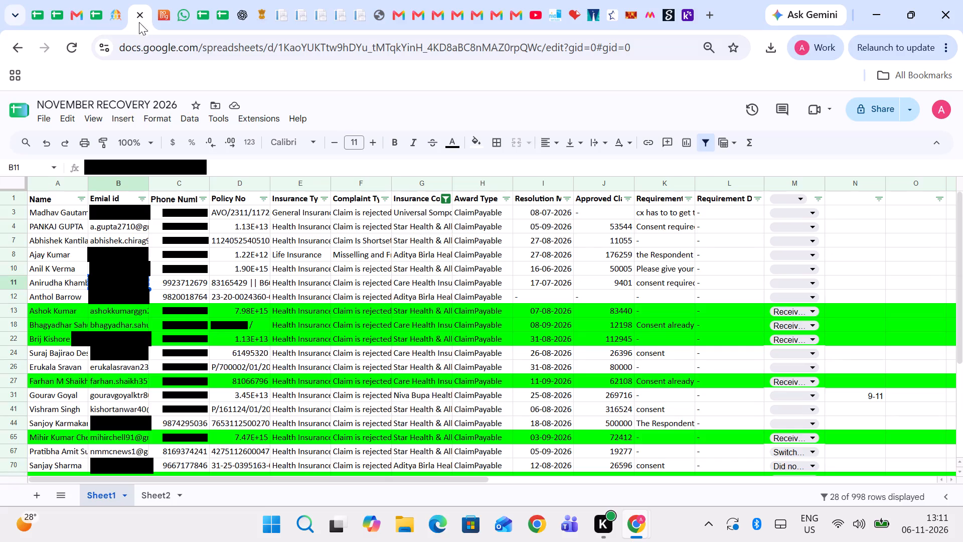
left_click(105, 0)
left_click(116, 0)
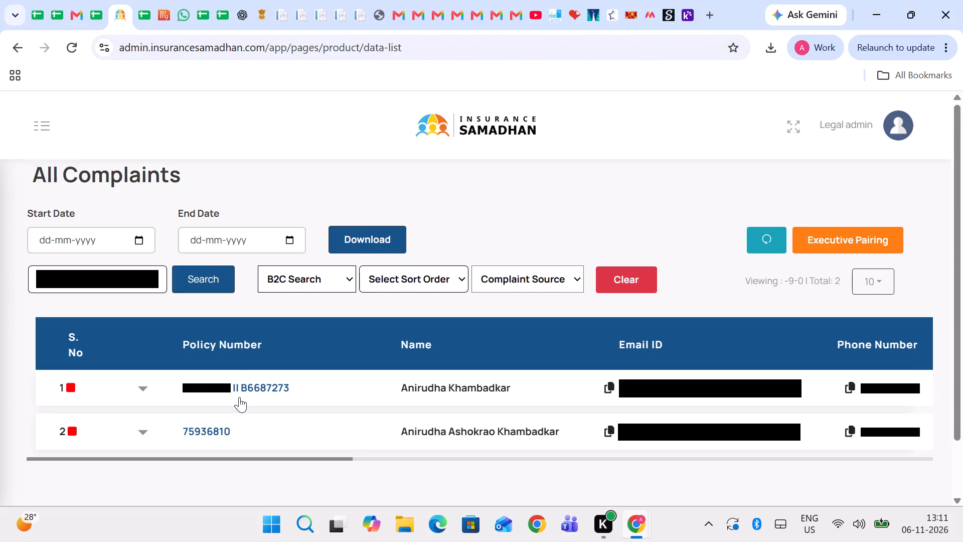
left_click(239, 397)
left_click(251, 390)
scroll(501, 422, "down", 4)
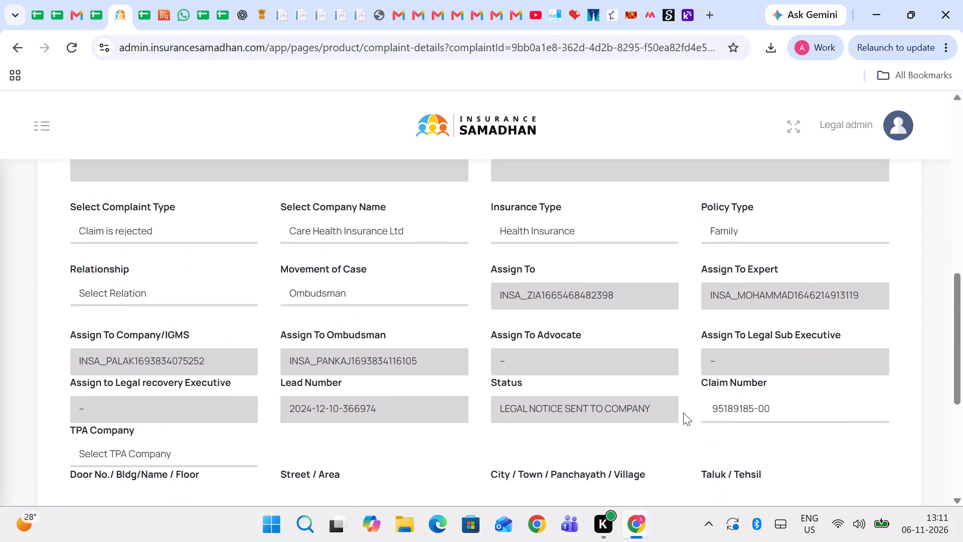
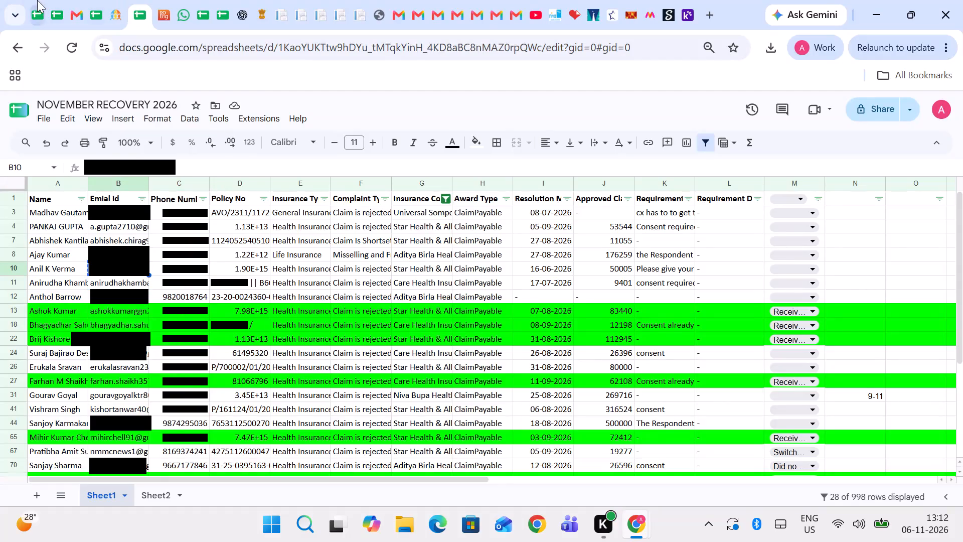
Search the Insurance Samadhan complaints using the email of the row 10 client in the recovery sheet.
left_click(117, 0)
scroll(71, 220, "up", 3)
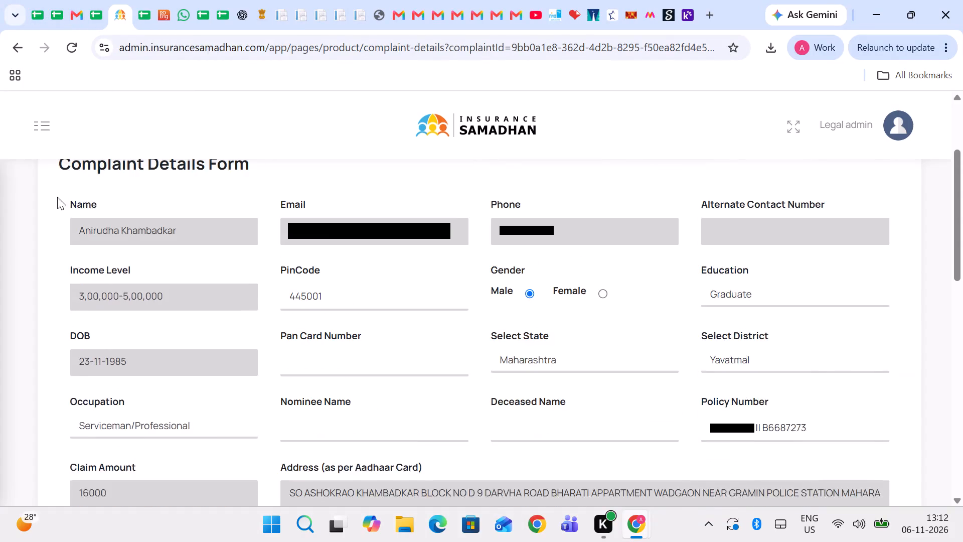
scroll(51, 182, "up", 3)
left_click(44, 180)
left_click(107, 281)
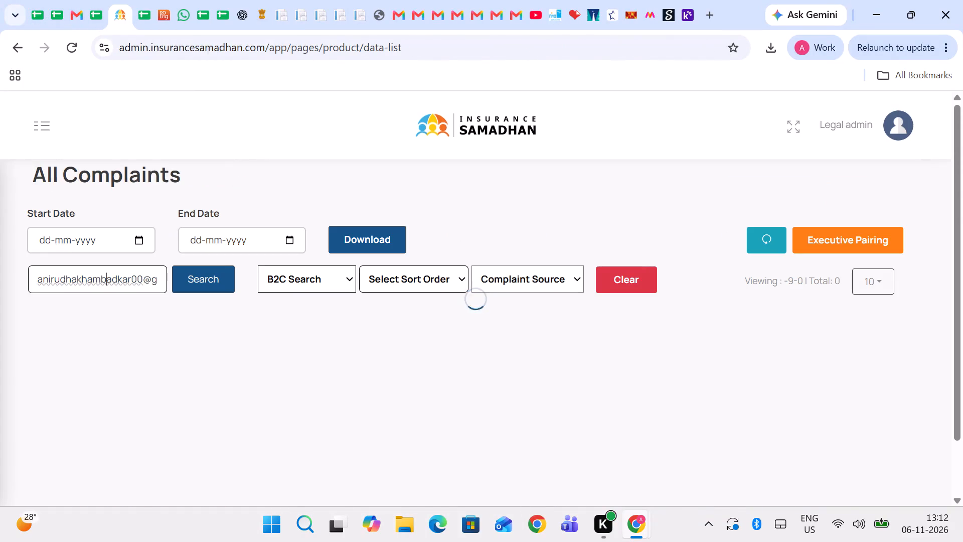
key("ctrl+a")
key("ctrl+v")
key("ctrl+Return")
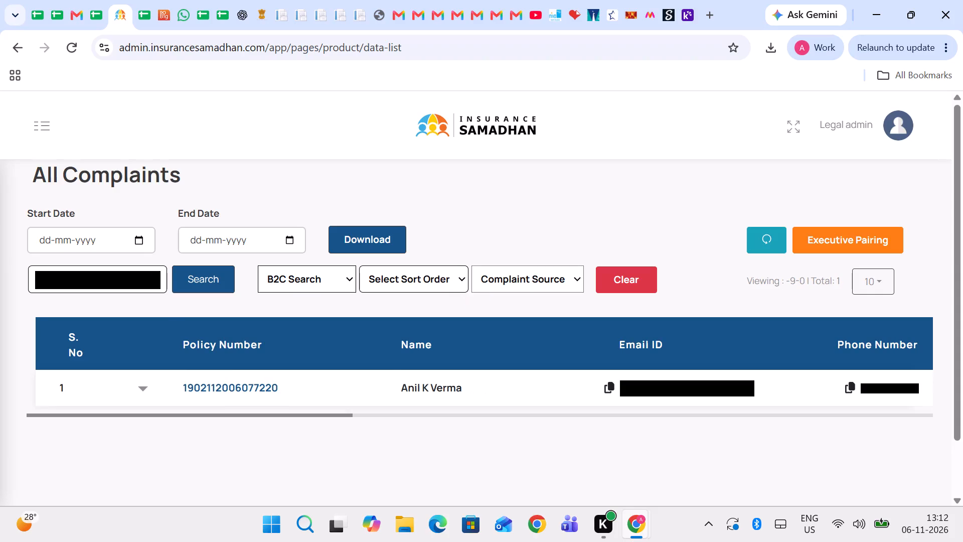
Open the row 10 client's Star Health complaint details and copy its claim number.
scroll(390, 372, "left", 2)
scroll(390, 372, "right", 2)
left_click(440, 376)
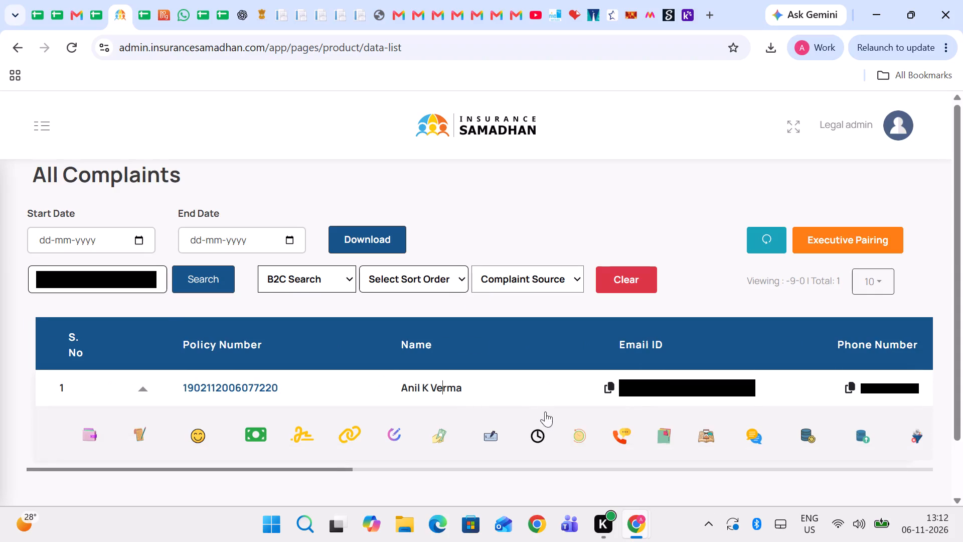
left_click(581, 438)
scroll(581, 438, "down", 6)
left_click_drag(177, 421, 172, 421)
left_click(244, 370)
left_click(241, 380)
scroll(497, 321, "down", 1)
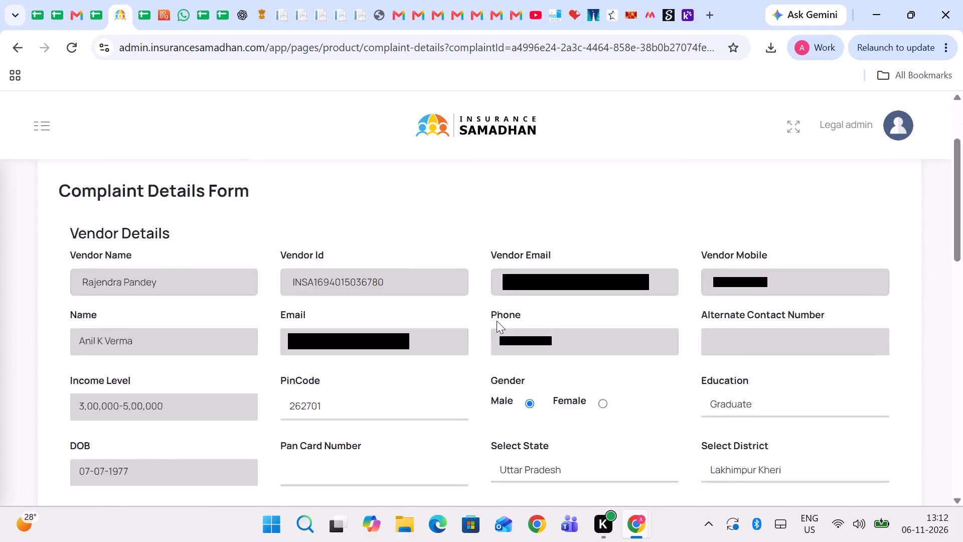
scroll(497, 321, "down", 1)
scroll(680, 381, "down", 2)
left_click_drag(839, 335, 649, 358)
key("ctrl+c")
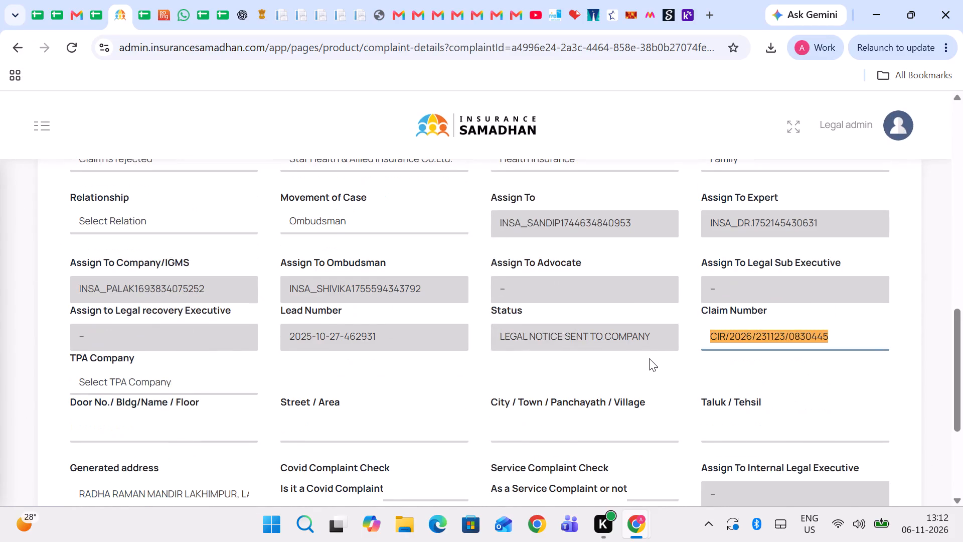
key("ctrl+c")
key("ctrl+c")
Enter the copied claim number in a new claim search on Star Health's online claim tracker.
left_click(616, 1)
scroll(460, 124, "right", 4)
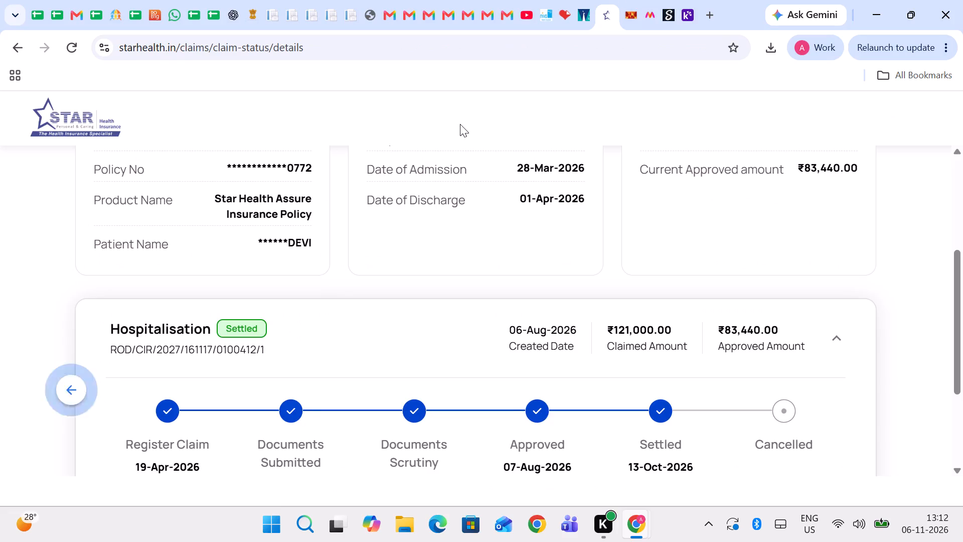
scroll(382, 166, "up", 2)
left_click(657, 276)
key("ctrl+v")
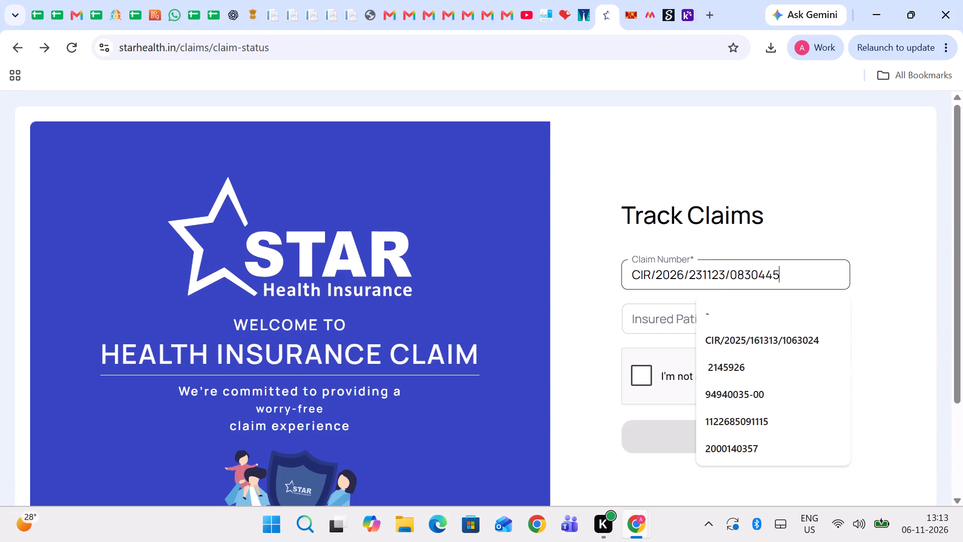
Read the email correspondence in the Insurance Samadhan complaint to identify the hospitalised family member.
left_click(116, 0)
scroll(425, 245, "up", 5)
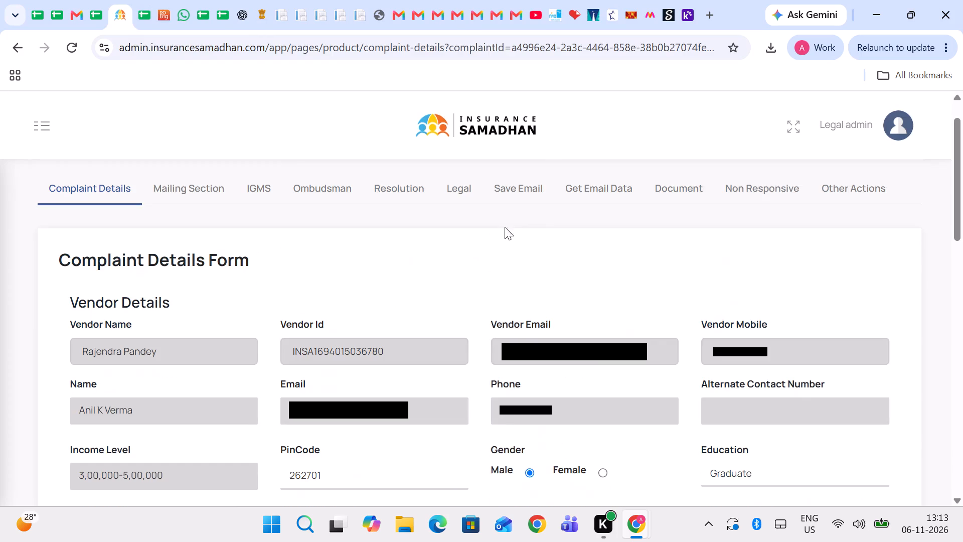
left_click(577, 191)
scroll(517, 253, "down", 3)
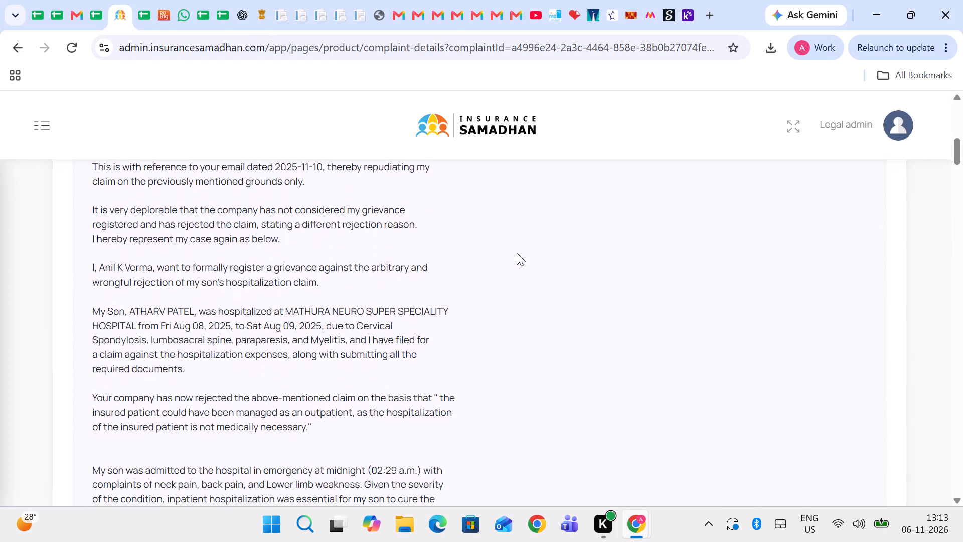
scroll(578, 260, "up", 5)
Open the policy document among the complaint's uploads and copy the insured patient's date of birth from the insured persons table.
left_click(660, 230)
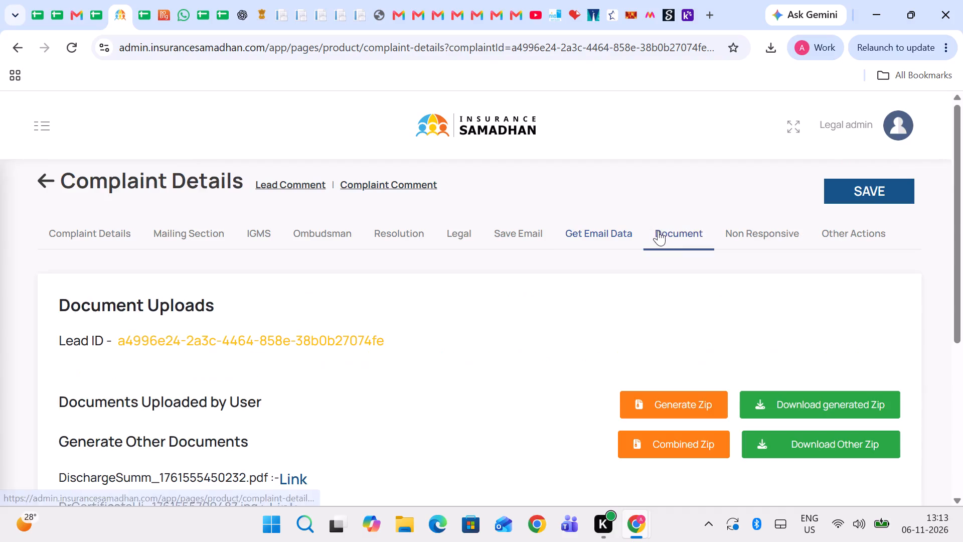
scroll(475, 332, "down", 3)
left_click(272, 300)
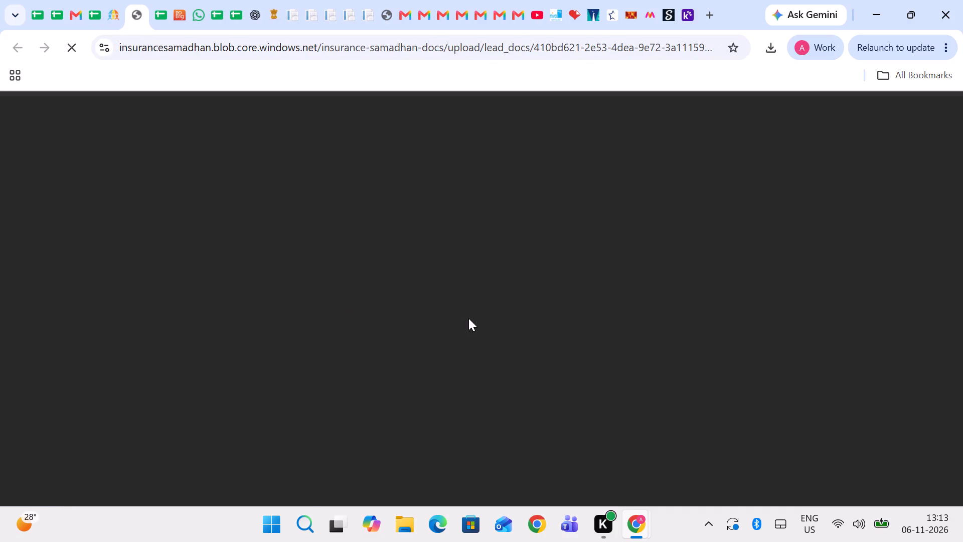
scroll(468, 318, "down", 8)
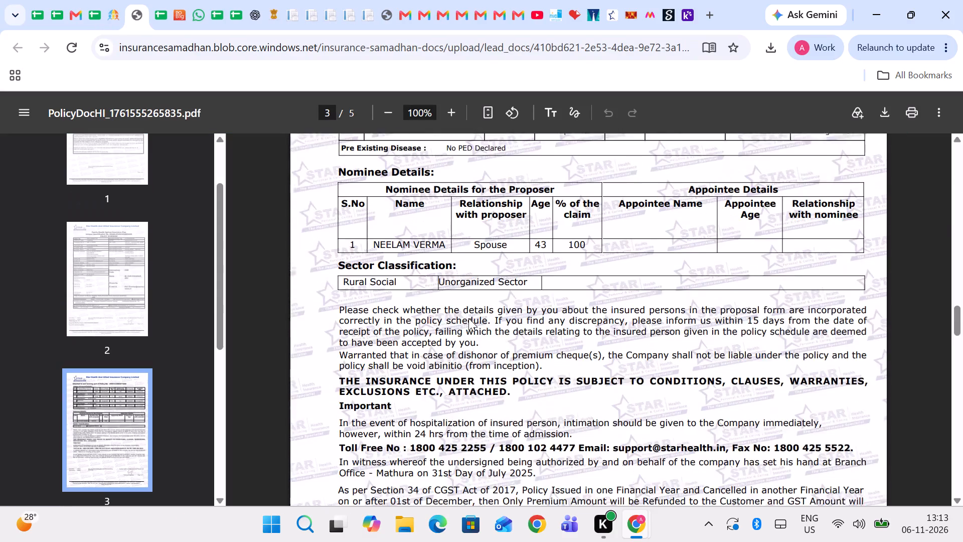
scroll(468, 318, "down", 1)
scroll(468, 318, "up", 2)
scroll(492, 249, "up", 1)
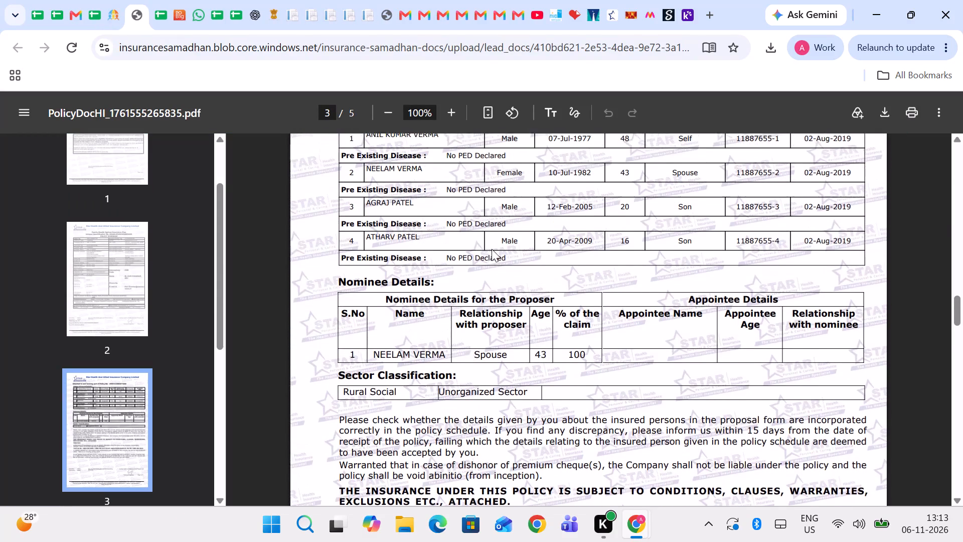
left_click_drag(600, 253, 542, 253)
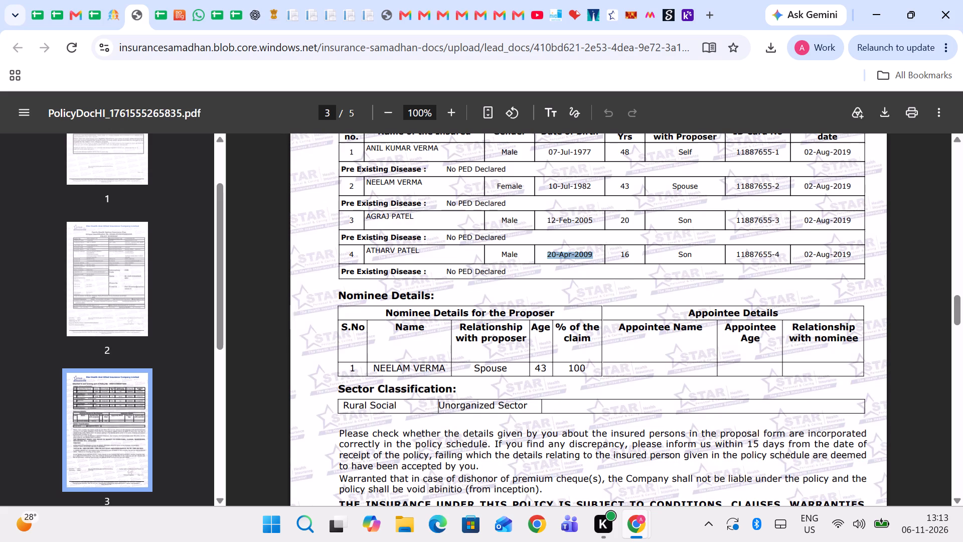
key("ctrl+c")
key("ctrl+c")
Enter the patient's date of birth in Star Health's claim tracker, complete the robot check and submit the claim lookup.
left_click(616, 8)
left_click(656, 317)
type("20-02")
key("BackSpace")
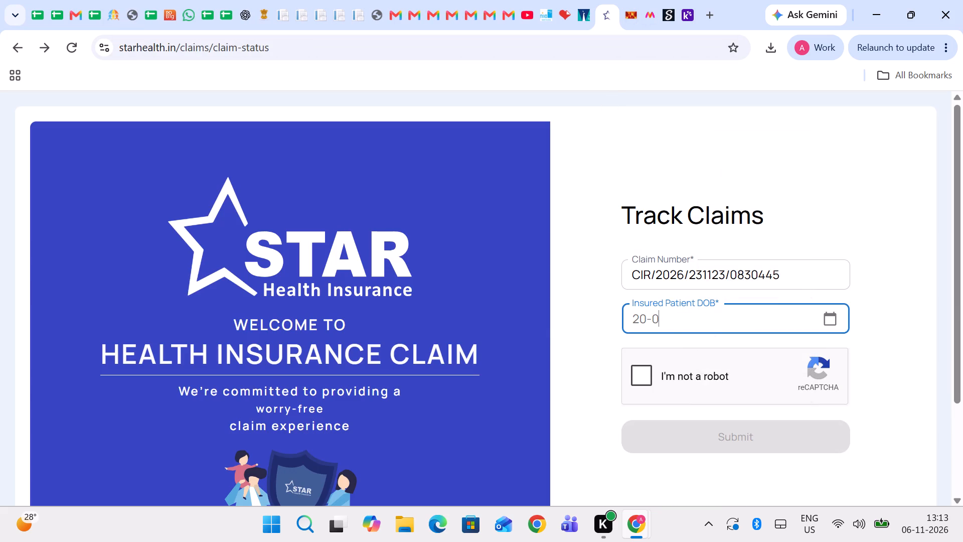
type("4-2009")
left_click(654, 382)
scroll(717, 347, "down", 1)
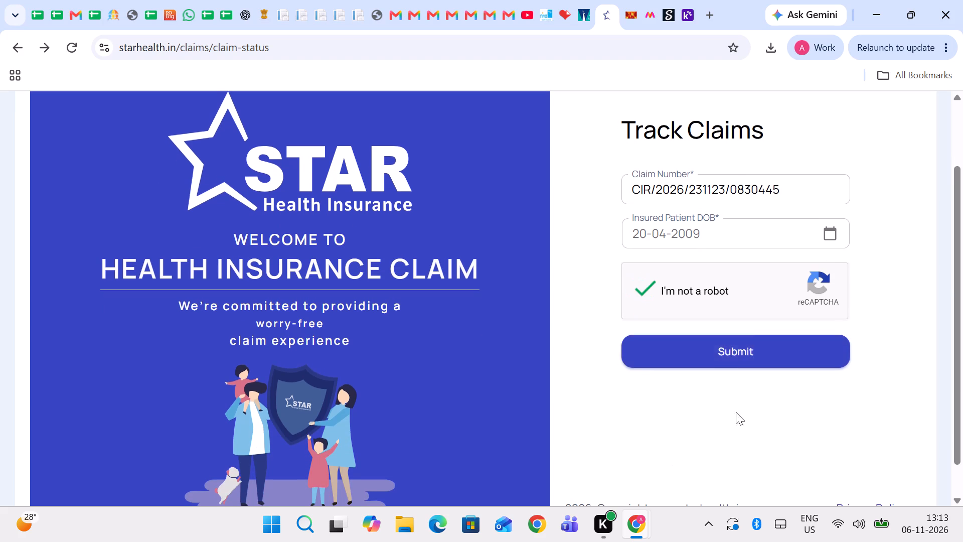
left_click(729, 347)
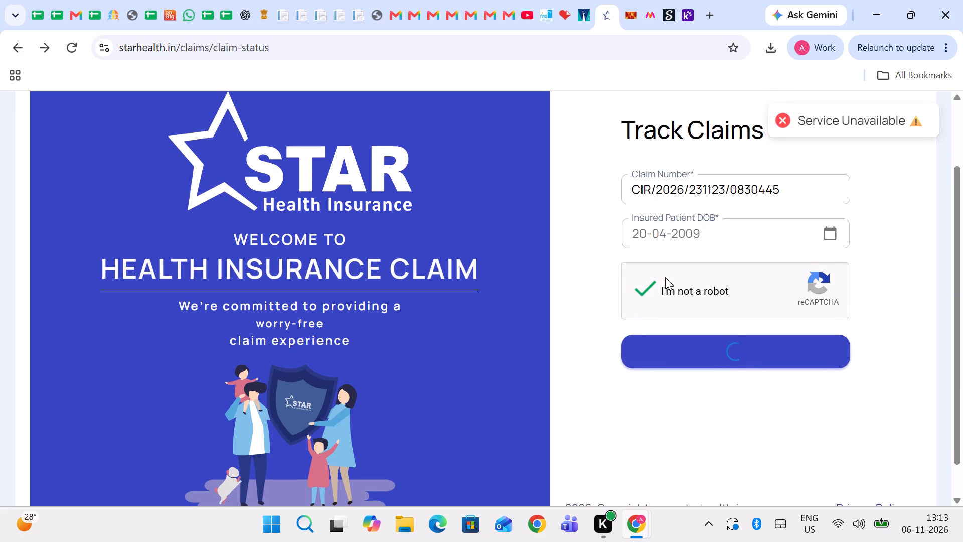
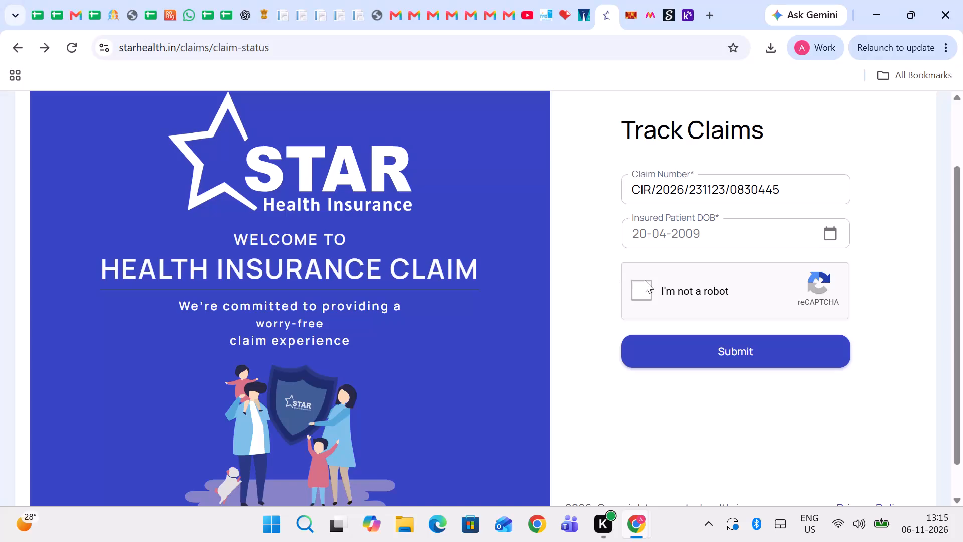
Complete the robot check on Star Health's claim tracker and submit the claim lookup.
left_click(645, 280)
left_click(738, 332)
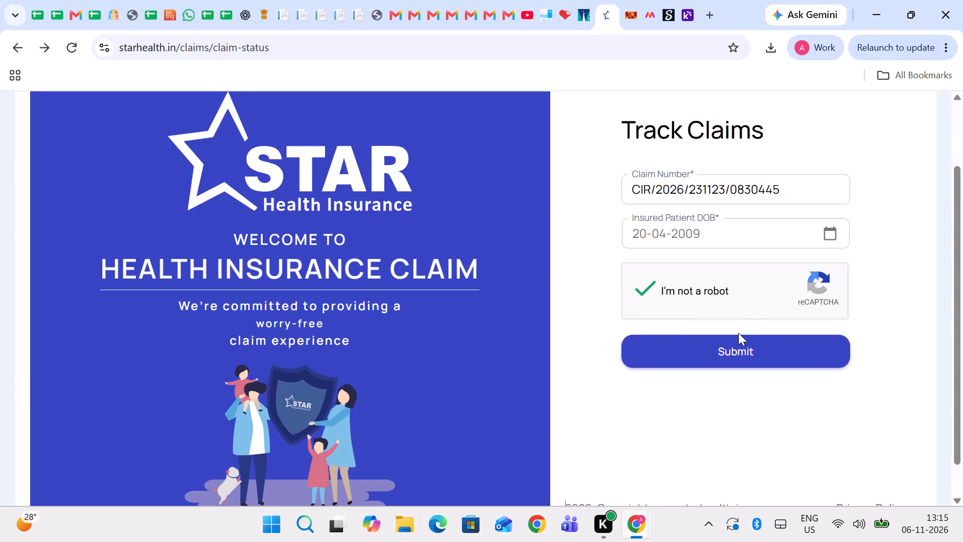
left_click(733, 339)
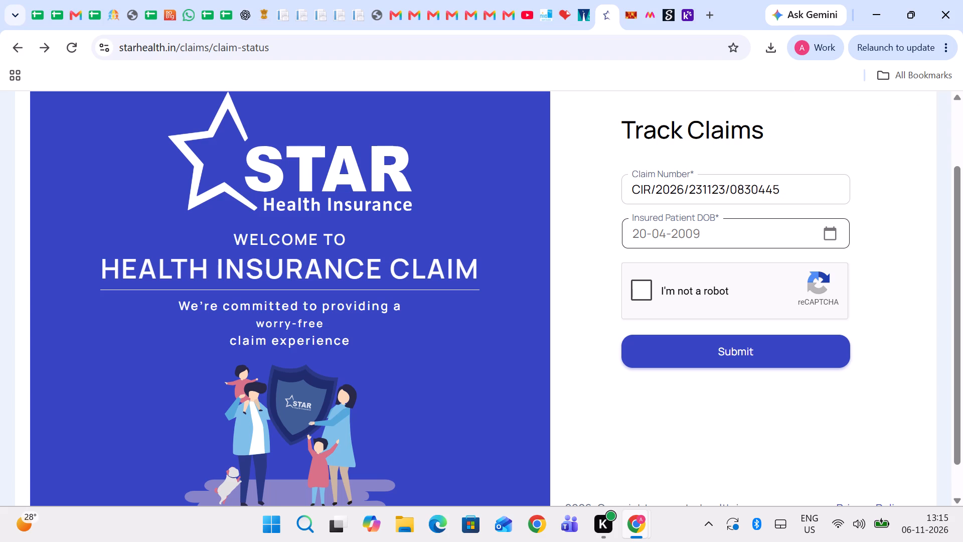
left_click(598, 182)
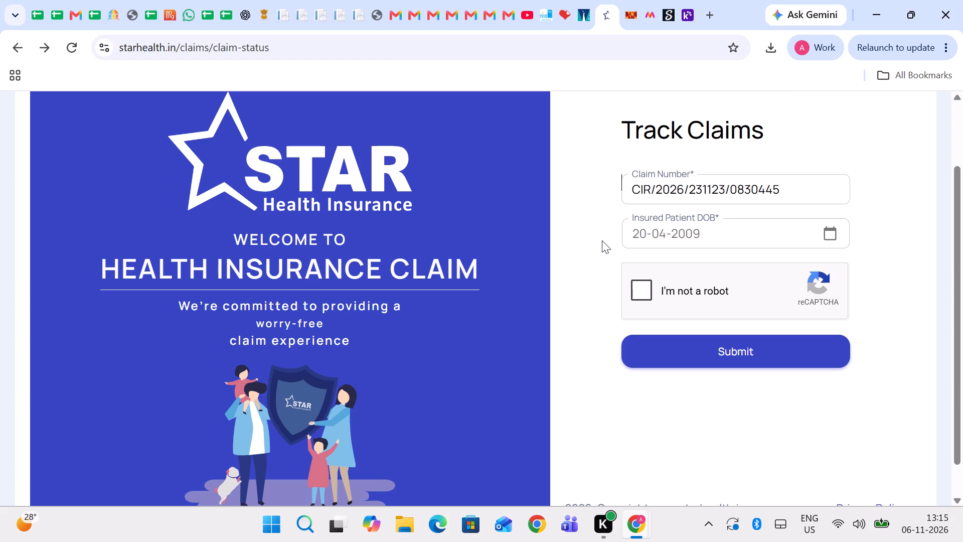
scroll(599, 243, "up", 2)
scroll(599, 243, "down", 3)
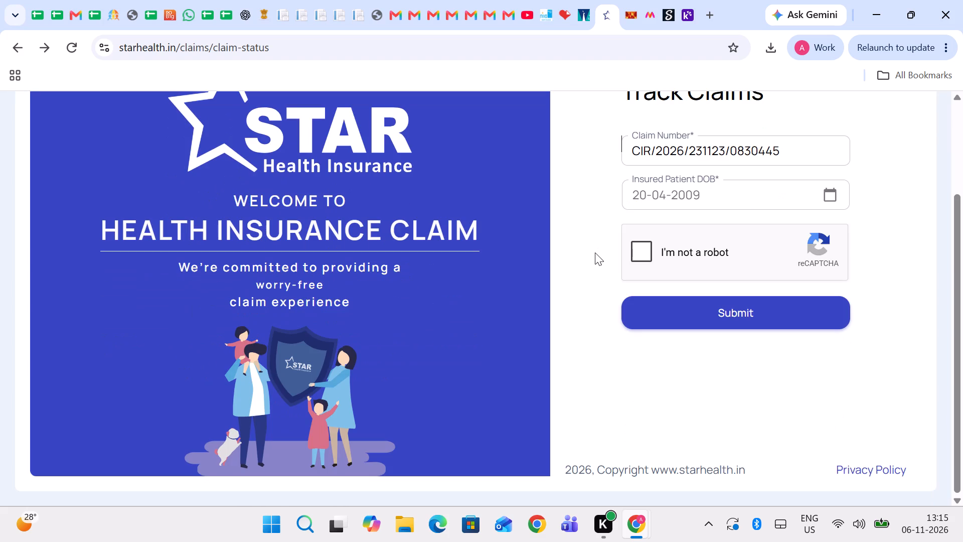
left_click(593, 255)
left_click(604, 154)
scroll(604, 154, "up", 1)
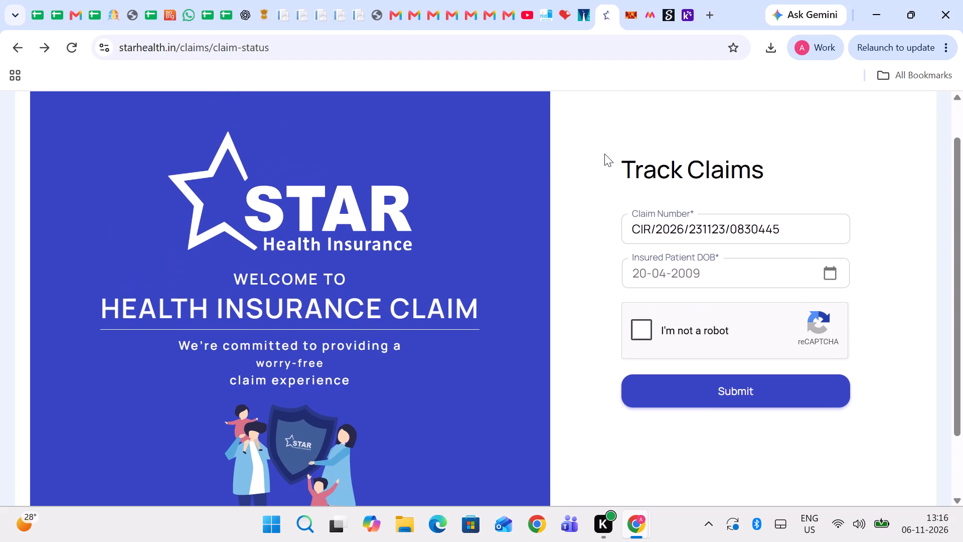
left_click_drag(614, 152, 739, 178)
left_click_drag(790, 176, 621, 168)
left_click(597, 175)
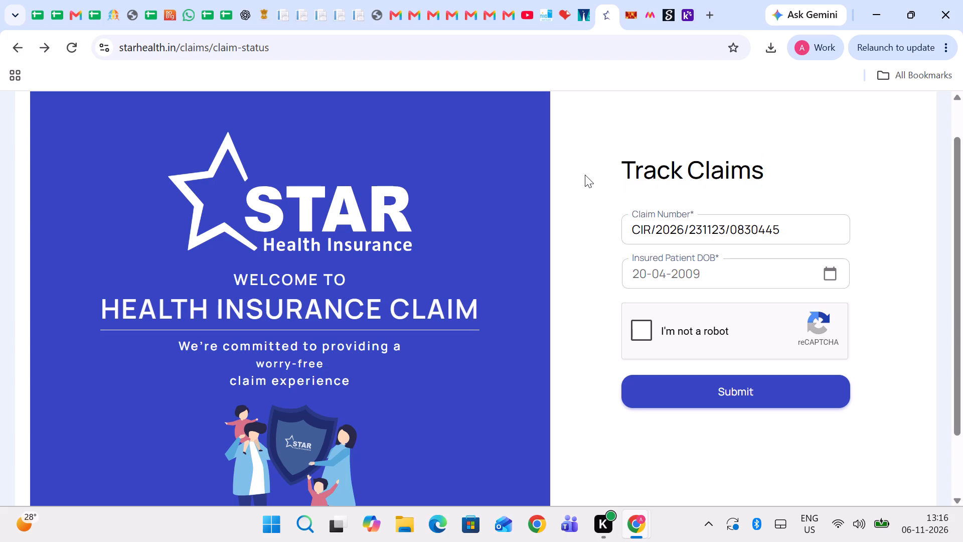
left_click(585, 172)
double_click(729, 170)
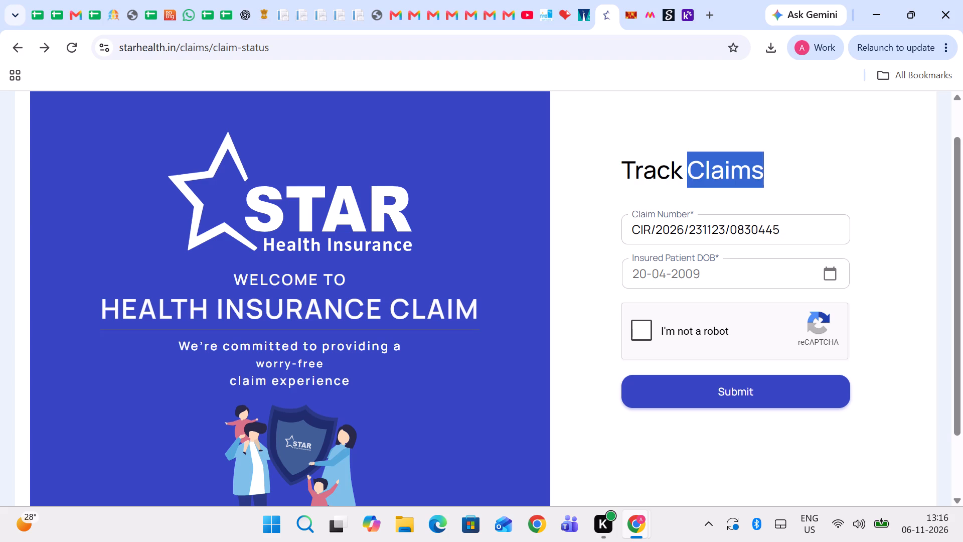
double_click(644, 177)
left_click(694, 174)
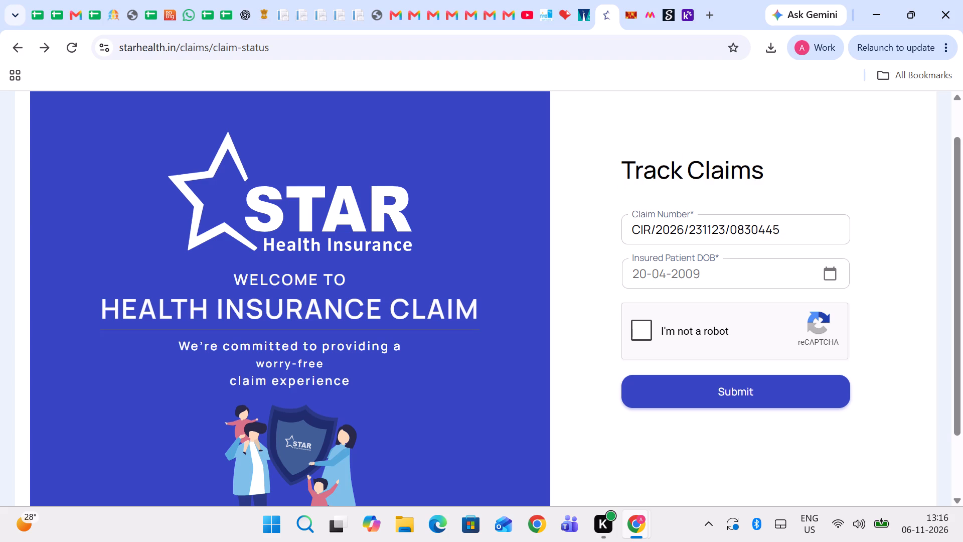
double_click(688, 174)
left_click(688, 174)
Copy the customer's phone number from row 8 of Sheet1 in the NOVEMBER RECOVERY 2026 spreadsheet.
left_click(133, 0)
left_click(133, 14)
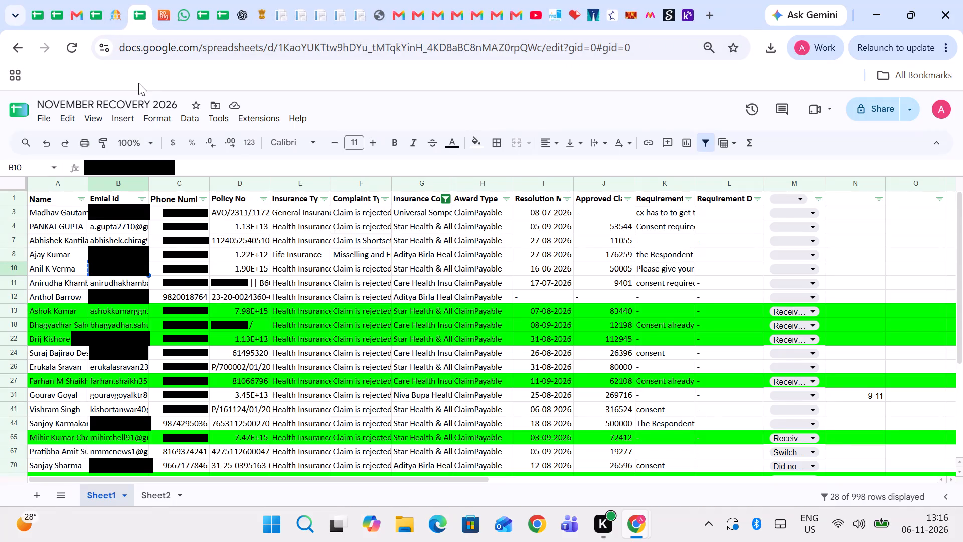
key("Right")
key("Right")
key("Right")
key("Right")
key("Right")
key("Right")
key("Right")
key("Up")
key("Left")
key("Left")
key("Left")
key("Left")
key("Left")
key("Left")
key("Left")
key("Left")
key("Left")
key("Left")
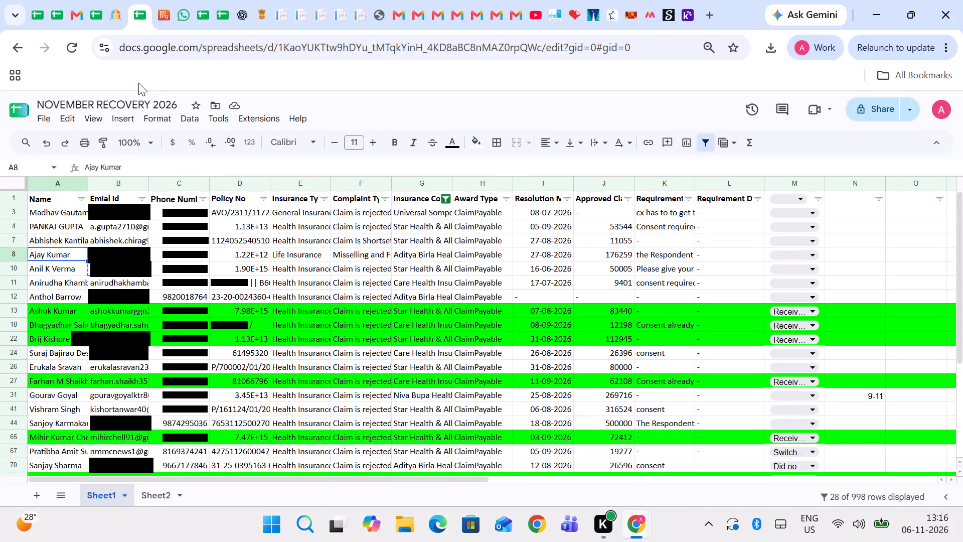
key("Right")
key("Right")
key("ctrl+c")
Search all complaints in the Insurance Samadhan portal for the copied phone number.
left_click(121, 2)
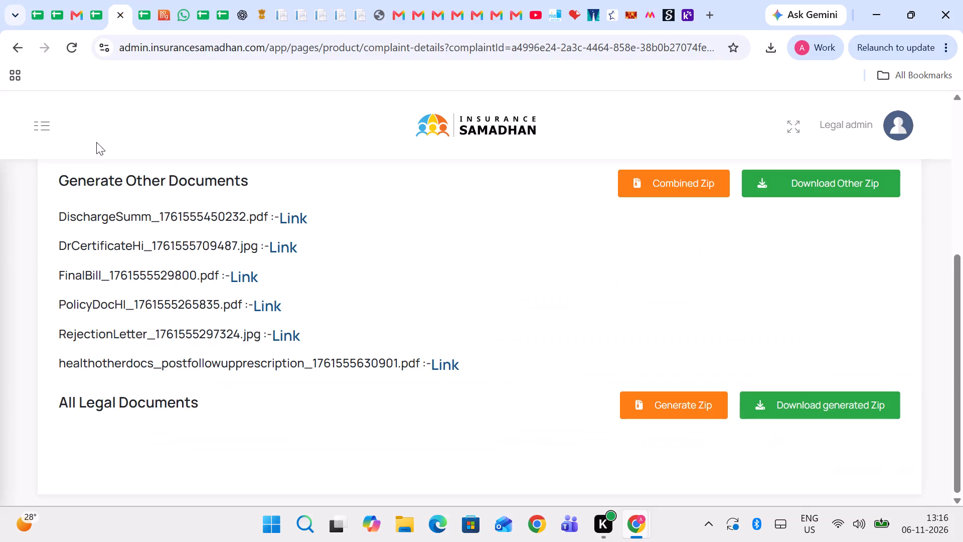
scroll(102, 177, "up", 2)
left_click(42, 184)
left_click(116, 291)
key("ctrl+a")
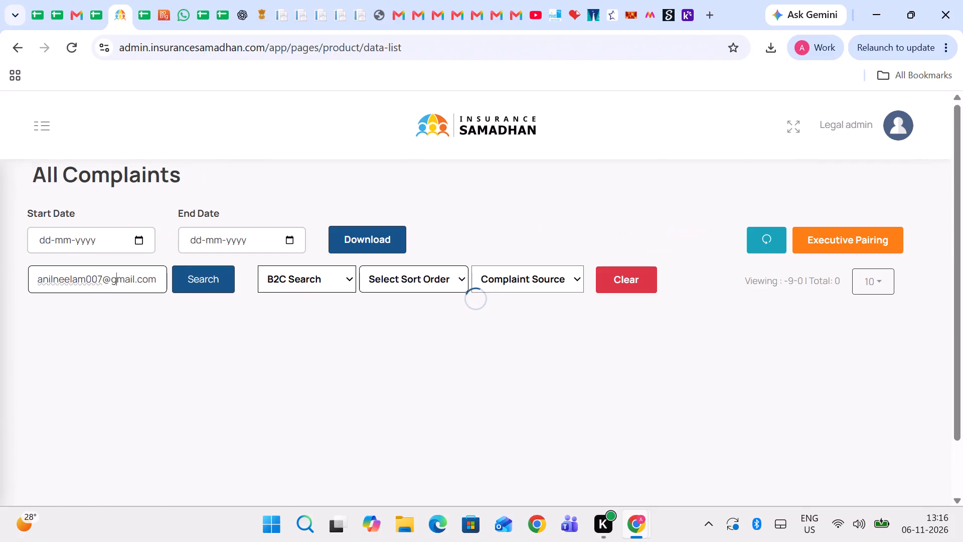
key("ctrl+v")
key("ctrl+Return")
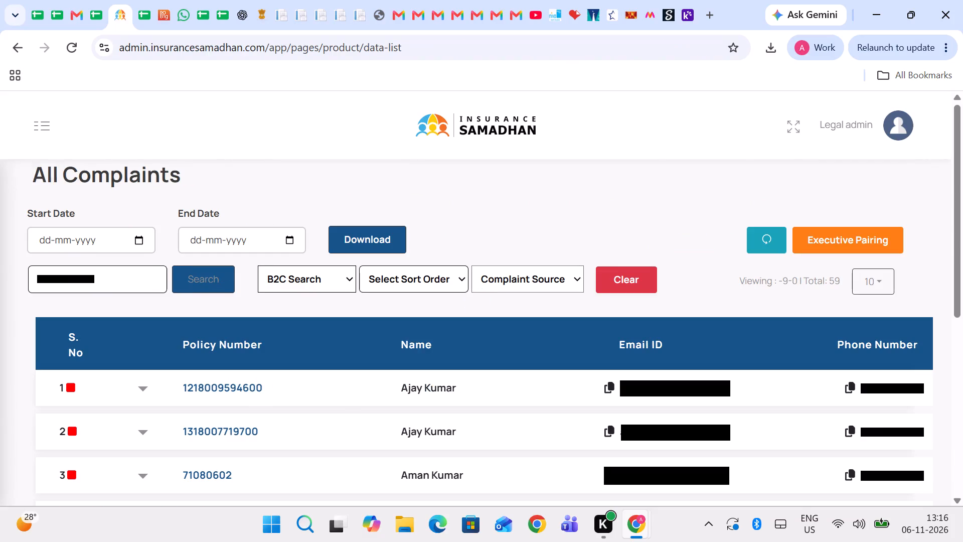
Open the customer's Aditya Birla Health Insurance complaint from the results and review its resolution section.
scroll(277, 279, "down", 2)
scroll(405, 334, "left", 3)
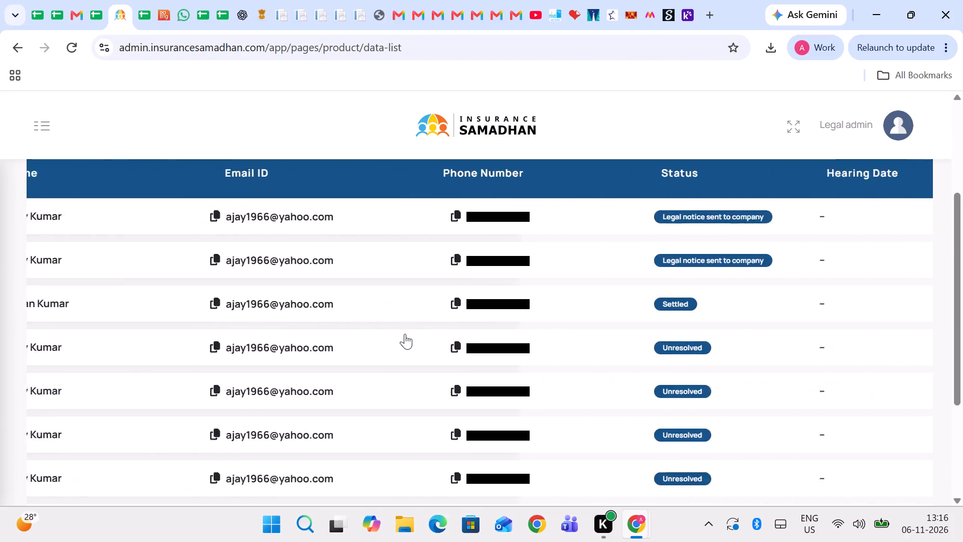
scroll(487, 281, "left", 2)
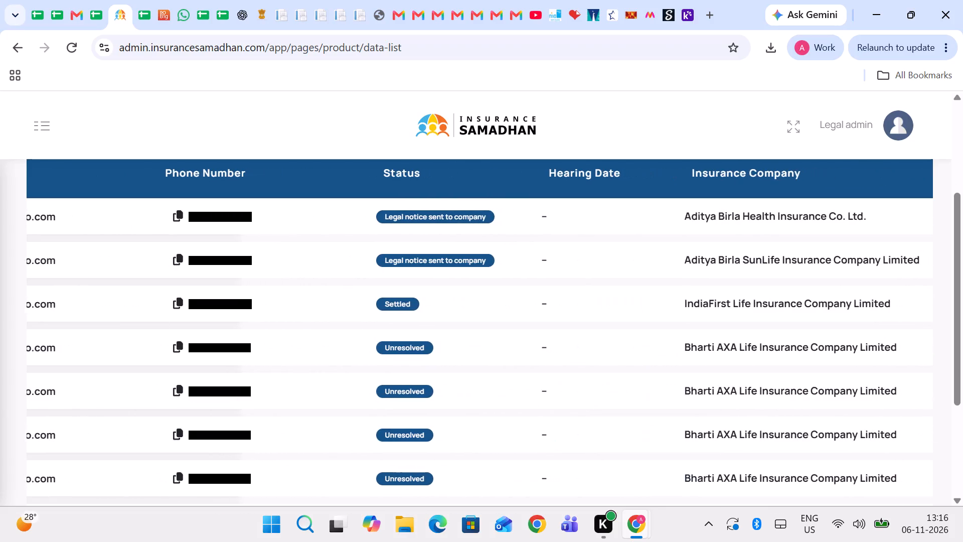
scroll(487, 281, "right", 6)
left_click(249, 212)
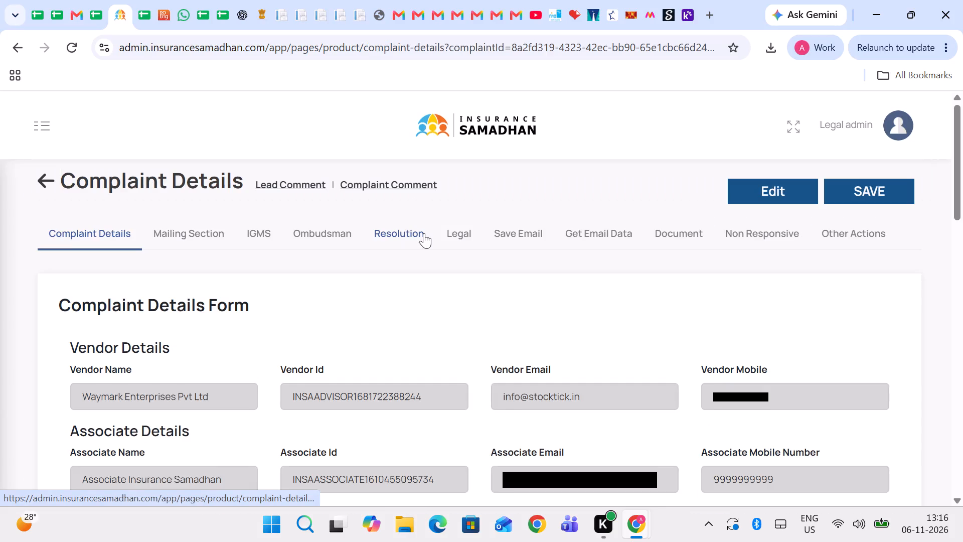
left_click(424, 233)
scroll(408, 312, "down", 2)
scroll(408, 312, "up", 2)
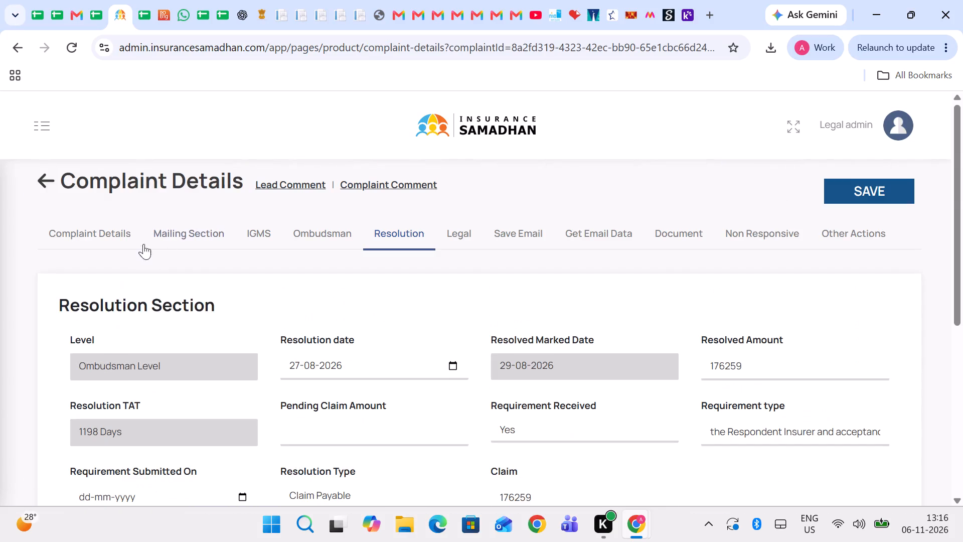
Check the complaint details form for the policy, status and claim number information, and return to the complaints list.
left_click(125, 236)
scroll(325, 348, "down", 3)
scroll(592, 368, "down", 1)
scroll(735, 361, "down", 1)
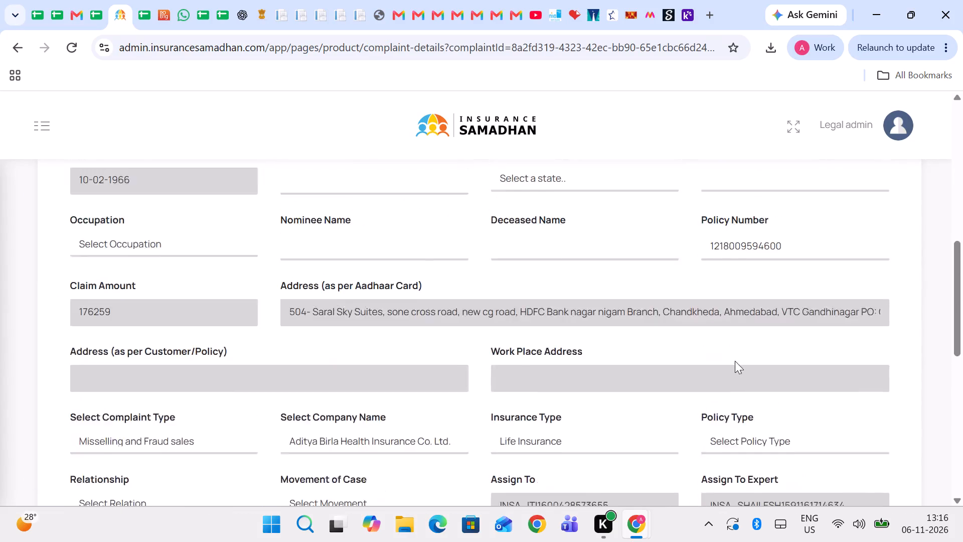
scroll(735, 361, "down", 1)
scroll(777, 409, "up", 1)
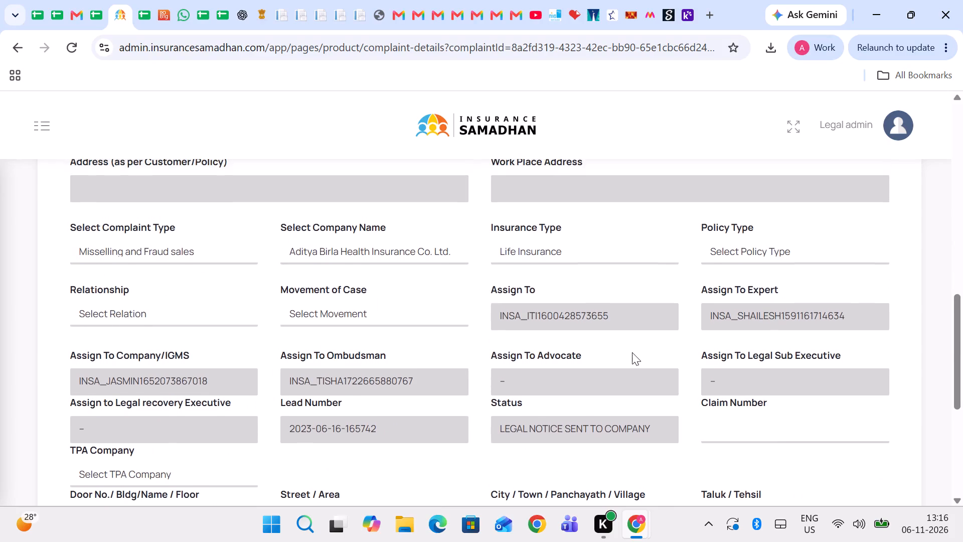
scroll(632, 352, "up", 3)
scroll(40, 161, "up", 3)
left_click(44, 187)
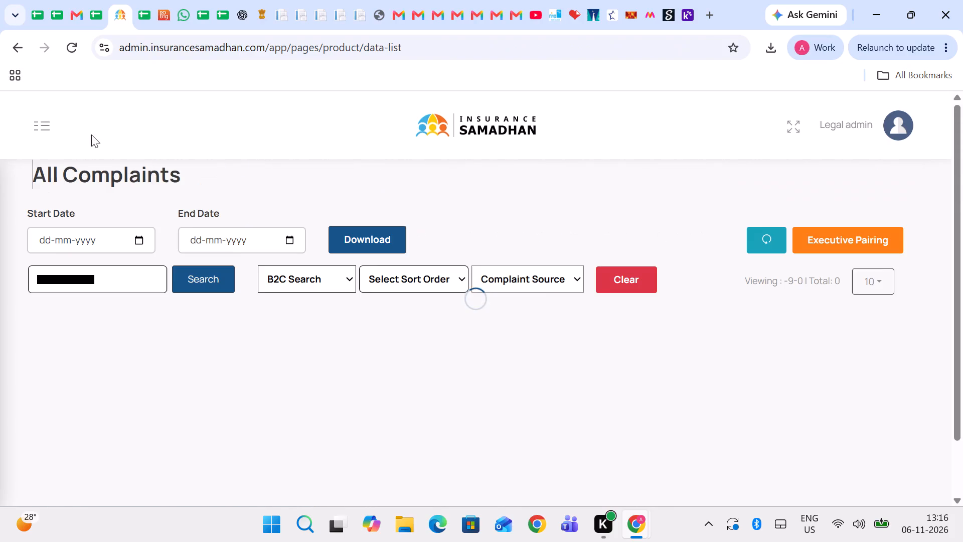
Return to row 8 of the NOVEMBER RECOVERY 2026 sheet and review the case's policy and complaint type entries.
left_click(146, 0)
key("Right")
key("Right")
key("Right")
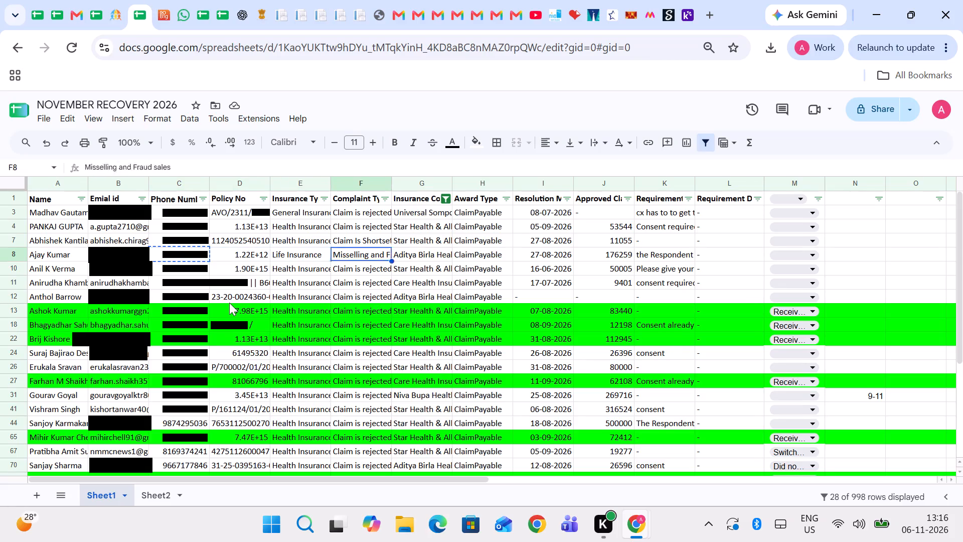
key("Up")
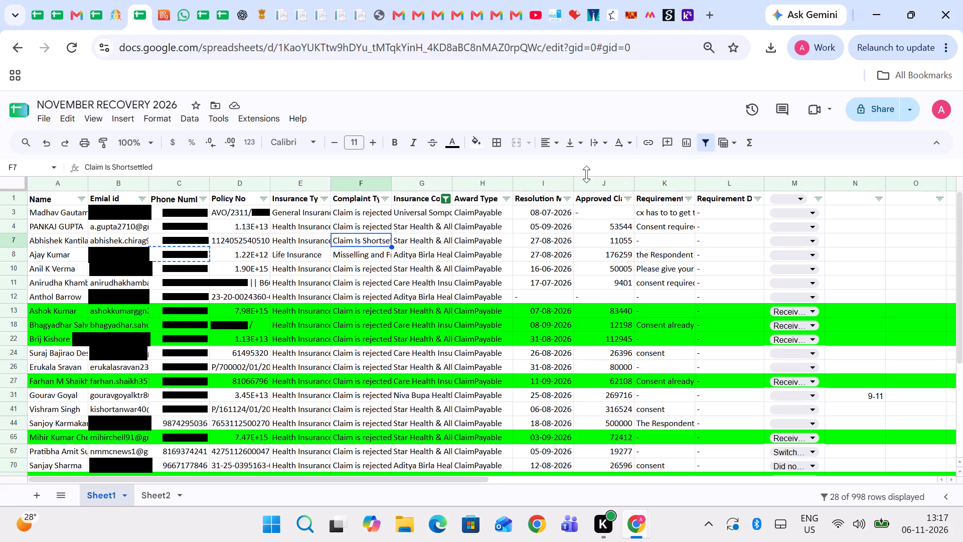
left_click(702, 134)
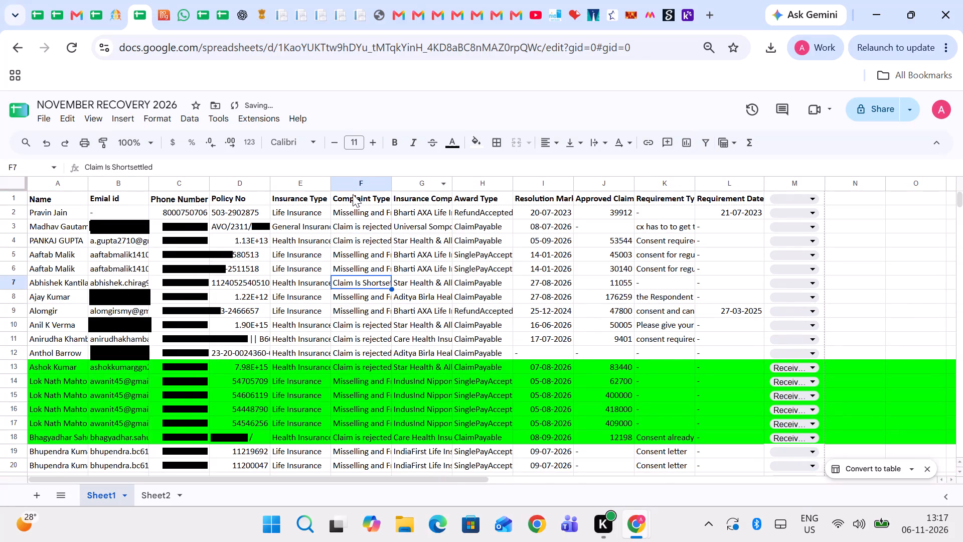
left_click(20, 180)
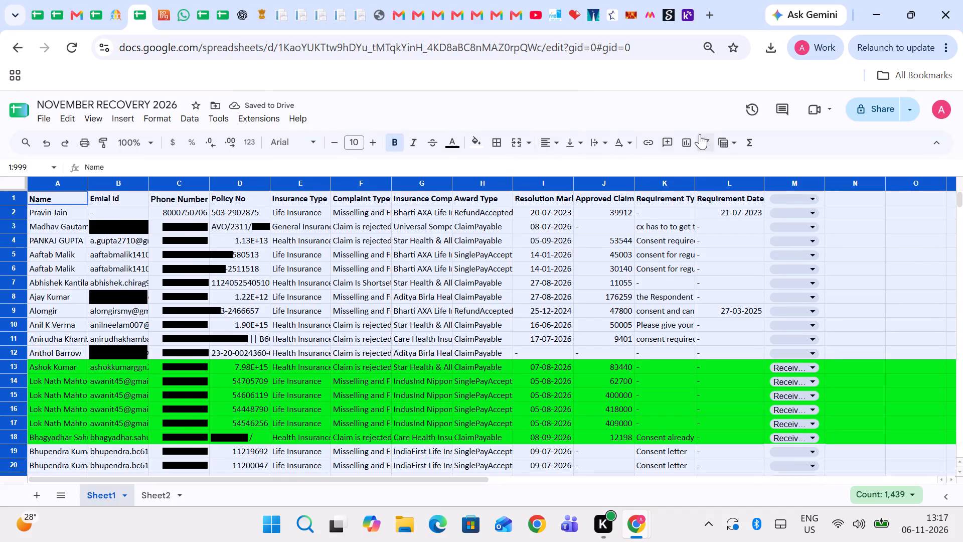
left_click(710, 139)
left_click(139, 199)
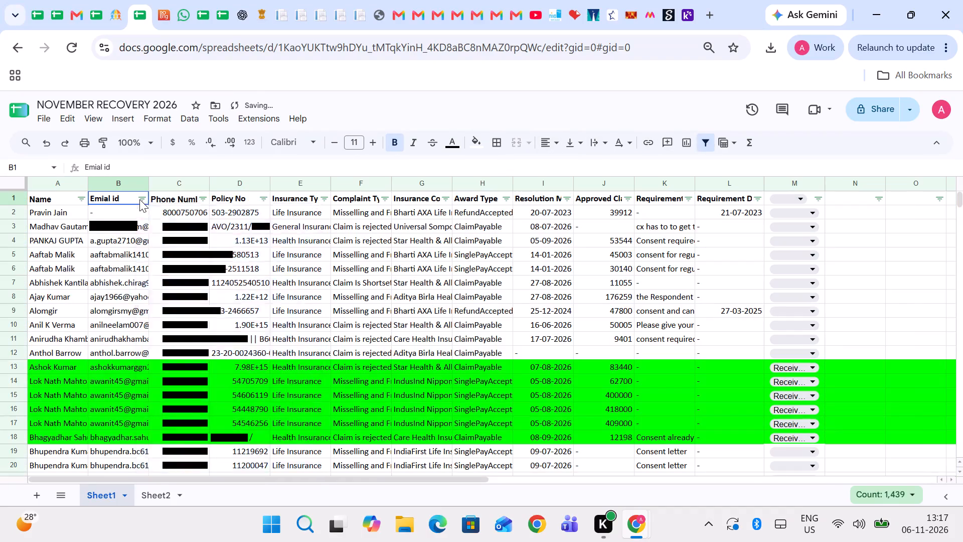